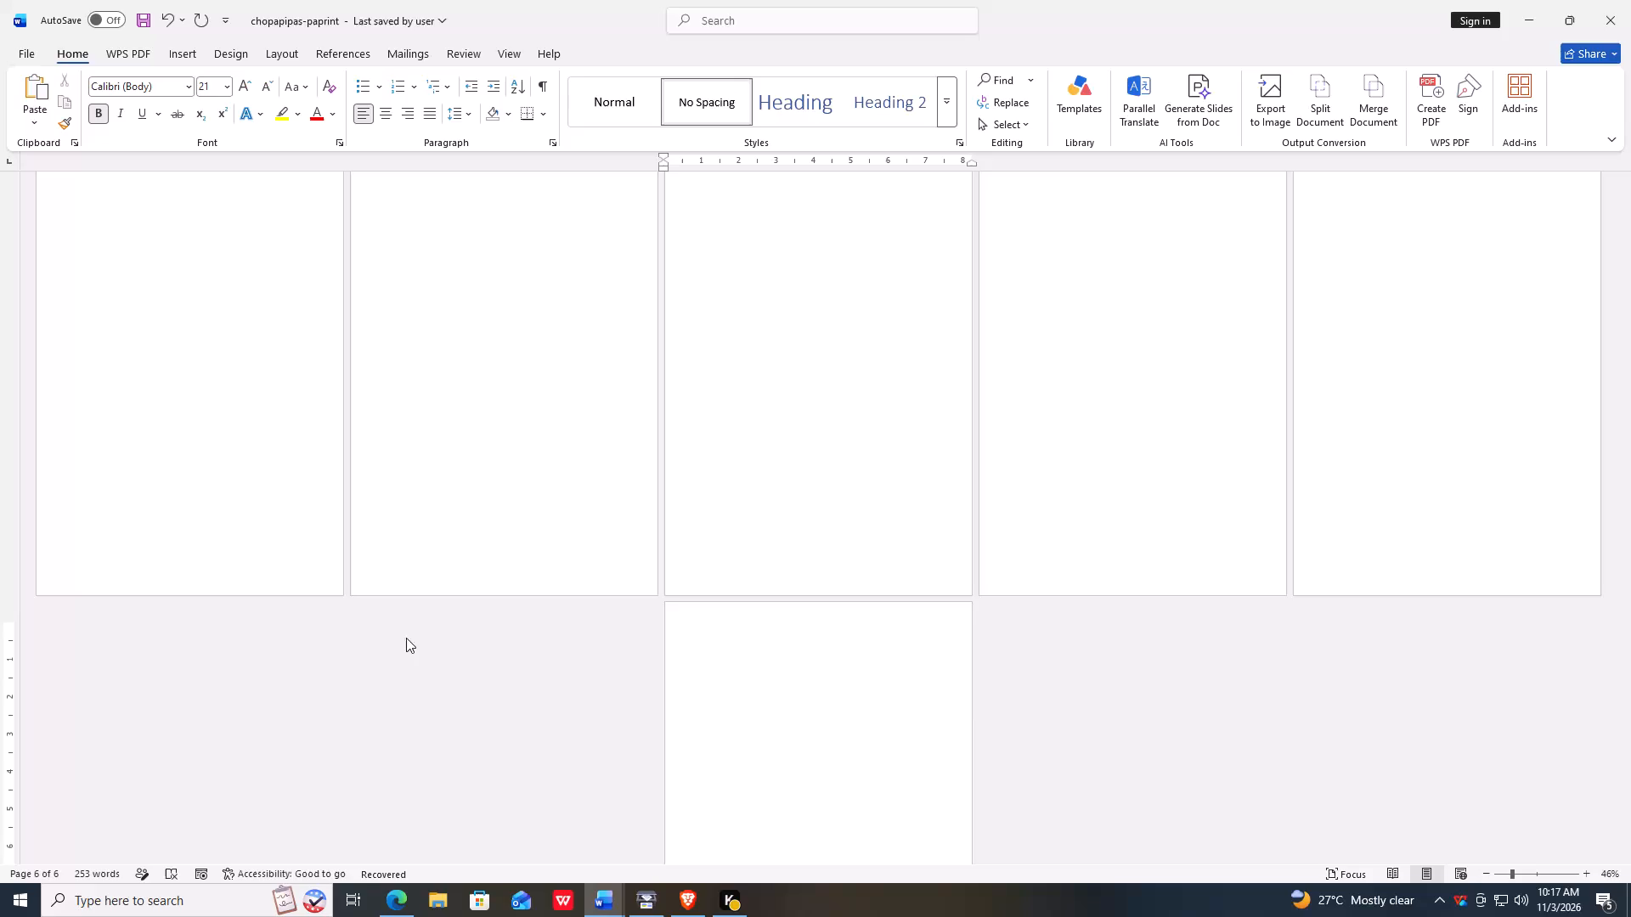
Create a new blank document.
{"action": "left_click", "coordinate": [530, 668]}
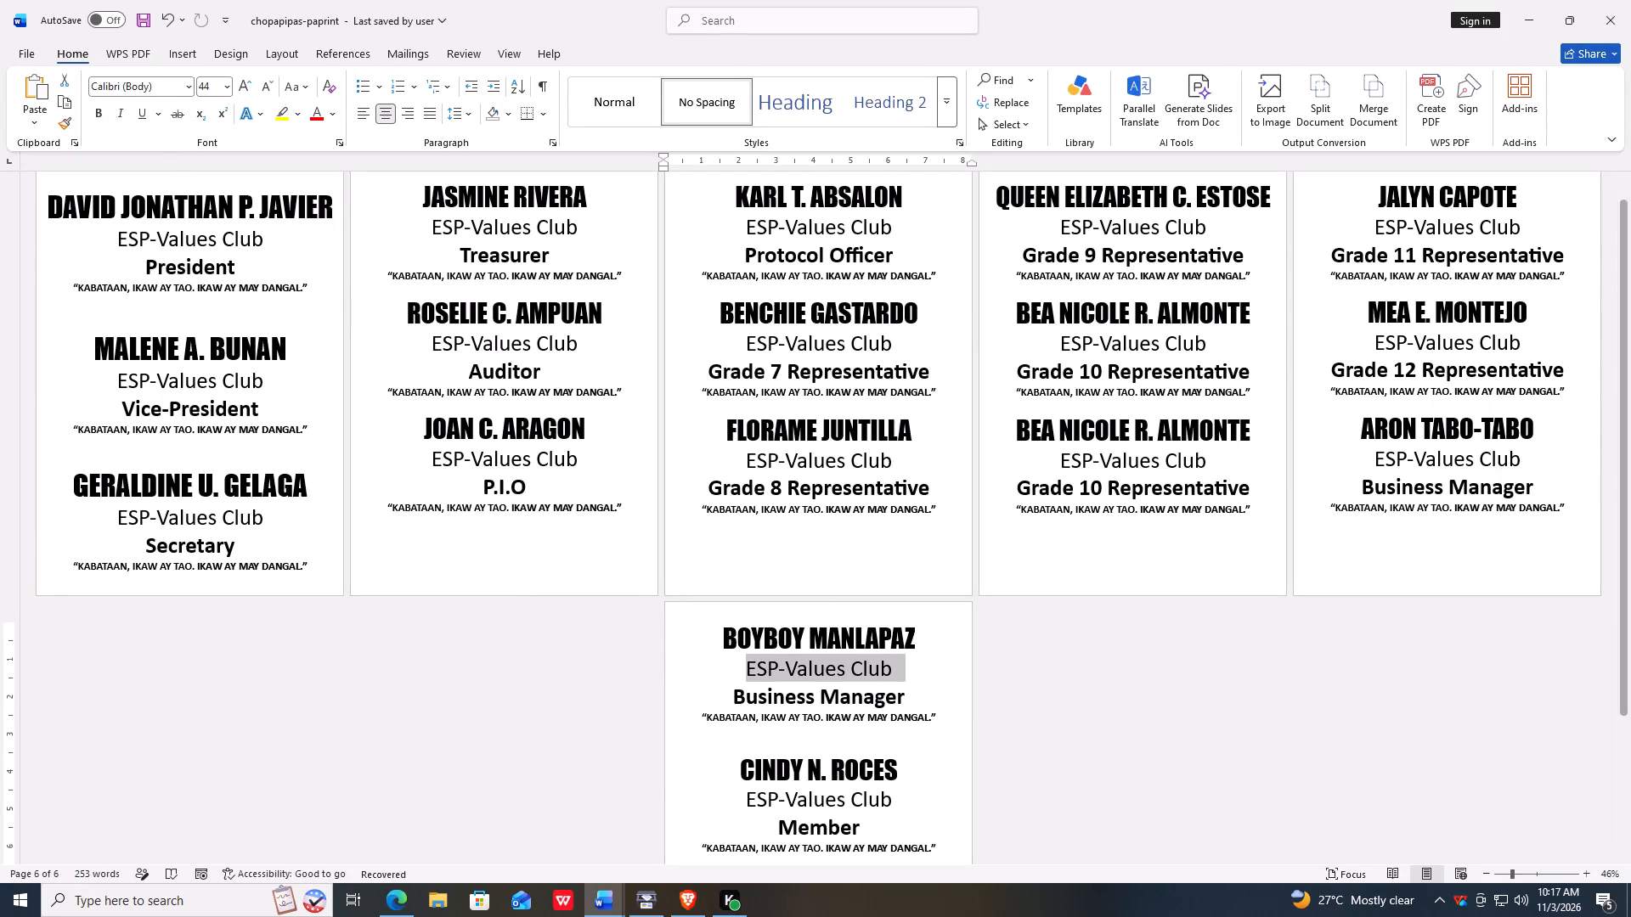
{"action": "left_click", "coordinate": [33, 50]}
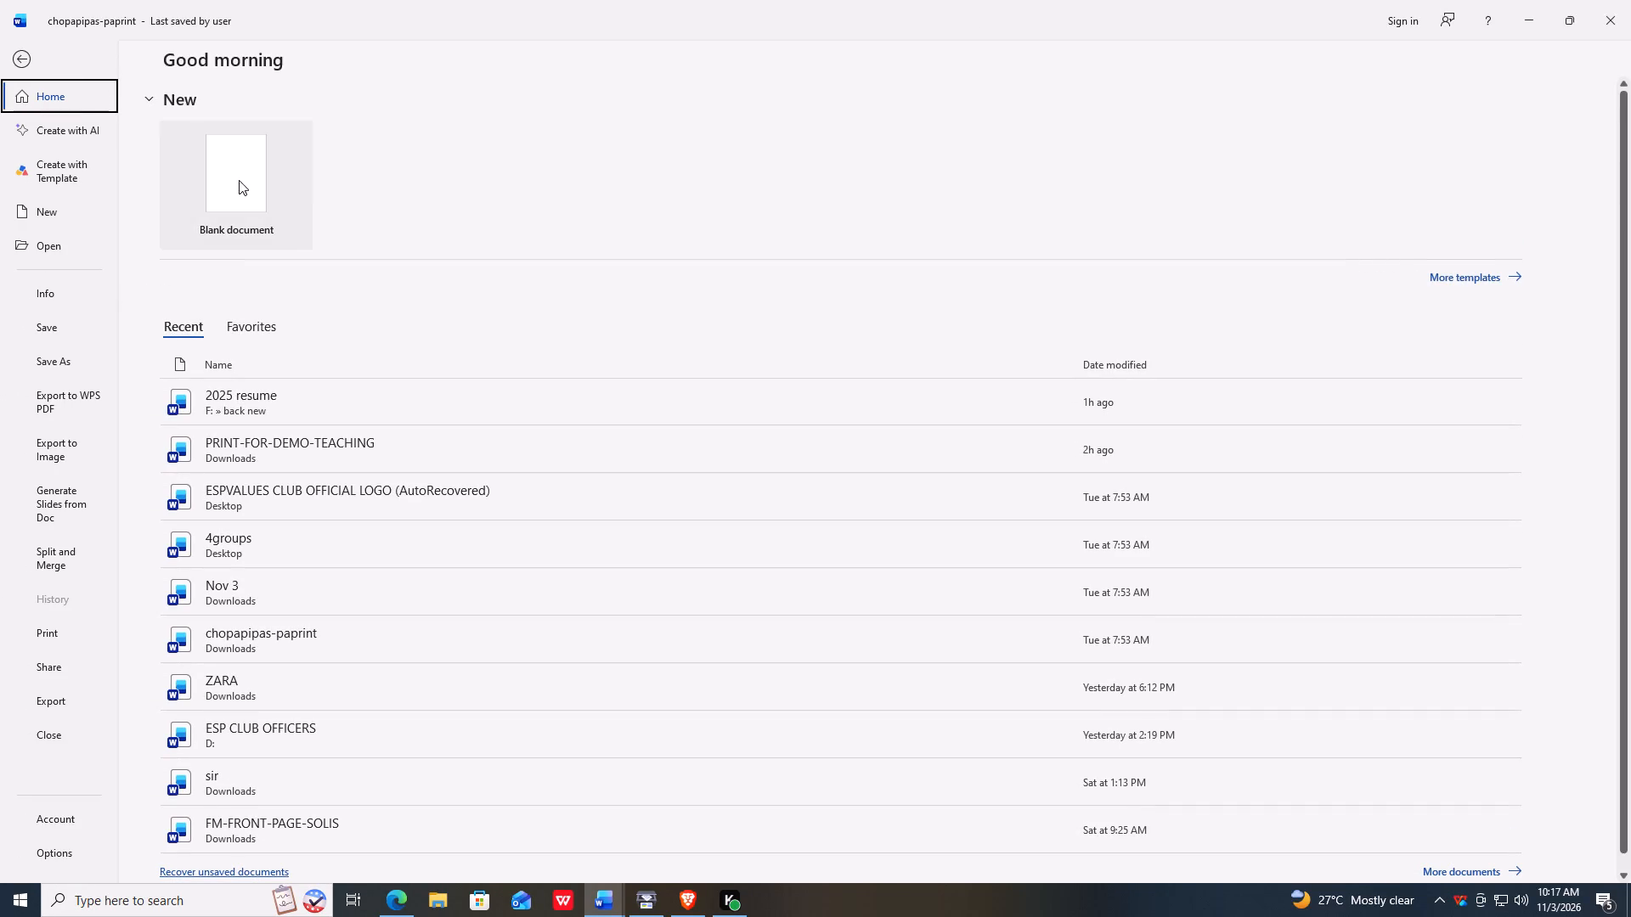
{"action": "left_click", "coordinate": [239, 180]}
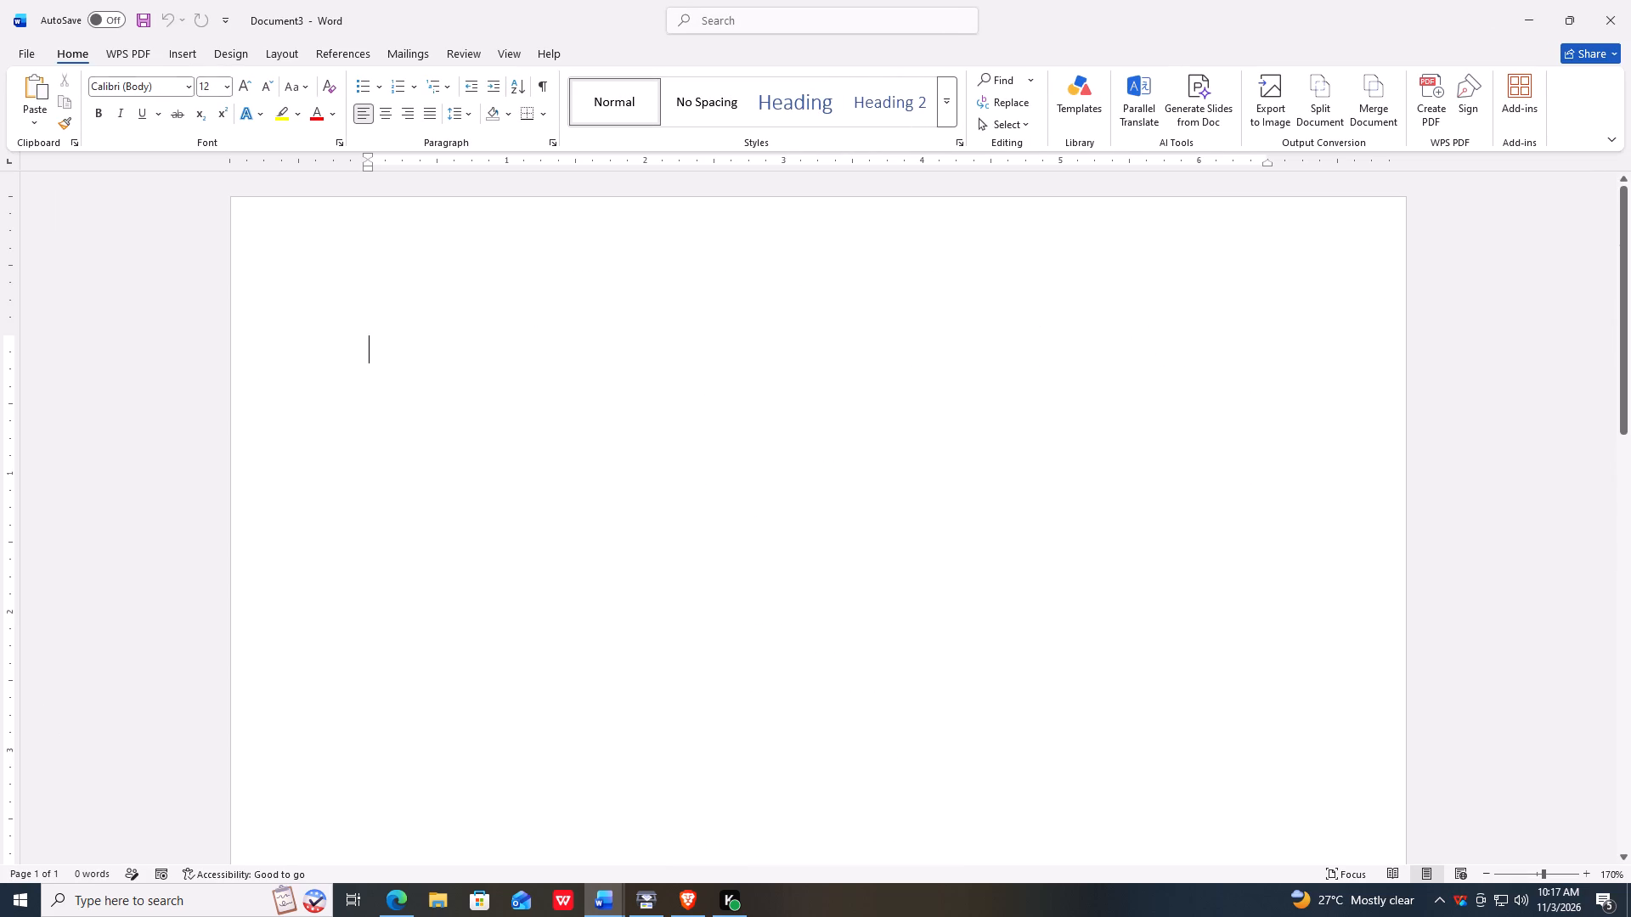
Cut the President, Vice-President and Secretary entries from page one of chopapipas-paprint and paste them into the new blank document.
{"action": "key", "text": "alt+Tab"}
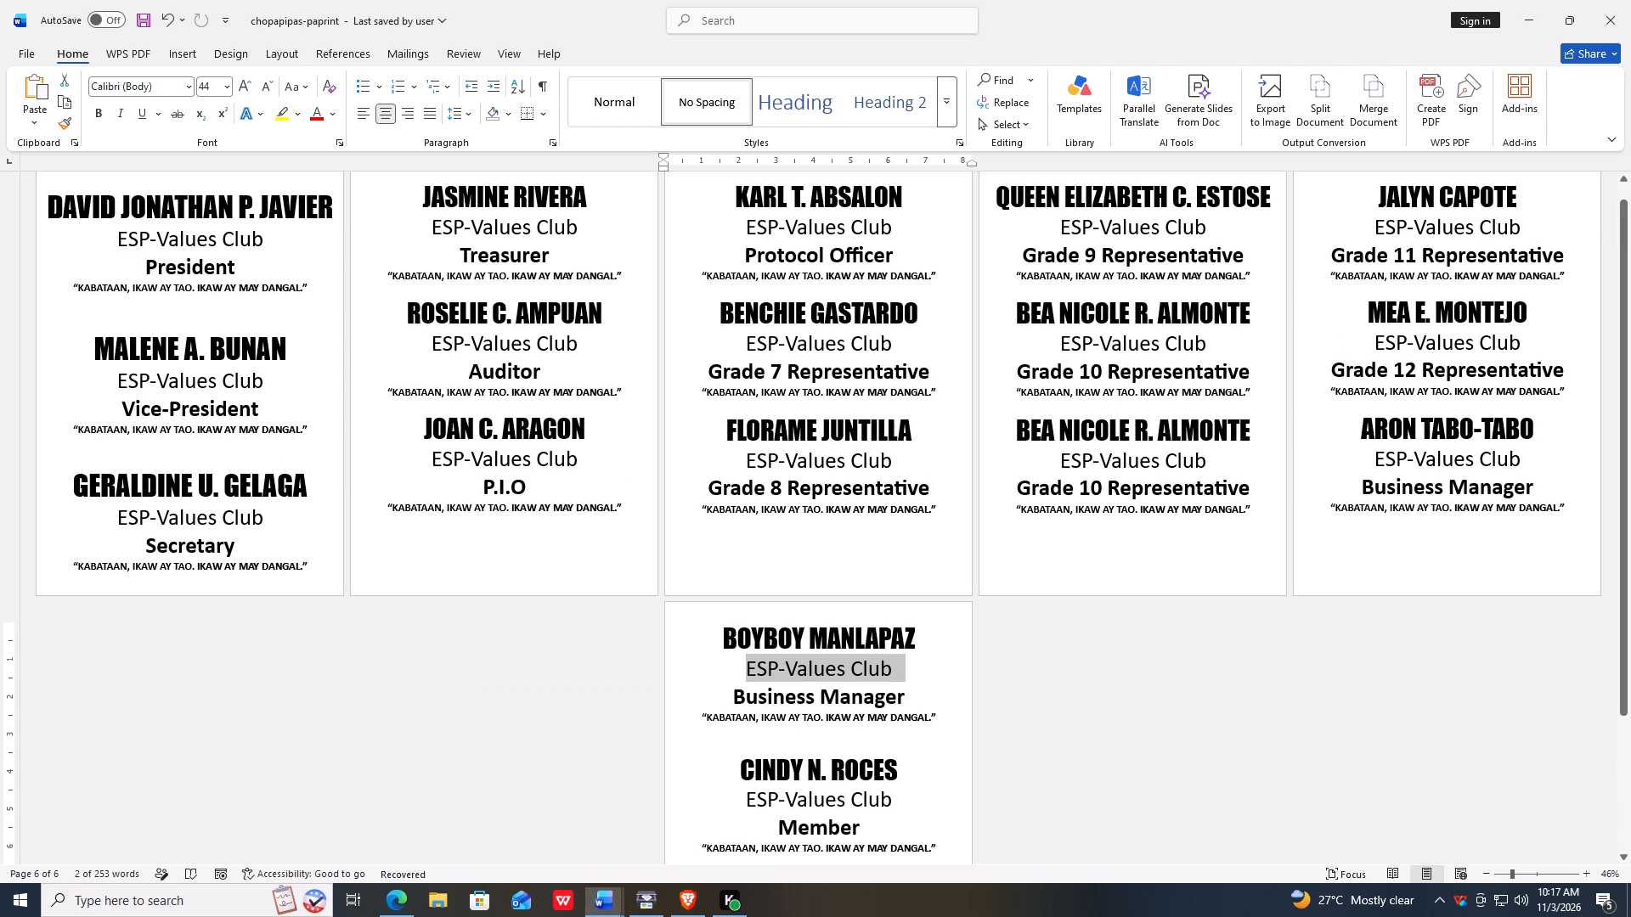
{"action": "left_click_drag", "start_coordinate": [51, 202], "coordinate": [308, 288]}
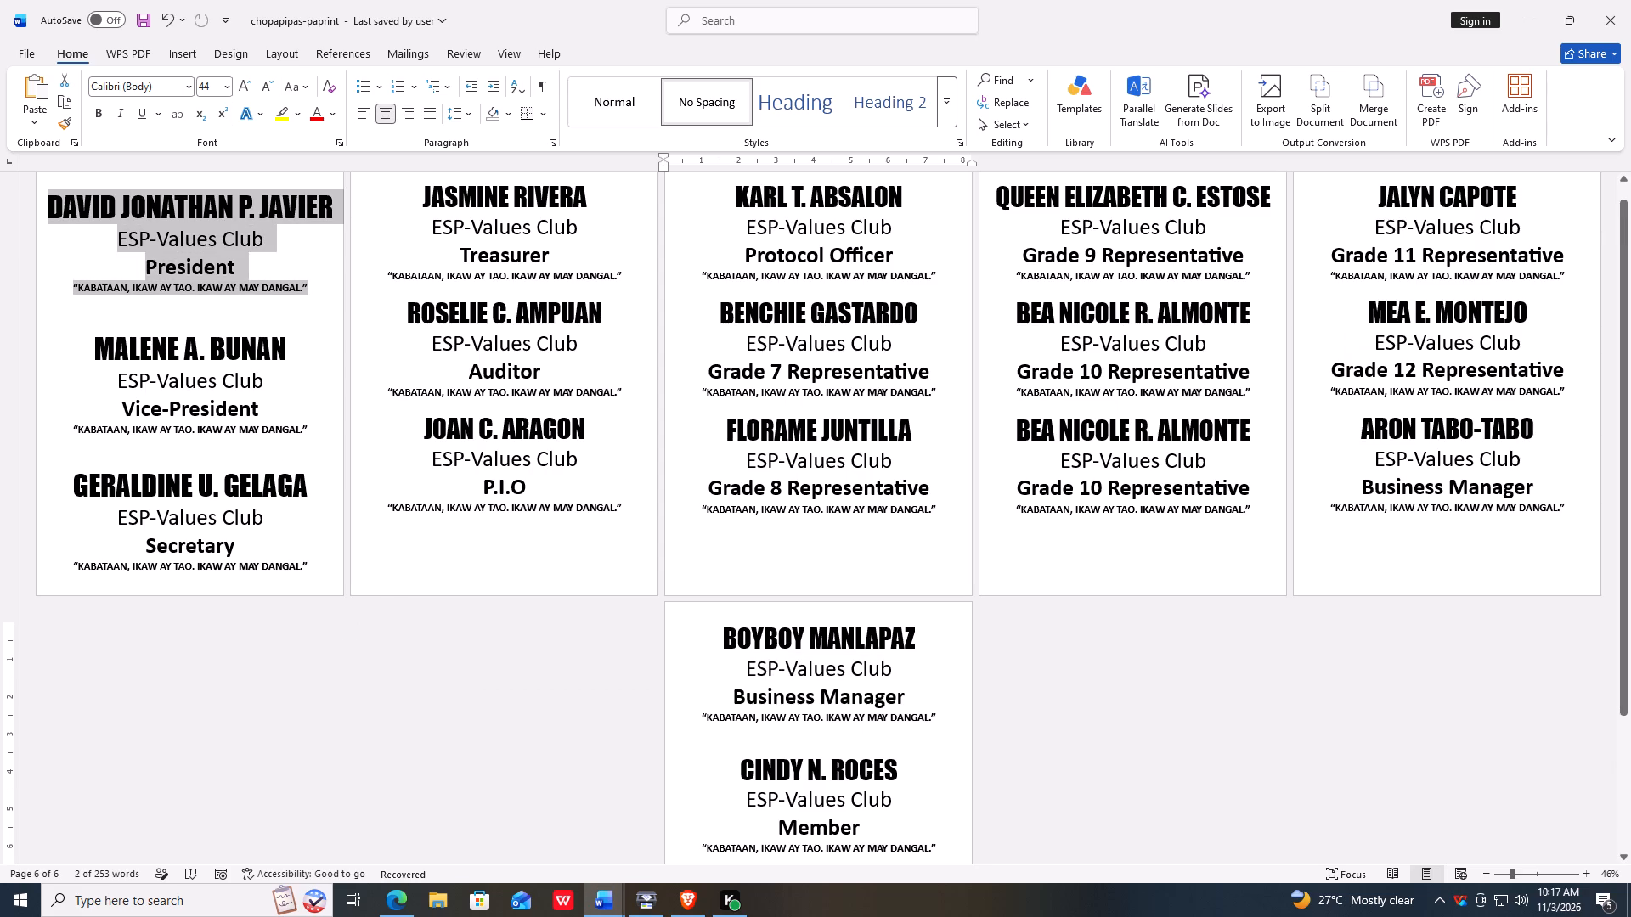
{"action": "left_click_drag", "start_coordinate": [308, 288], "coordinate": [308, 564]}
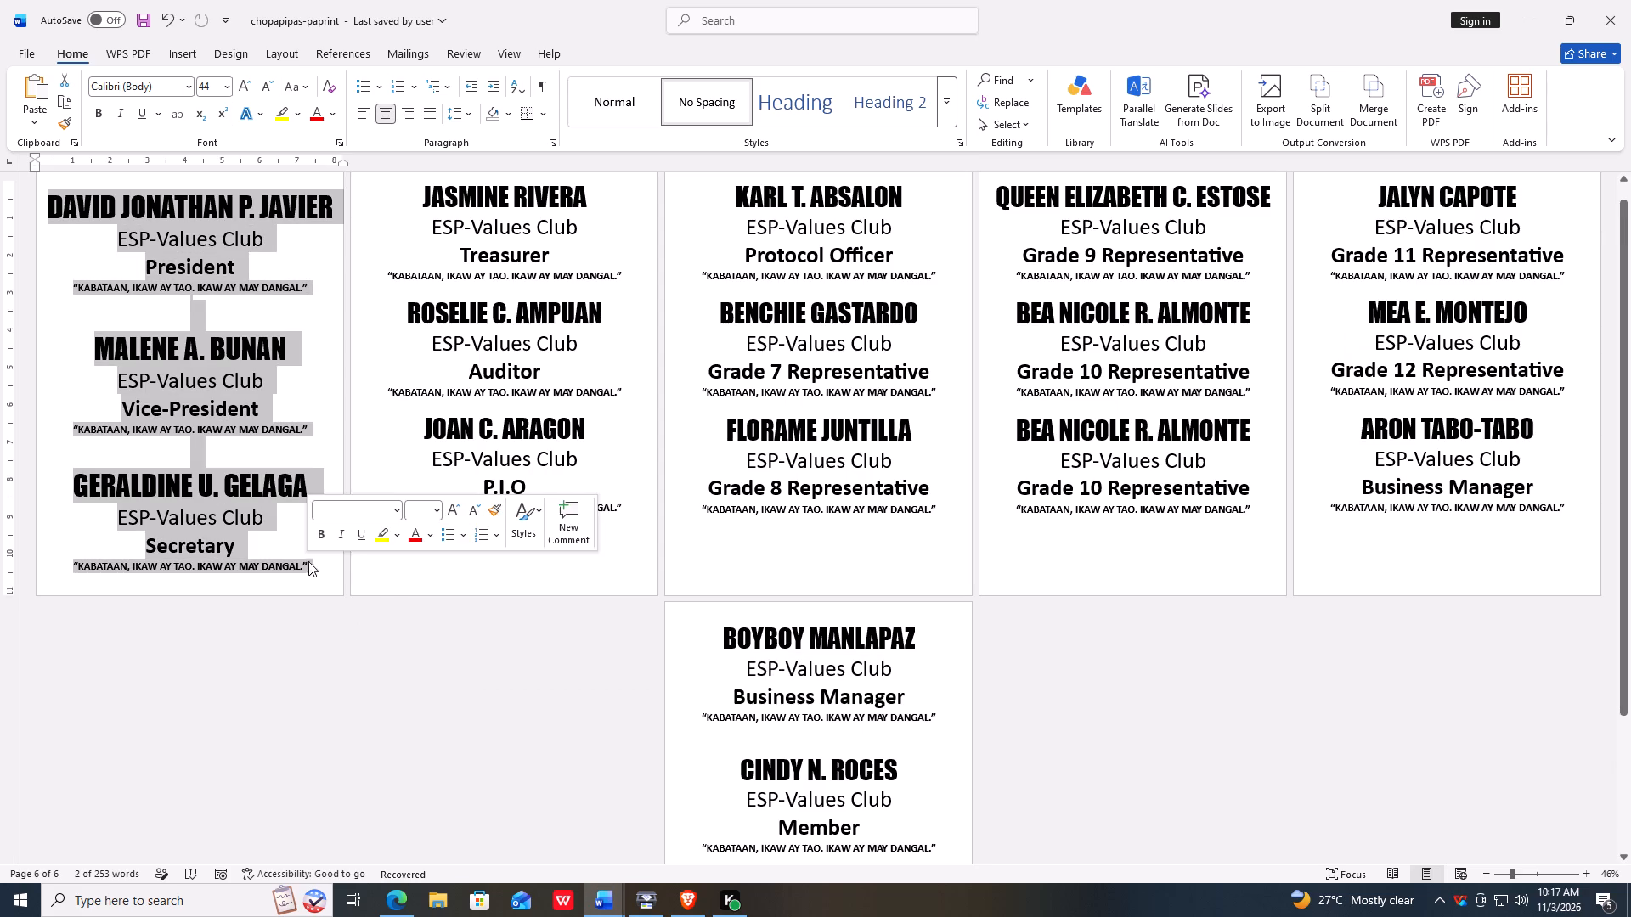
{"action": "right_click", "coordinate": [217, 340]}
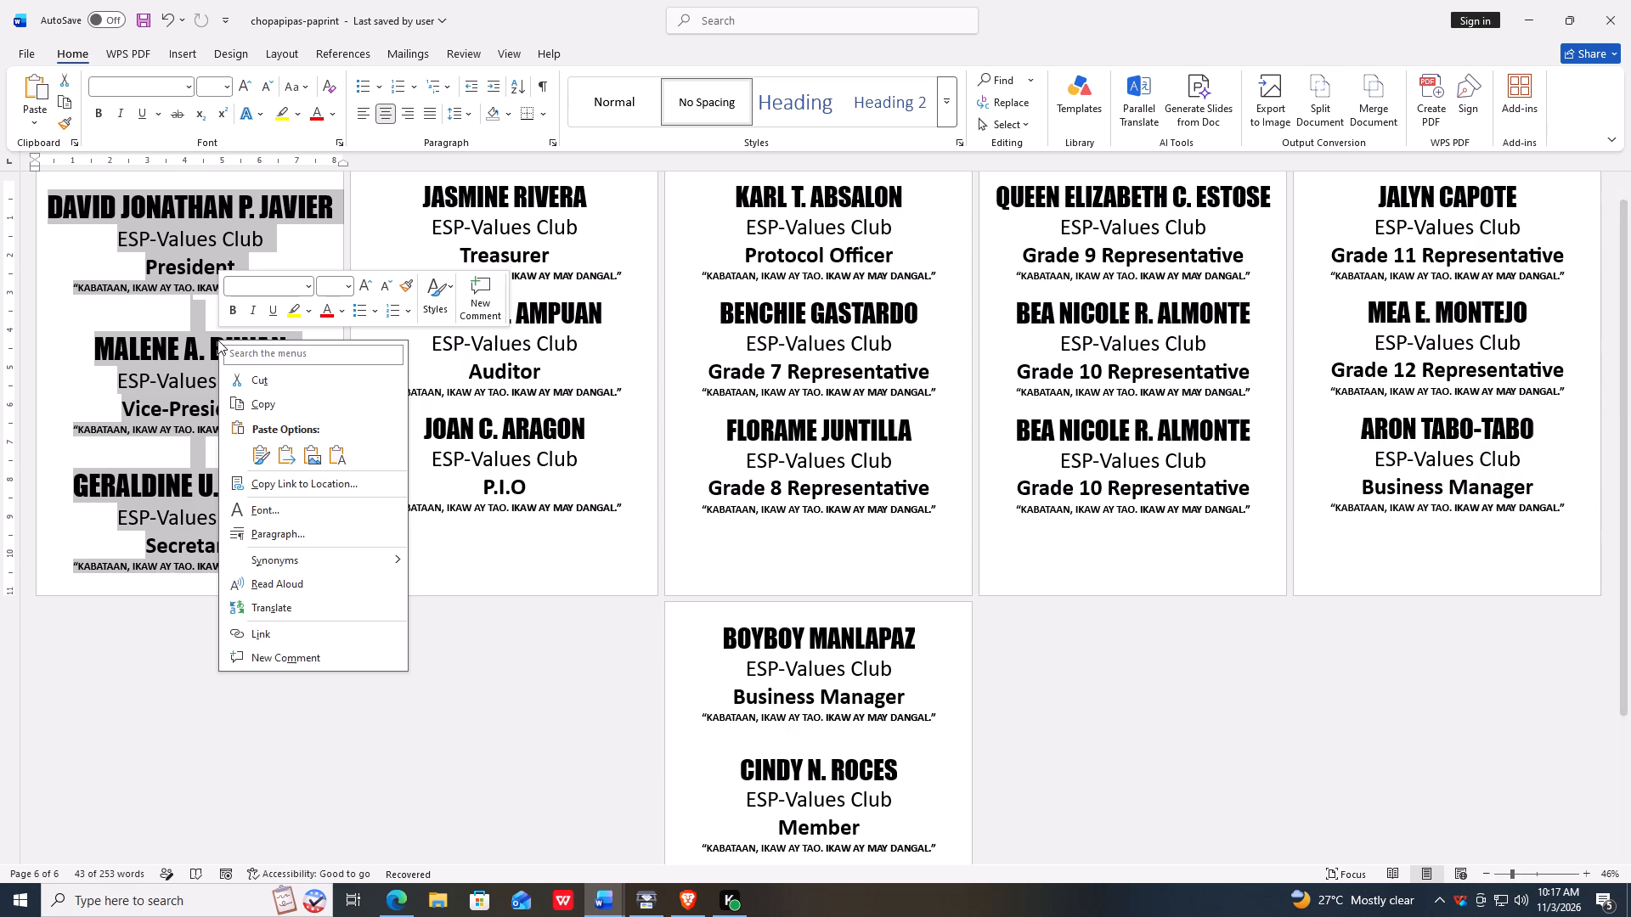
{"action": "left_click", "coordinate": [276, 384]}
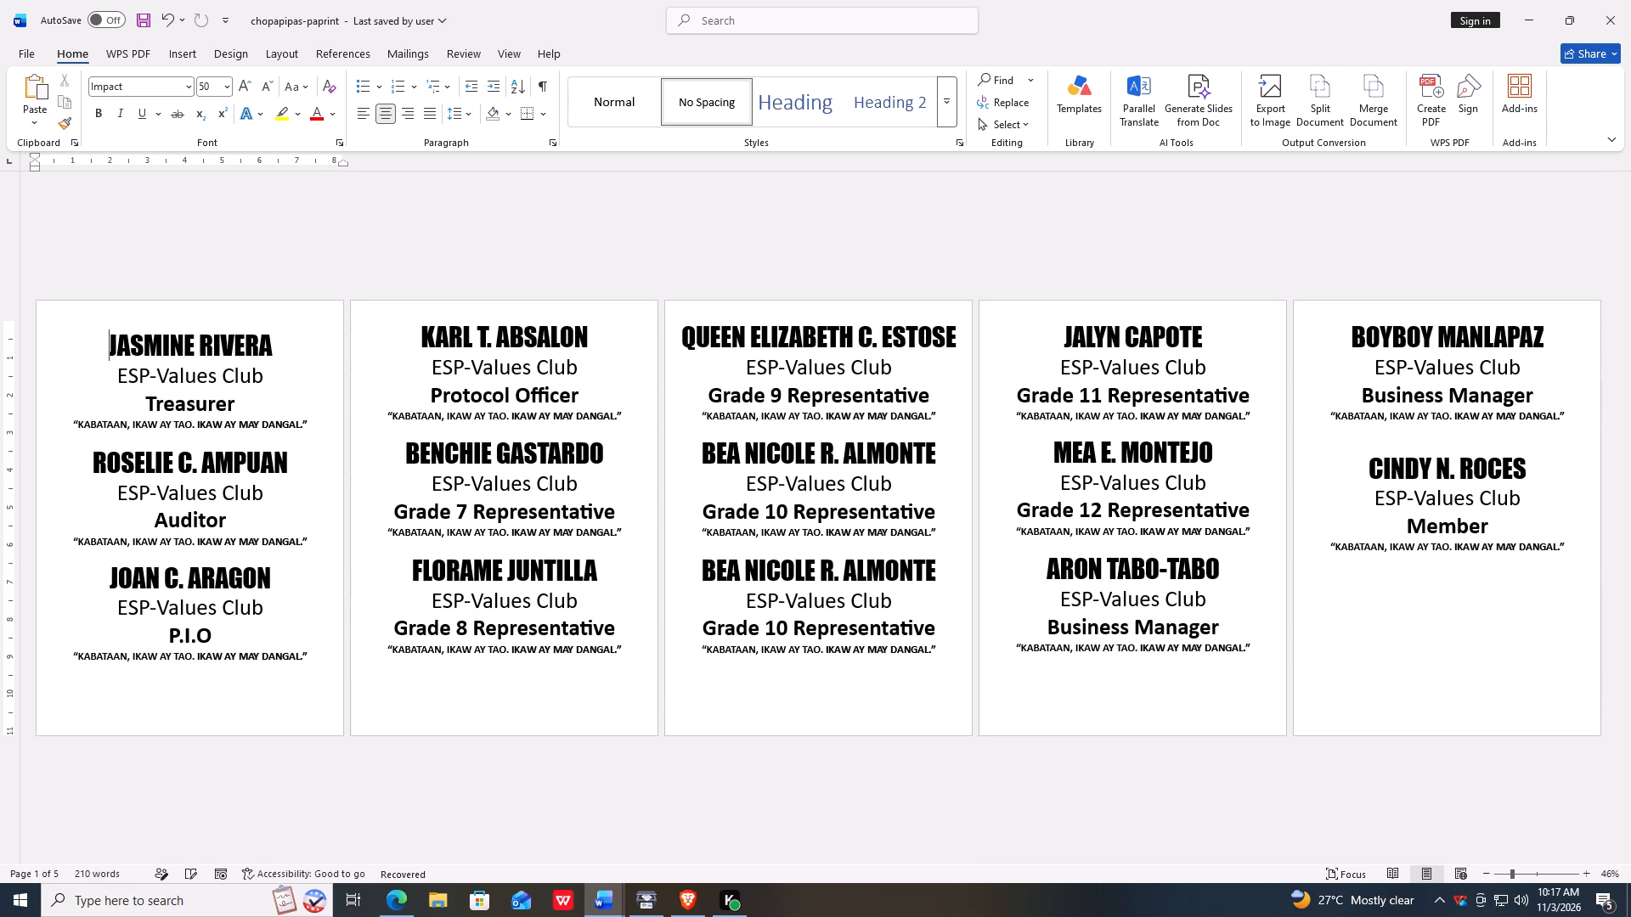
{"action": "left_click", "coordinate": [606, 906]}
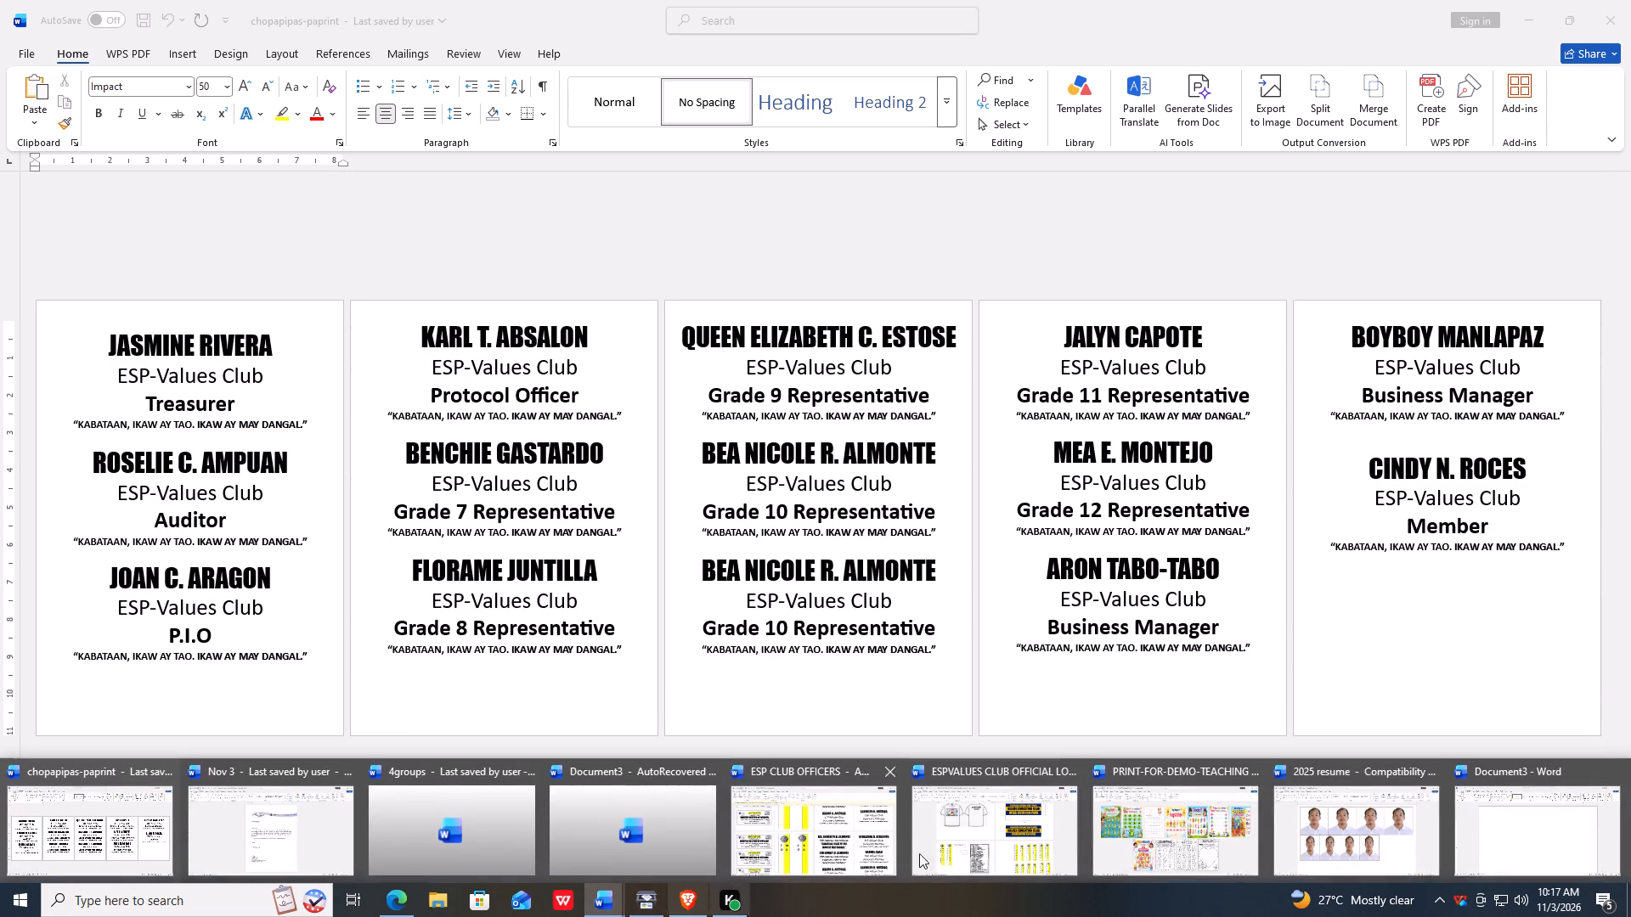
{"action": "left_click", "coordinate": [1534, 836]}
{"action": "key", "text": "ctrl+v"}
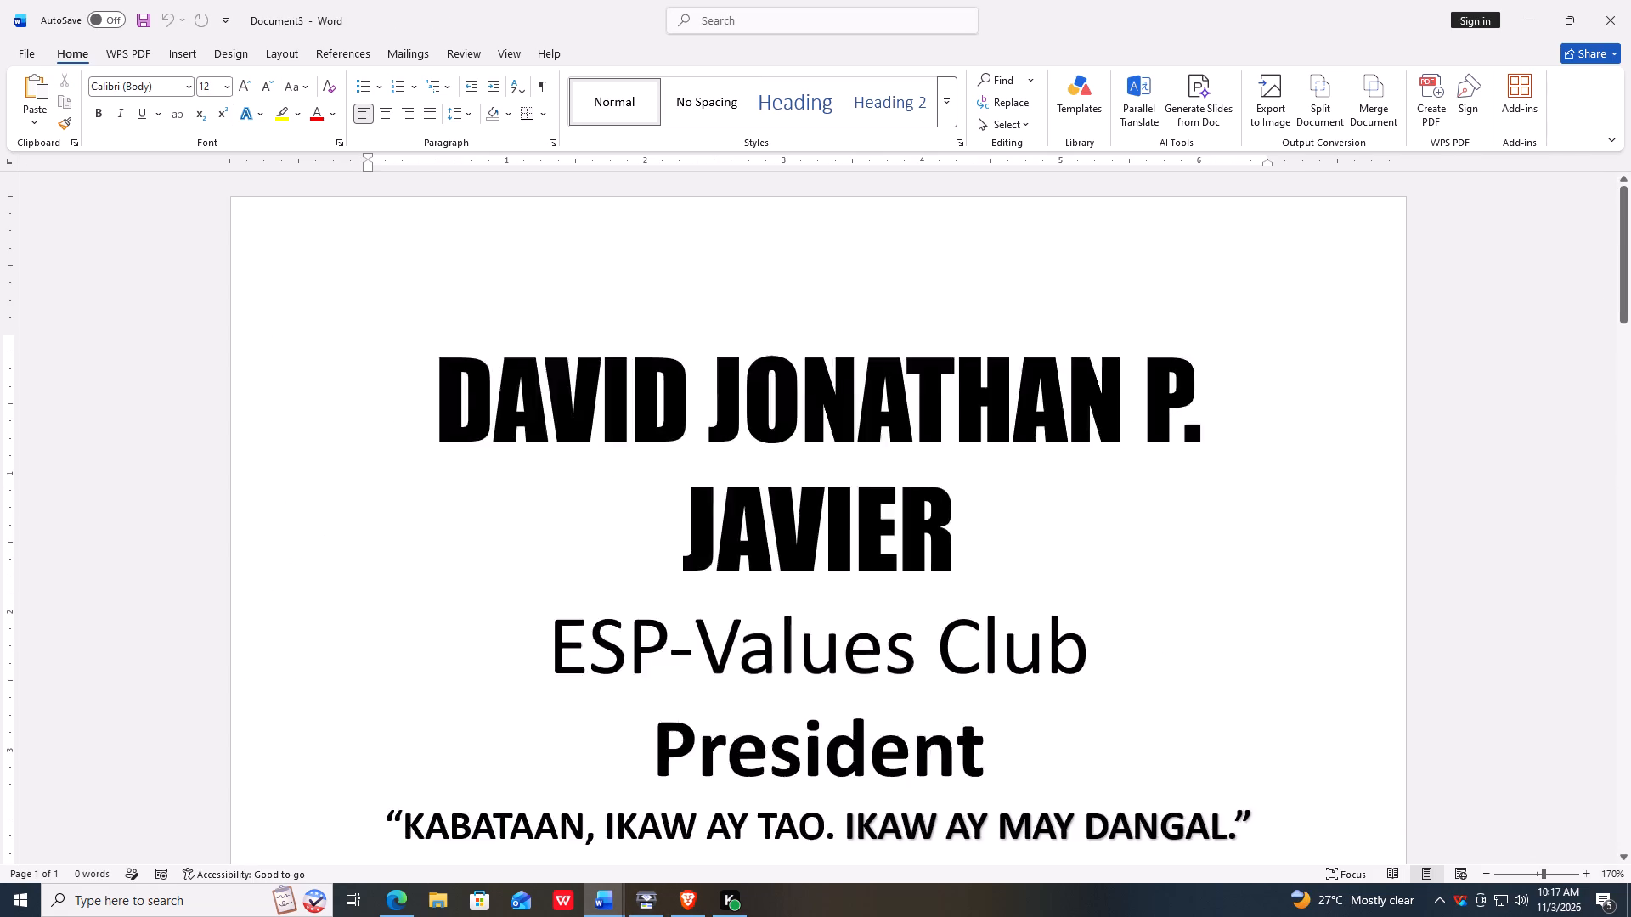
Delete the blank lines between the President and Vice-President entries in the new document.
{"action": "scroll", "coordinate": [1171, 751], "scroll_direction": "down", "scroll_amount": 7, "text": "ctrl"}
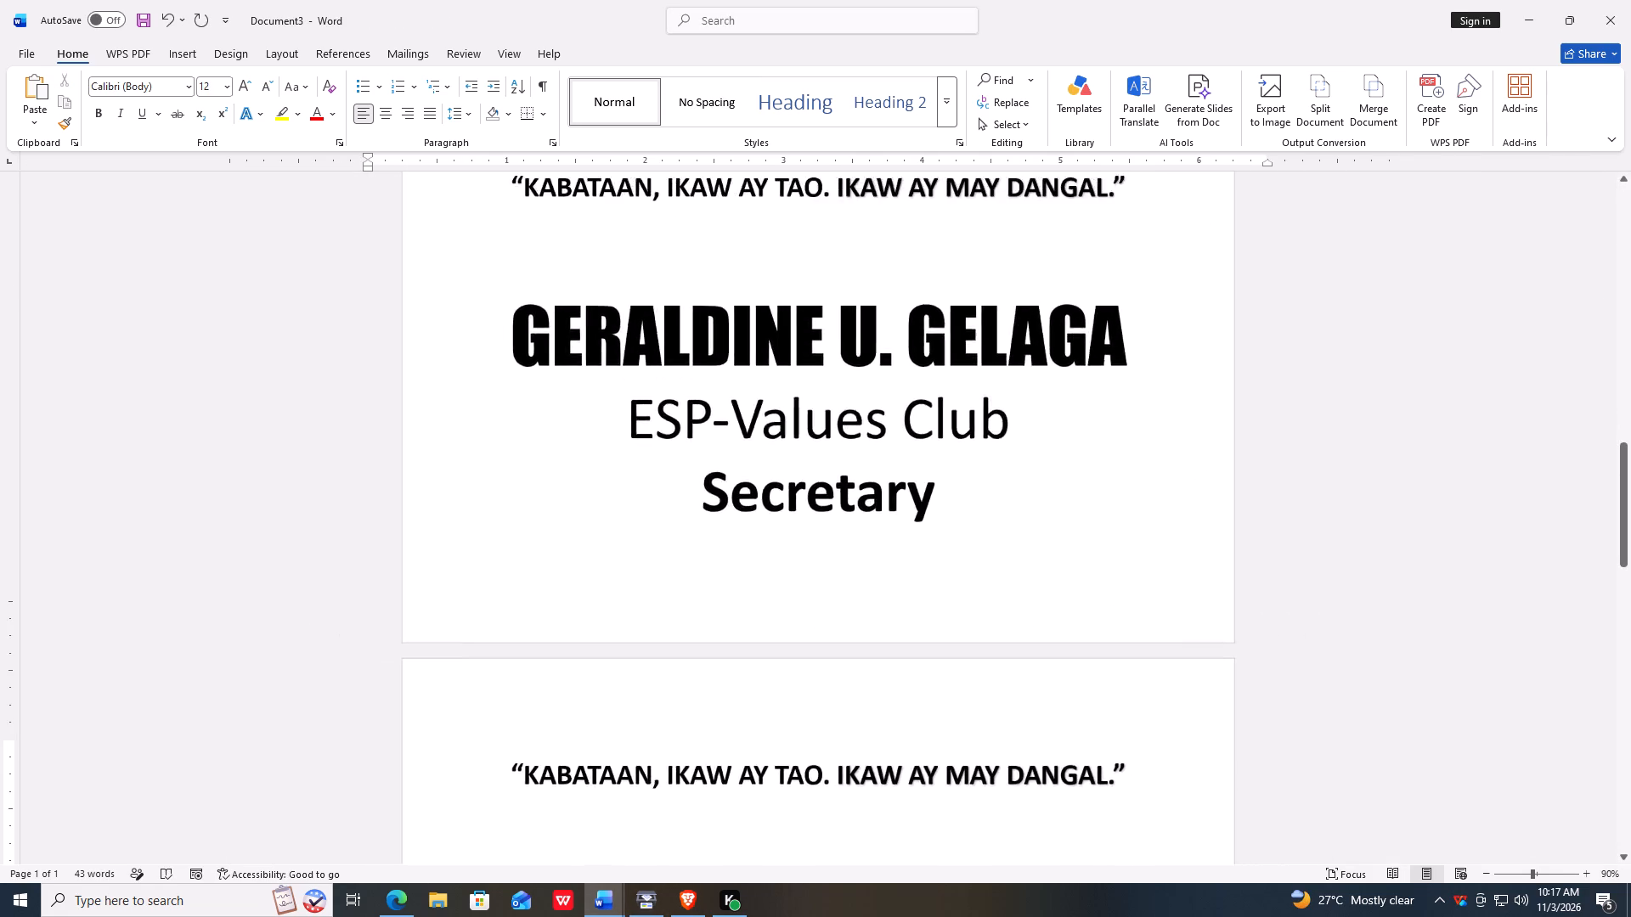
{"action": "scroll", "coordinate": [1036, 729], "scroll_direction": "down", "scroll_amount": 7, "text": "ctrl"}
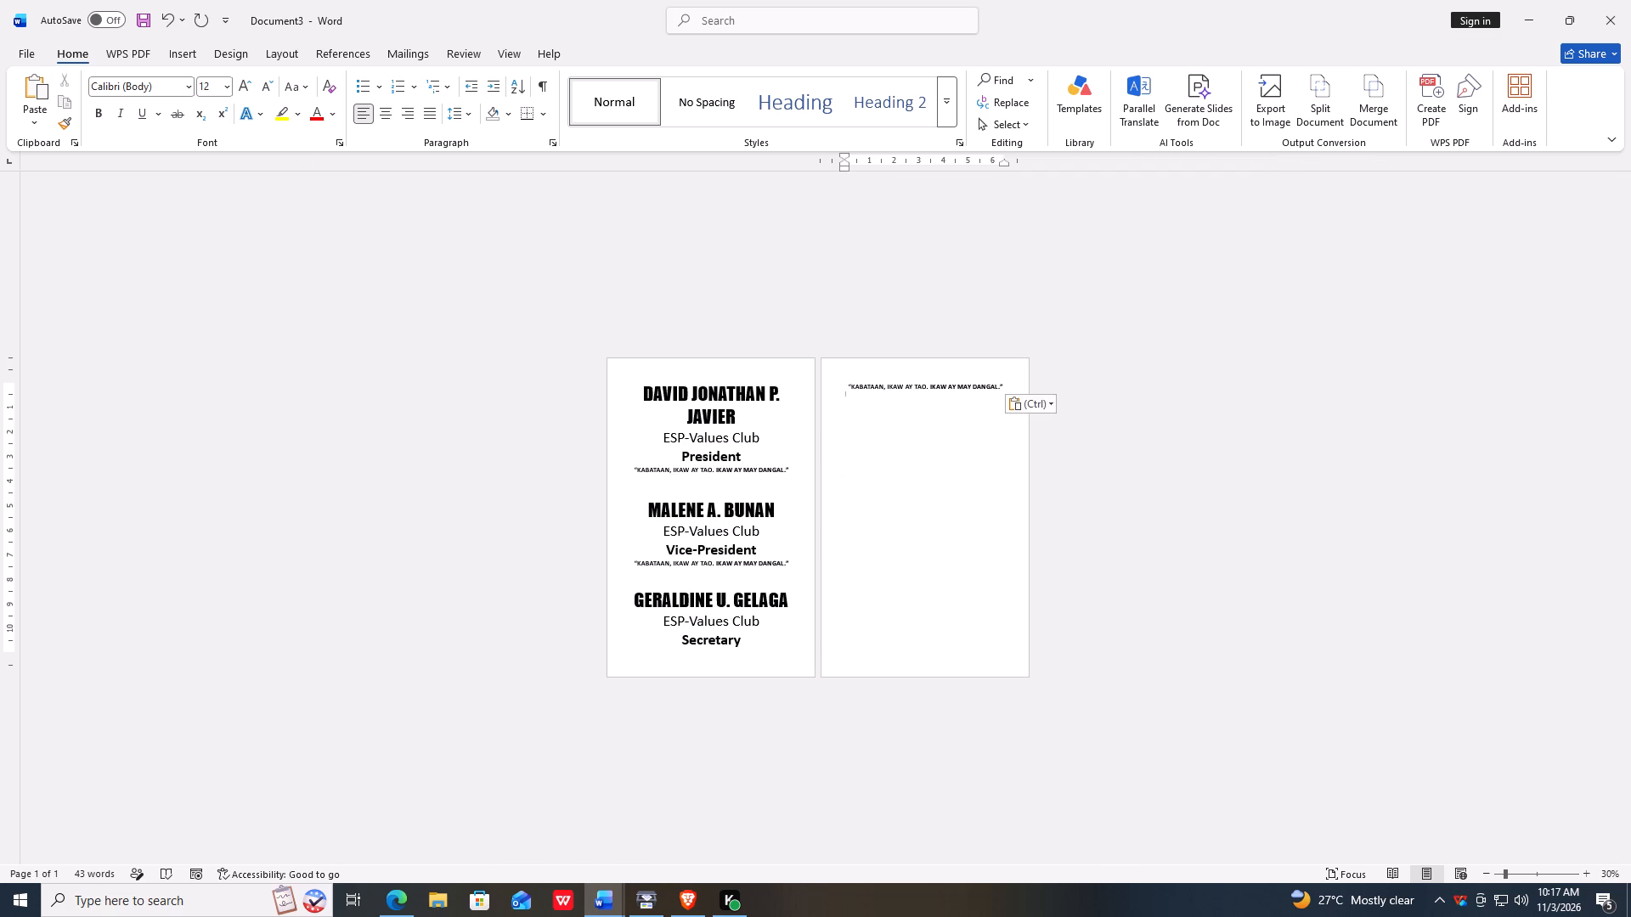
{"action": "left_click", "coordinate": [708, 492]}
{"action": "key", "text": "BackSpace"}
{"action": "key", "text": "BackSpace"}
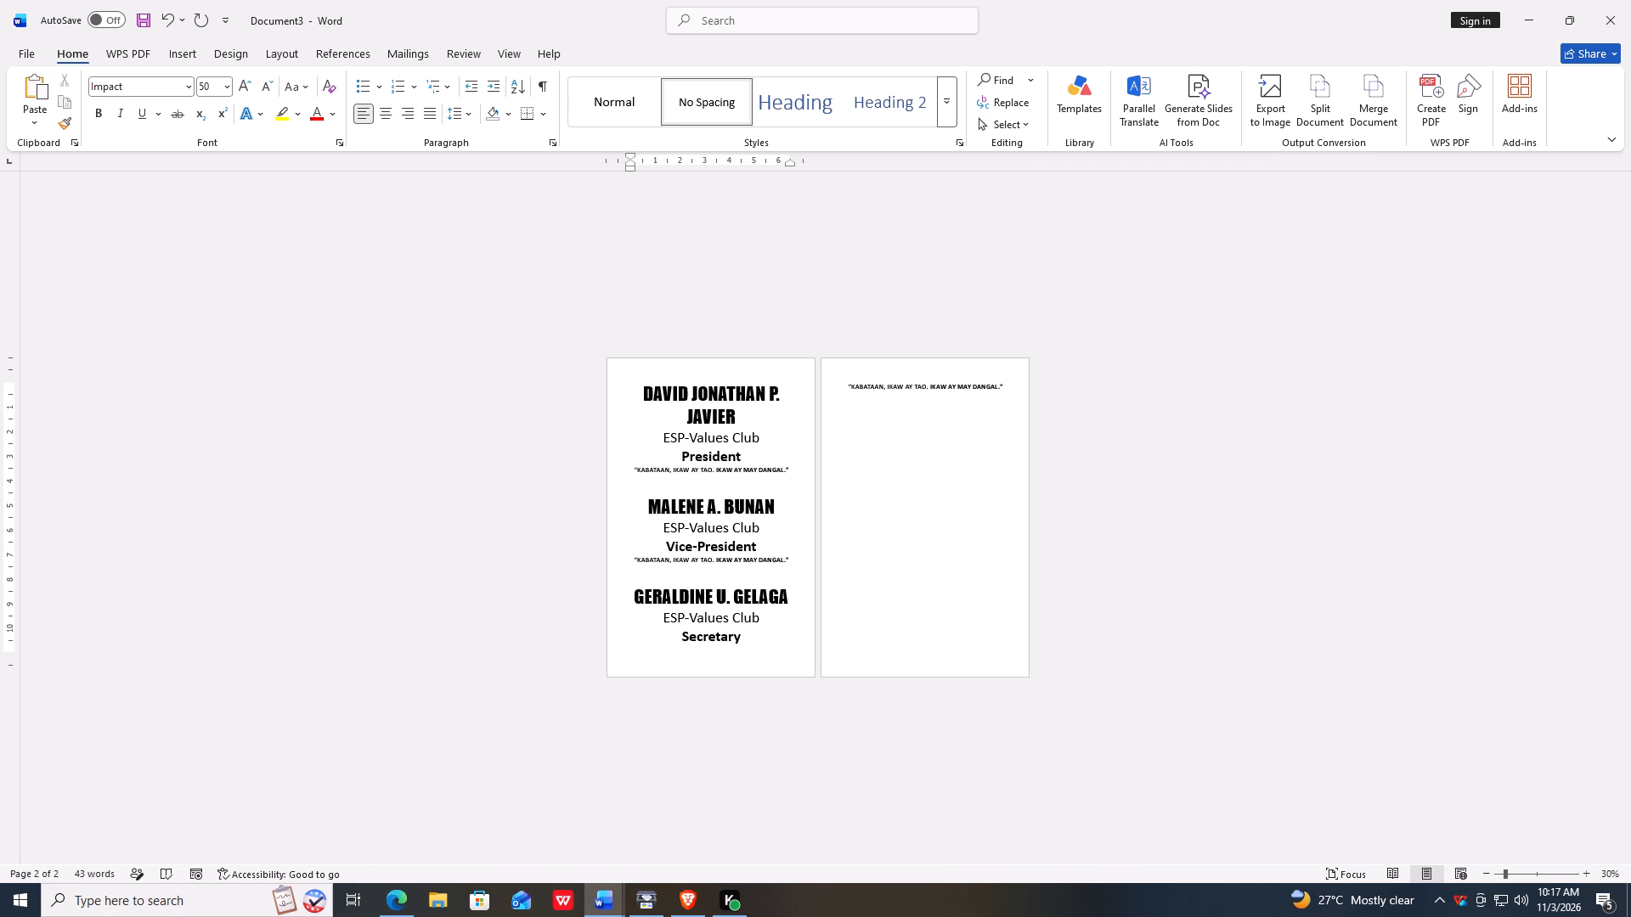
{"action": "key", "text": "BackSpace"}
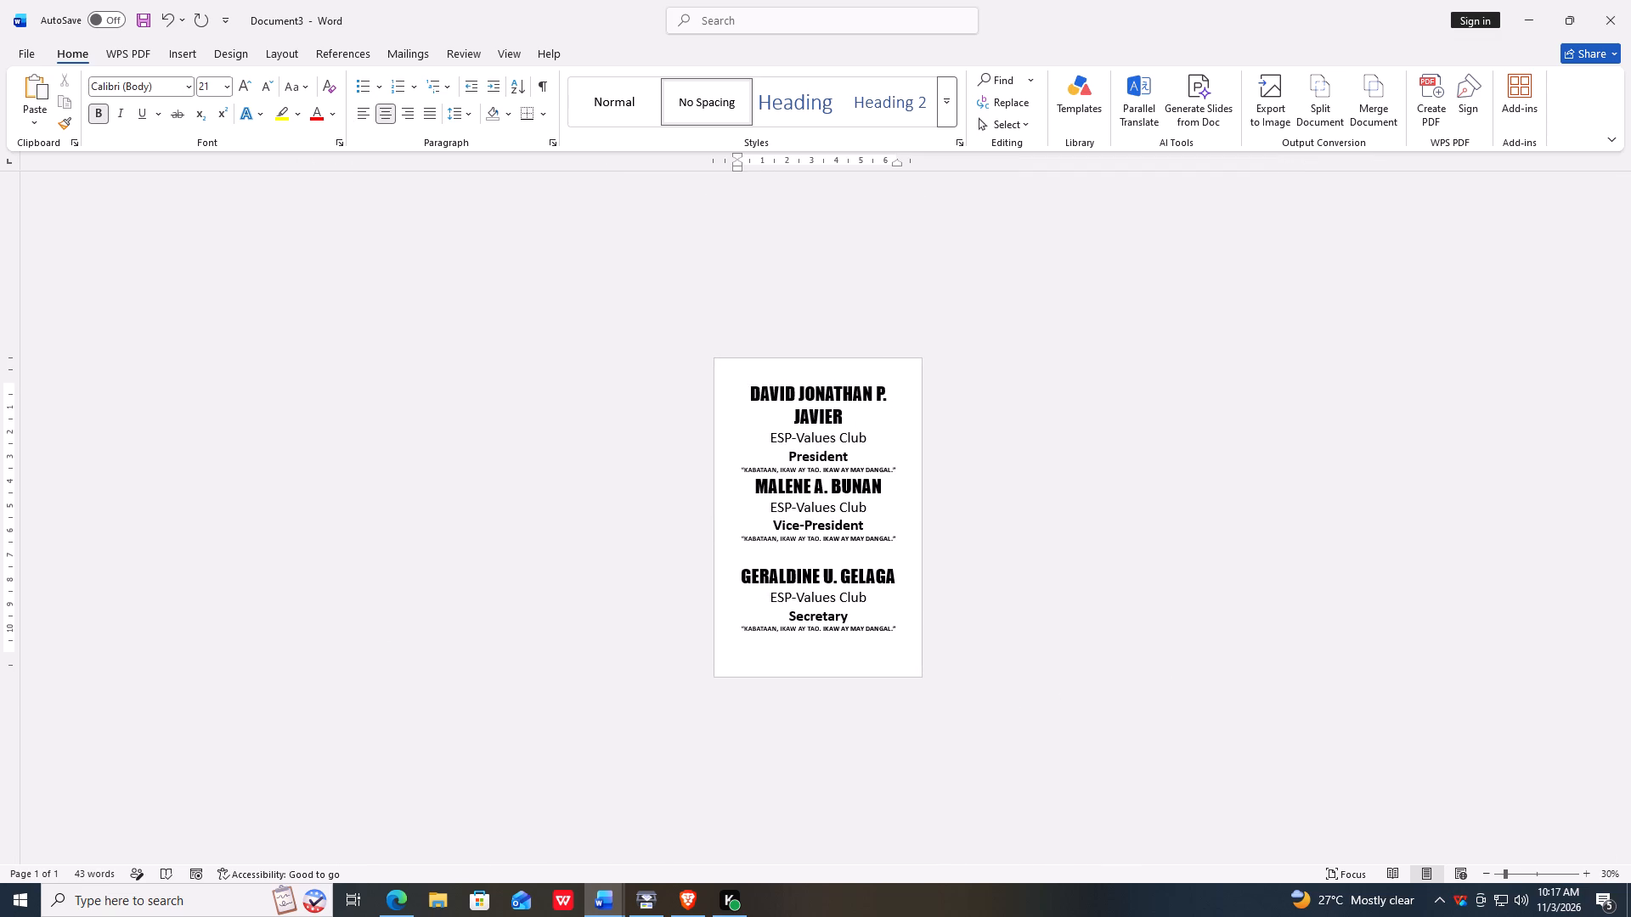
{"action": "left_click", "coordinate": [821, 554]}
Set the new document's paper size to A4 (8.3 x 11.7 in).
{"action": "left_click", "coordinate": [278, 55]}
{"action": "left_click", "coordinate": [137, 113]}
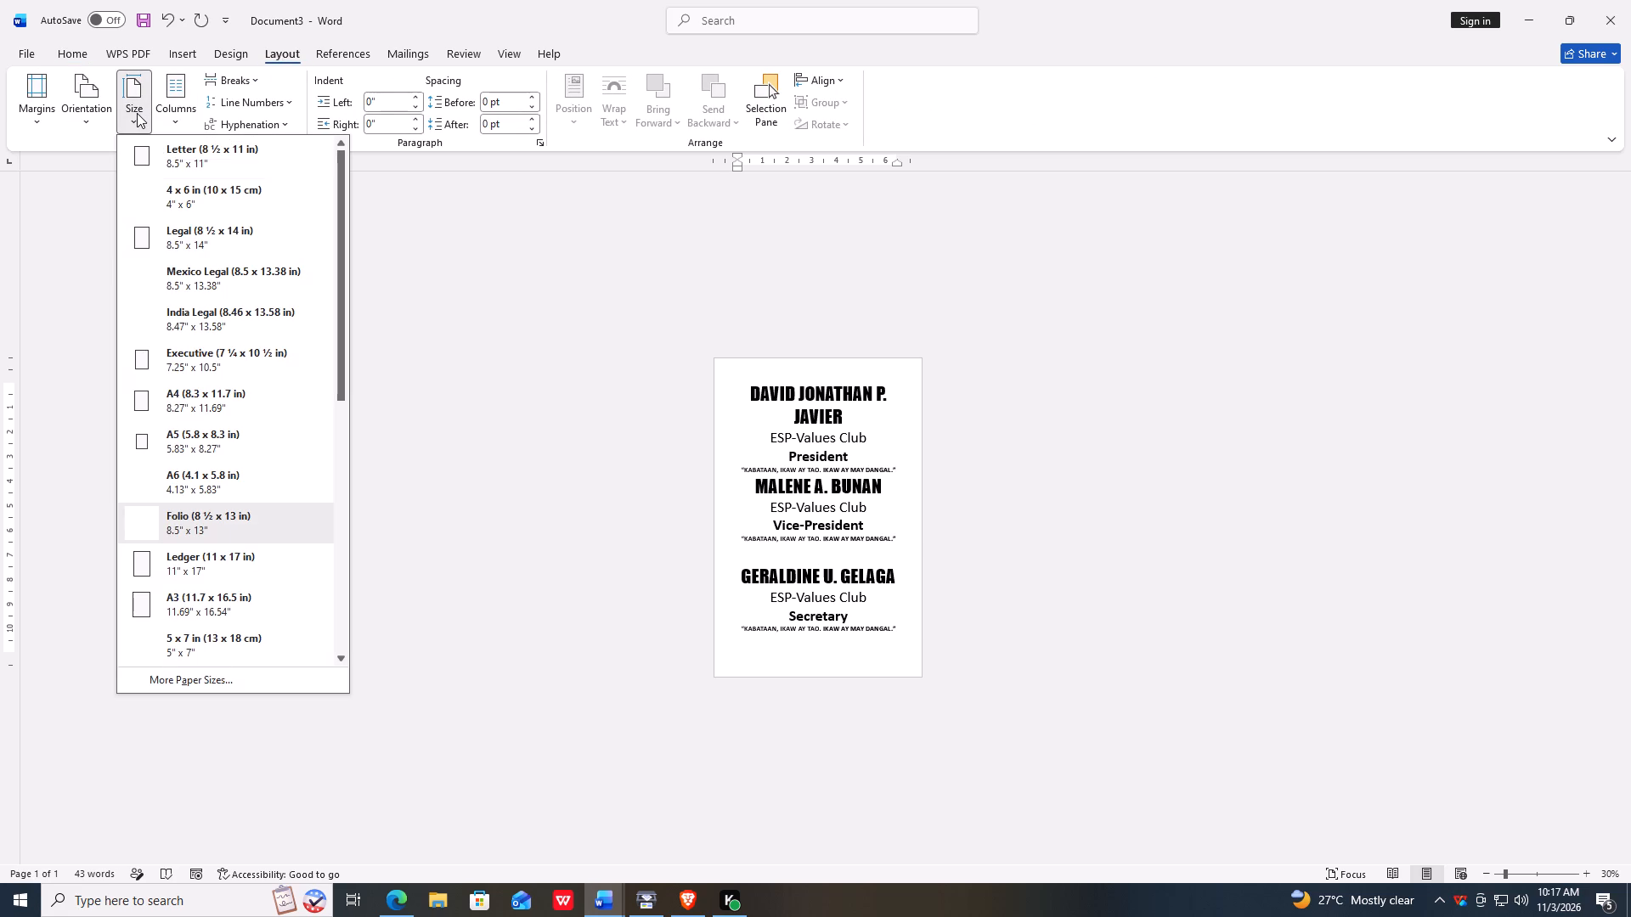
{"action": "left_click", "coordinate": [213, 410]}
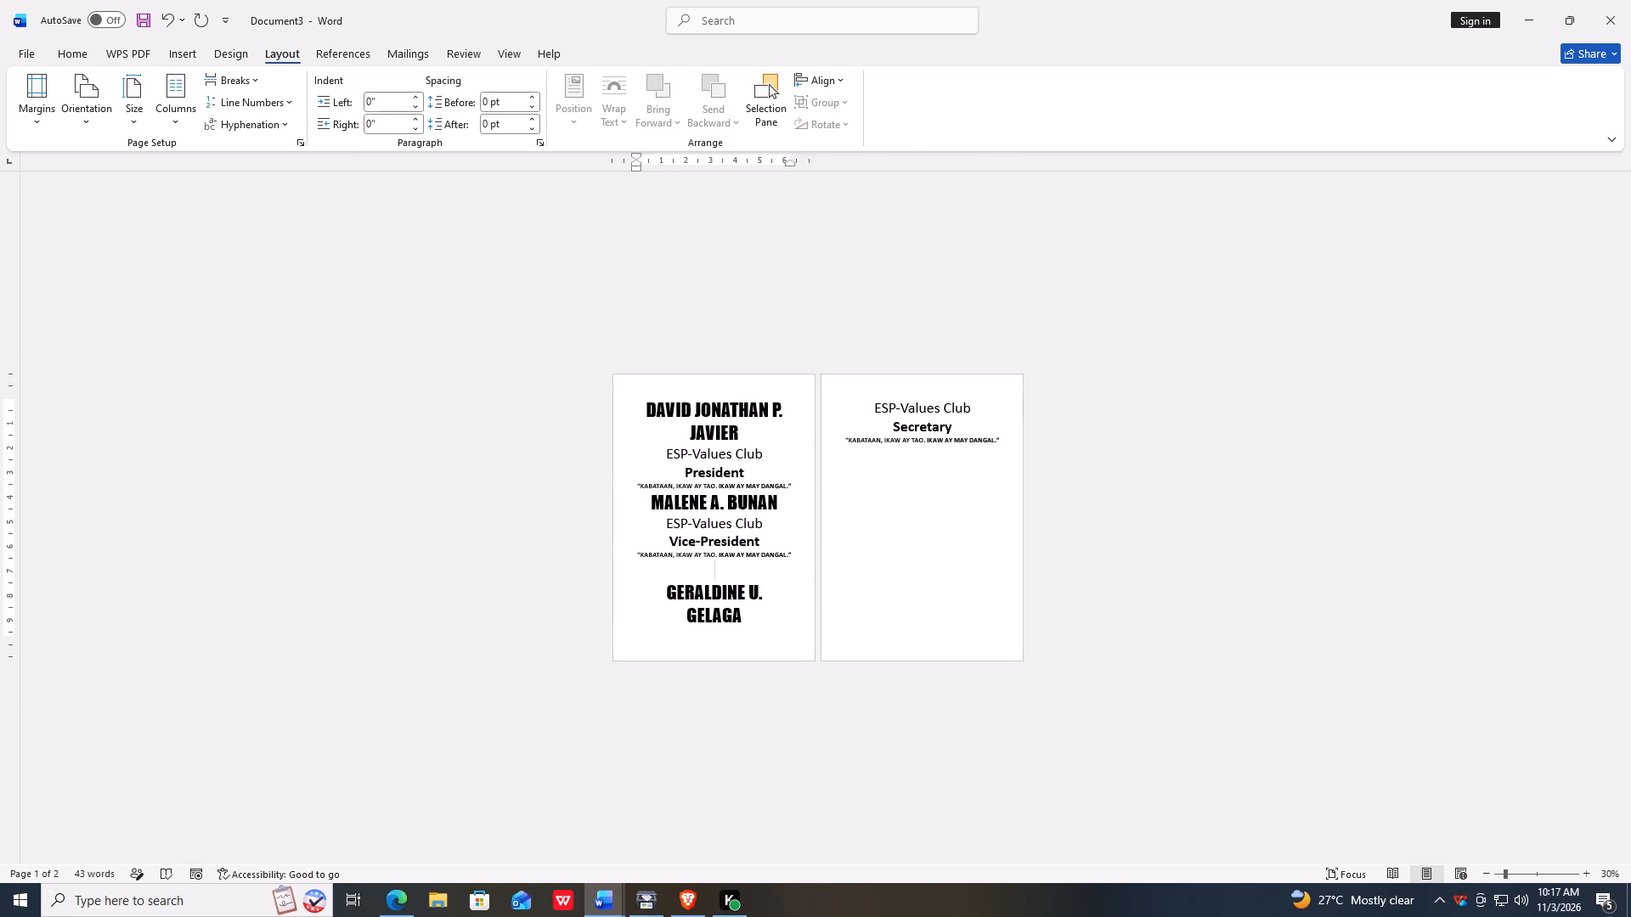
Reduce the new document's top margin to a narrow strip near the page's upper edge.
{"action": "left_click", "coordinate": [944, 567]}
{"action": "left_click", "coordinate": [691, 391]}
{"action": "left_click", "coordinate": [633, 395]}
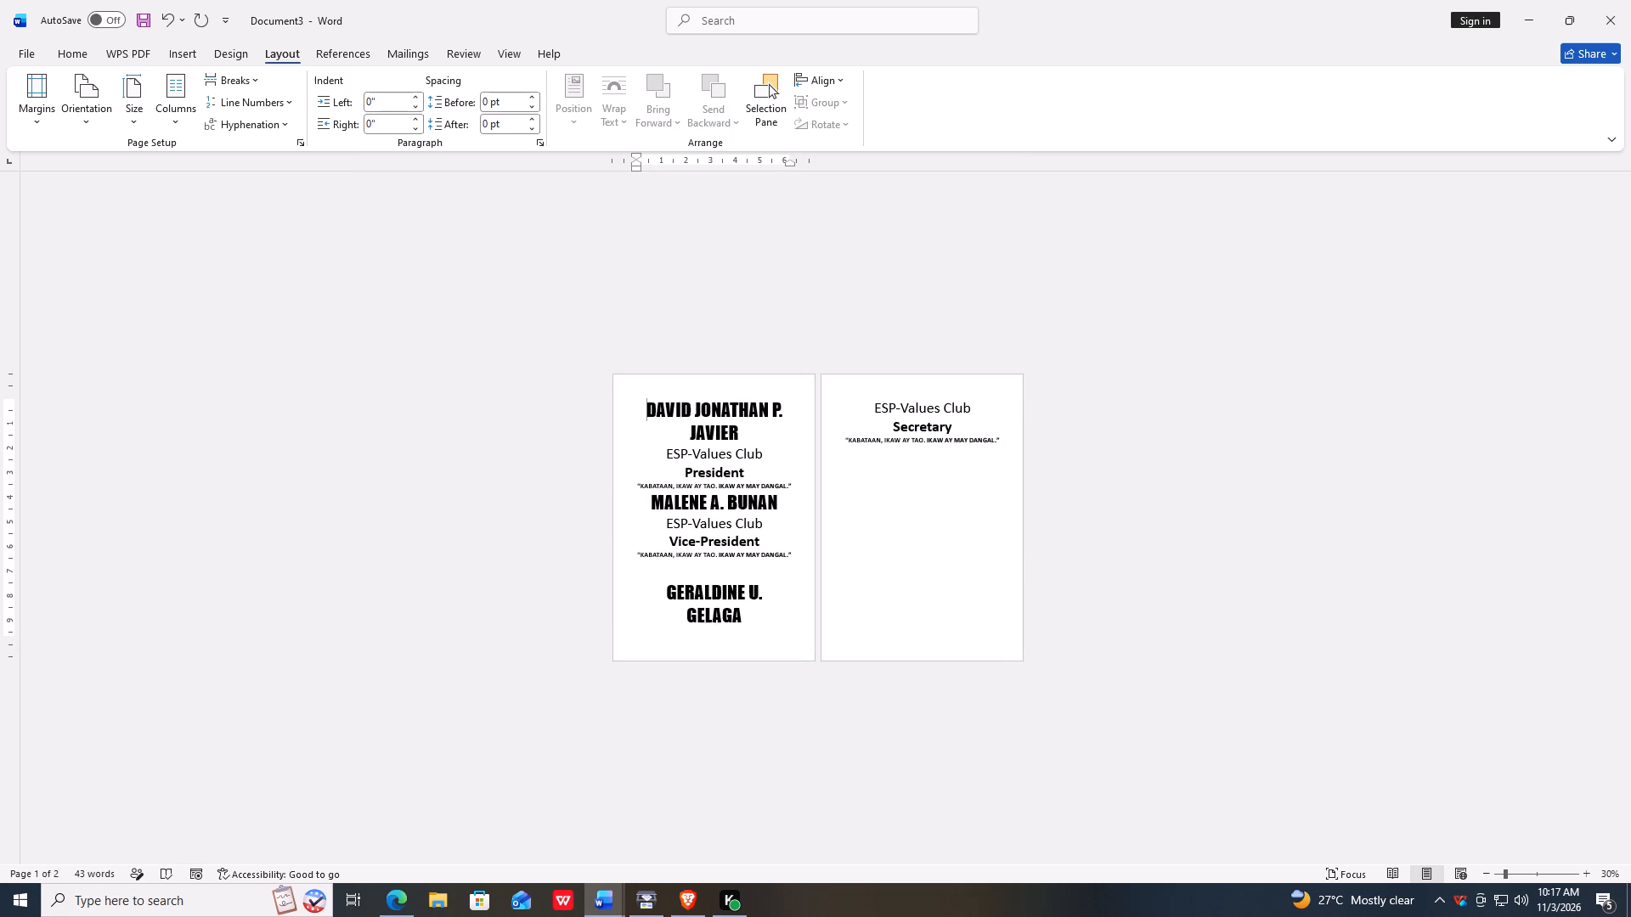
{"action": "left_click", "coordinate": [8, 397]}
{"action": "left_click_drag", "start_coordinate": [8, 397], "coordinate": [11, 389]}
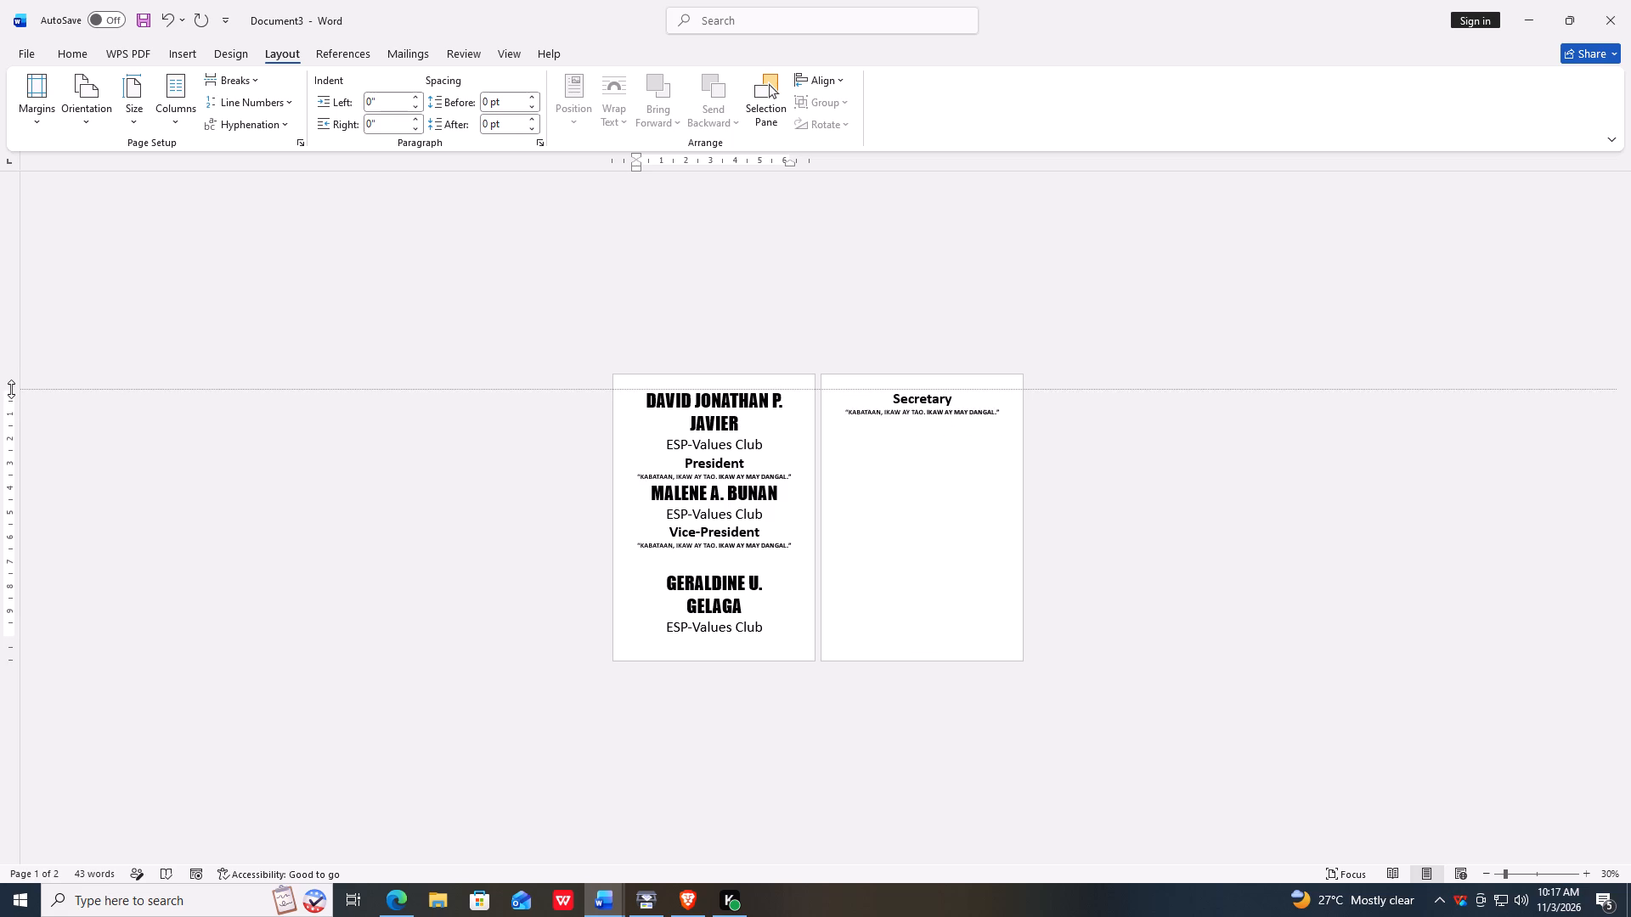
{"action": "left_click_drag", "start_coordinate": [11, 389], "coordinate": [14, 383]}
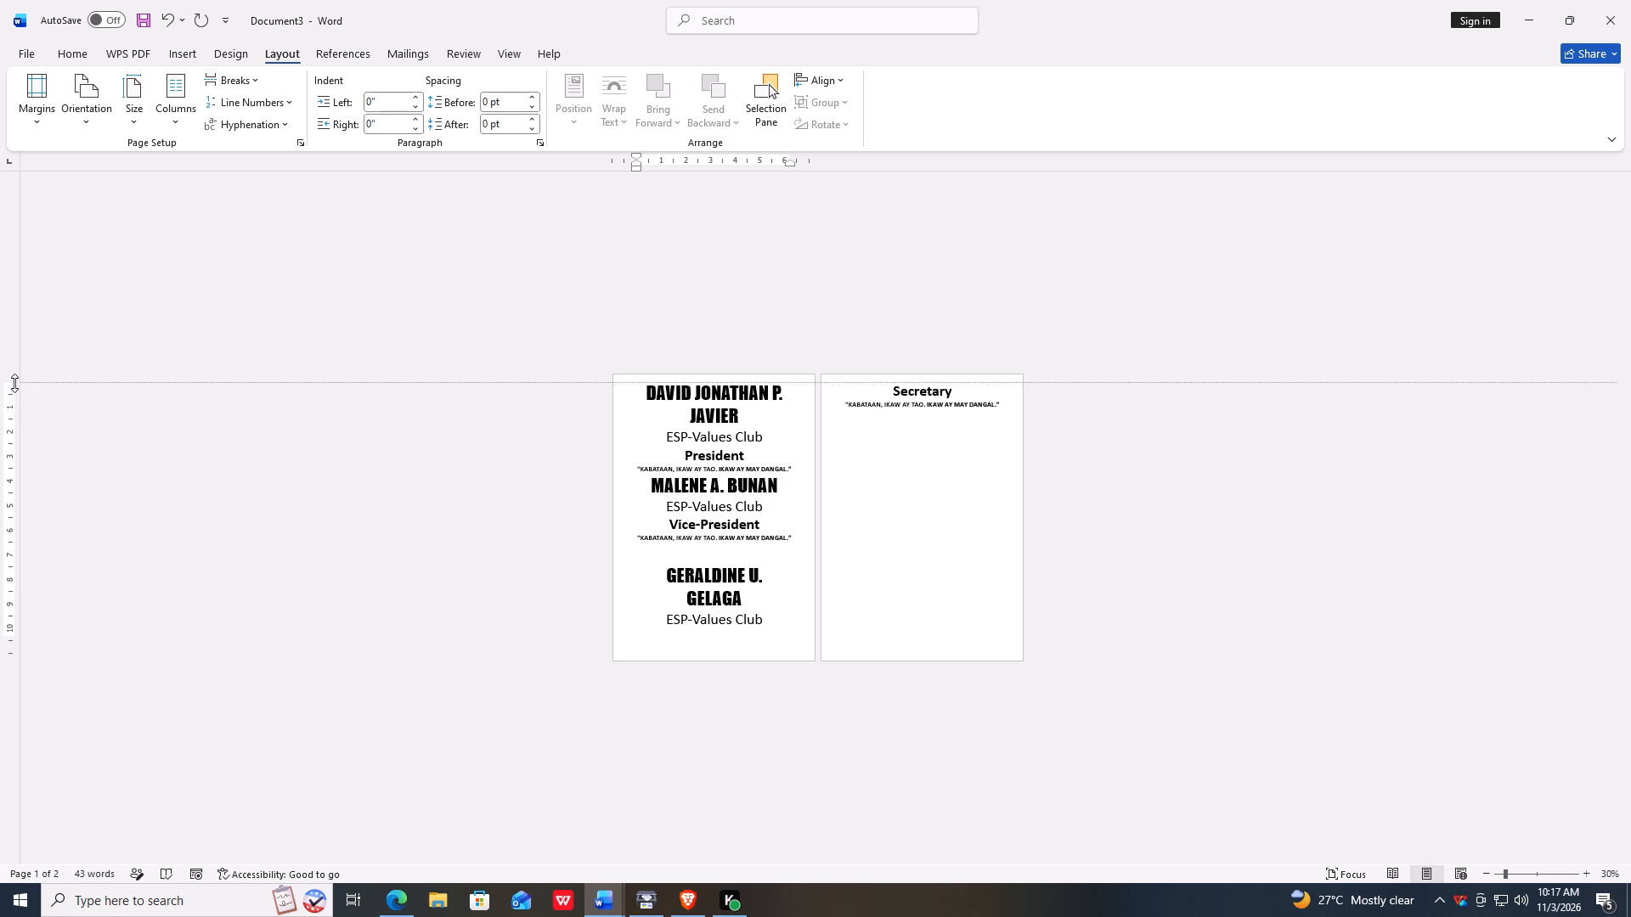
{"action": "left_click_drag", "start_coordinate": [14, 383], "coordinate": [14, 380]}
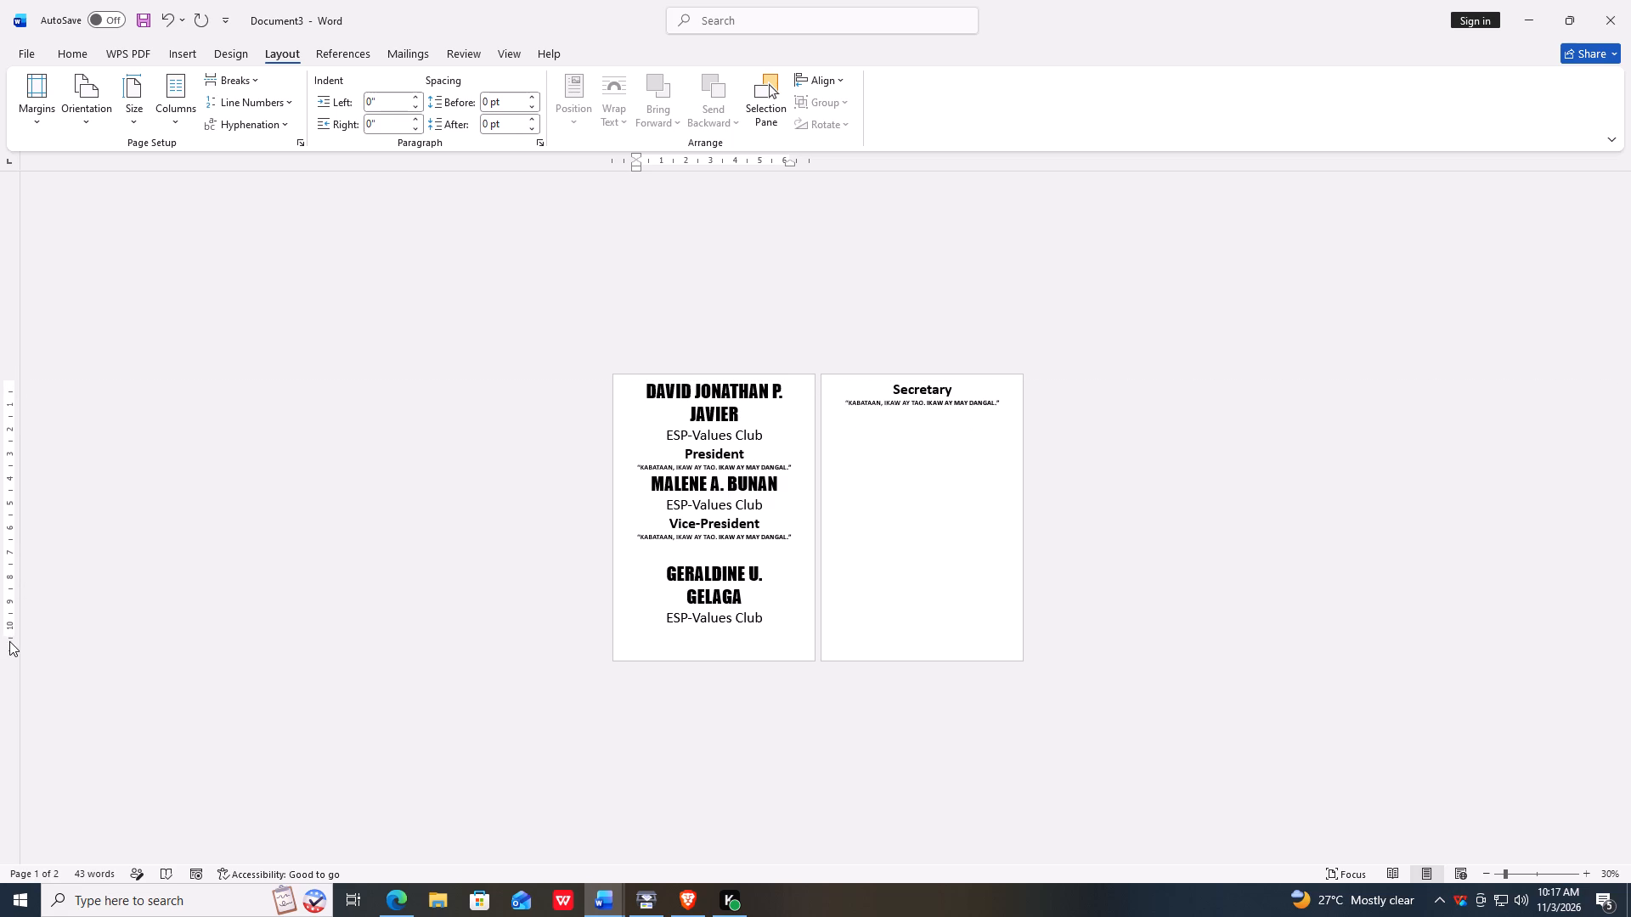
Reduce the bottom margin to the page's lower edge so the whole Secretary entry fits on page one.
{"action": "left_click_drag", "start_coordinate": [9, 639], "coordinate": [12, 658]}
{"action": "left_click_drag", "start_coordinate": [8, 637], "coordinate": [8, 651]}
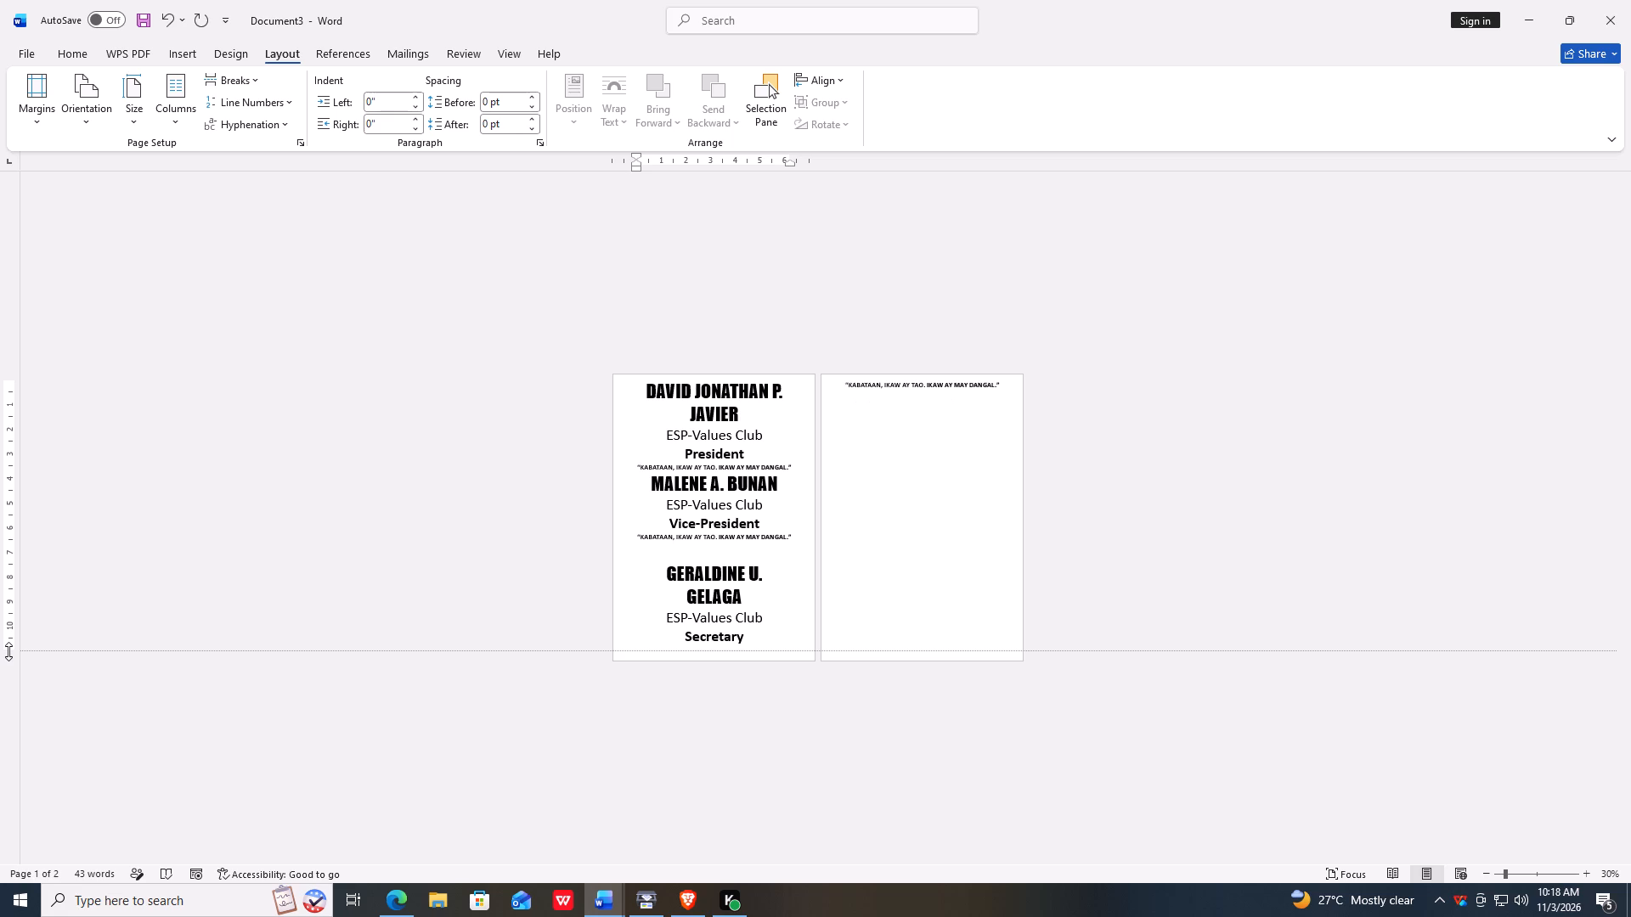
{"action": "left_click_drag", "start_coordinate": [8, 651], "coordinate": [8, 659]}
{"action": "left_click", "coordinate": [384, 796]}
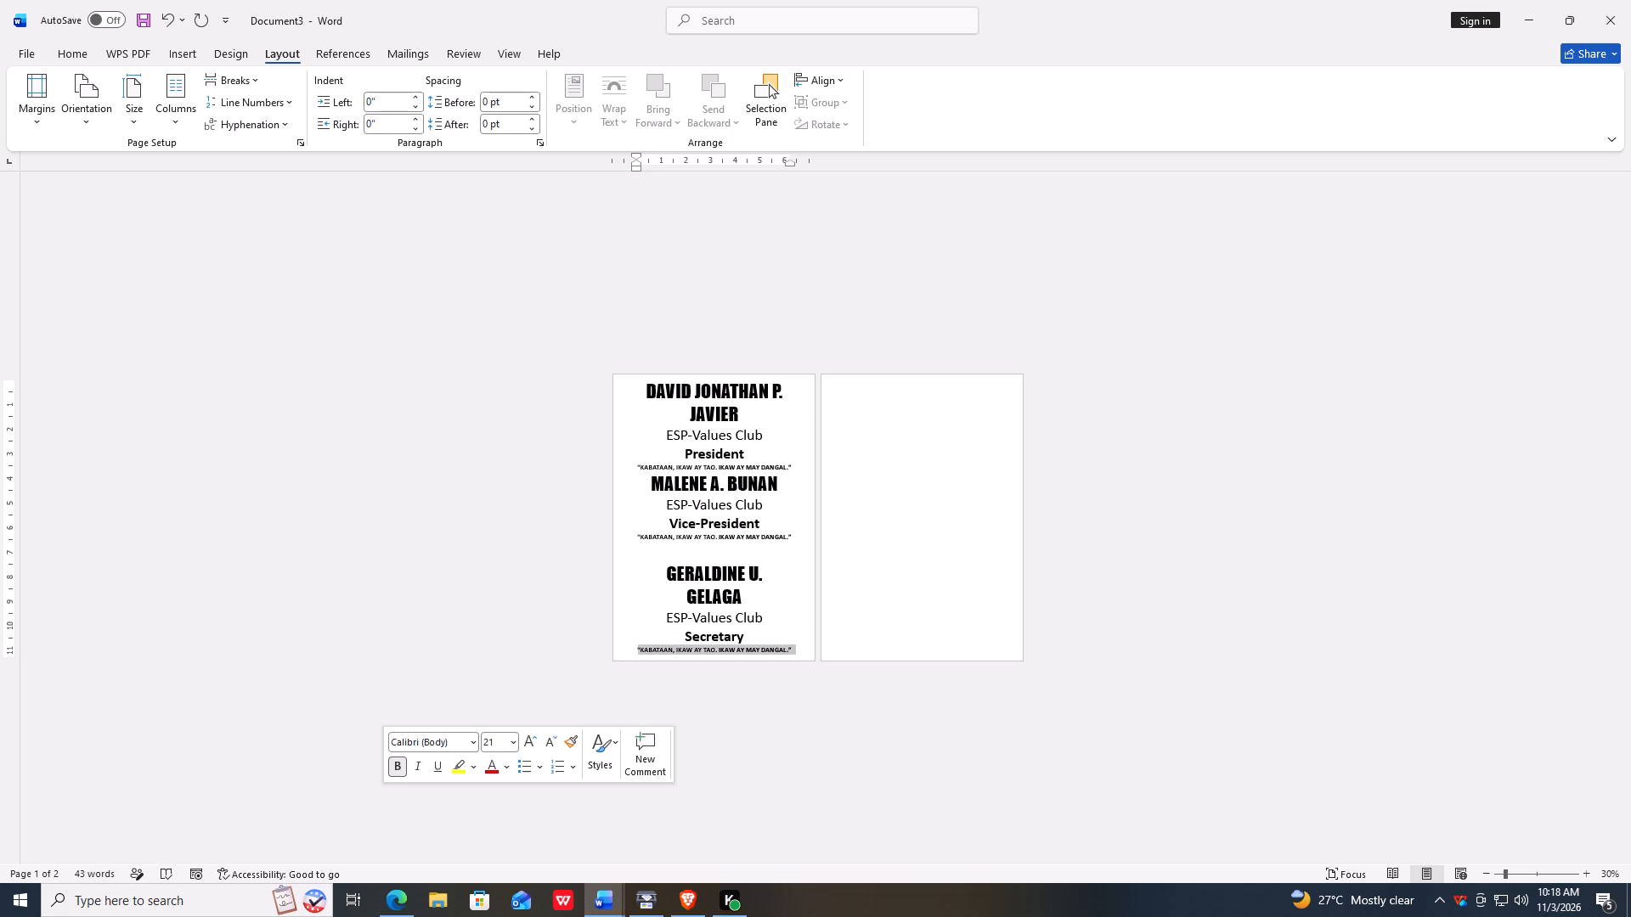
{"action": "left_click", "coordinate": [864, 410]}
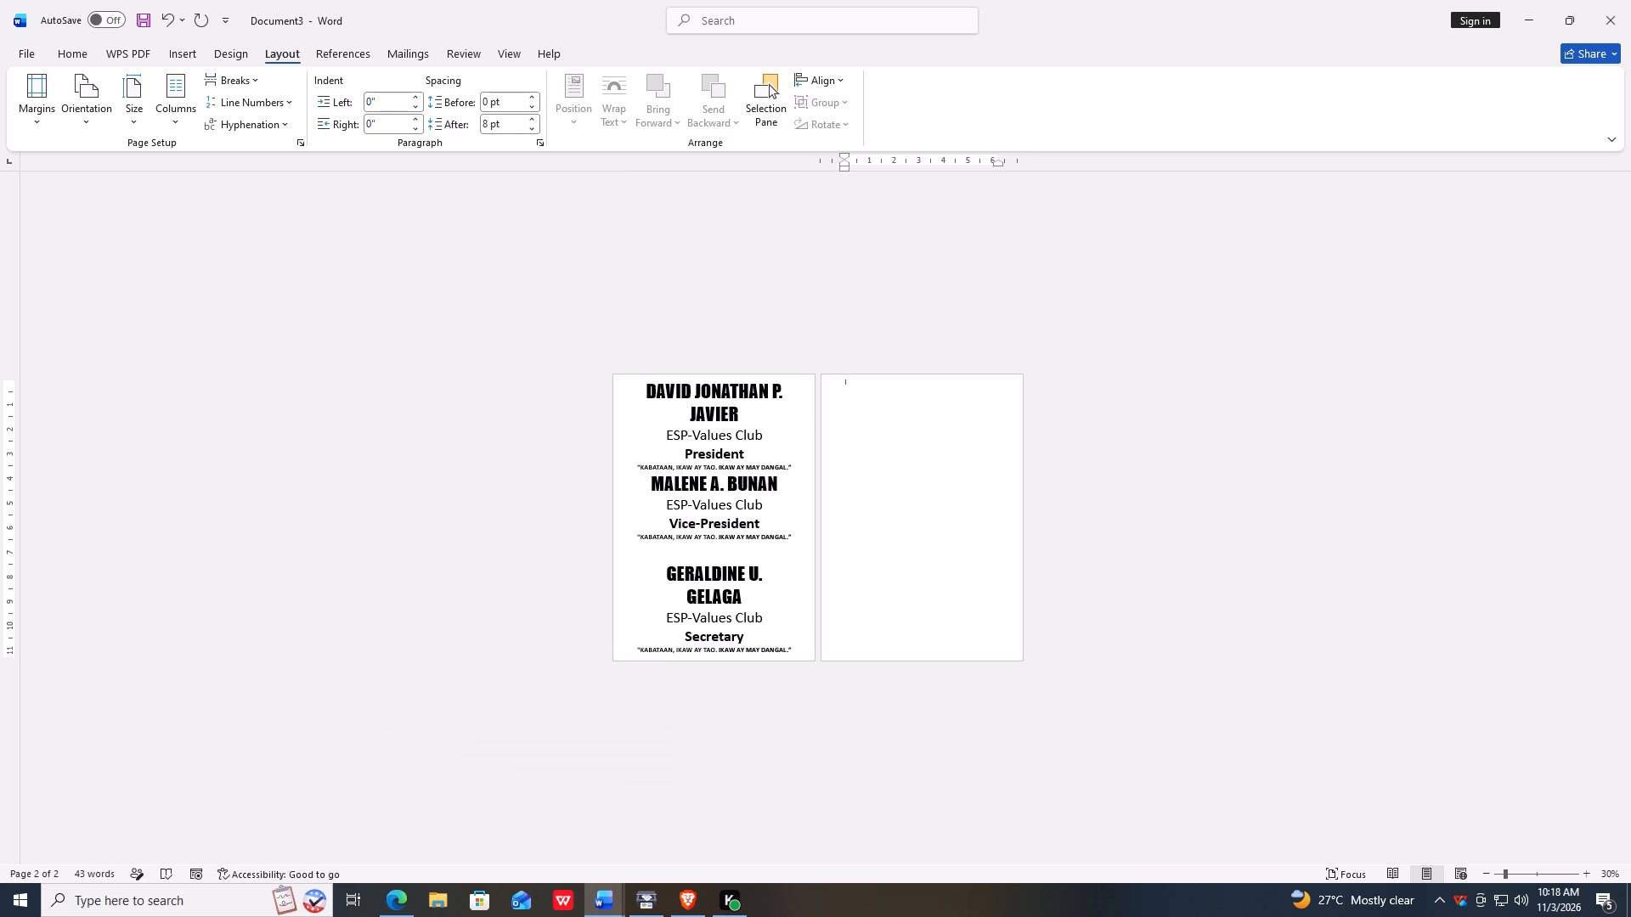
Preview the new document's pages as they would print, and return to editing.
{"action": "key", "text": "ctrl+p"}
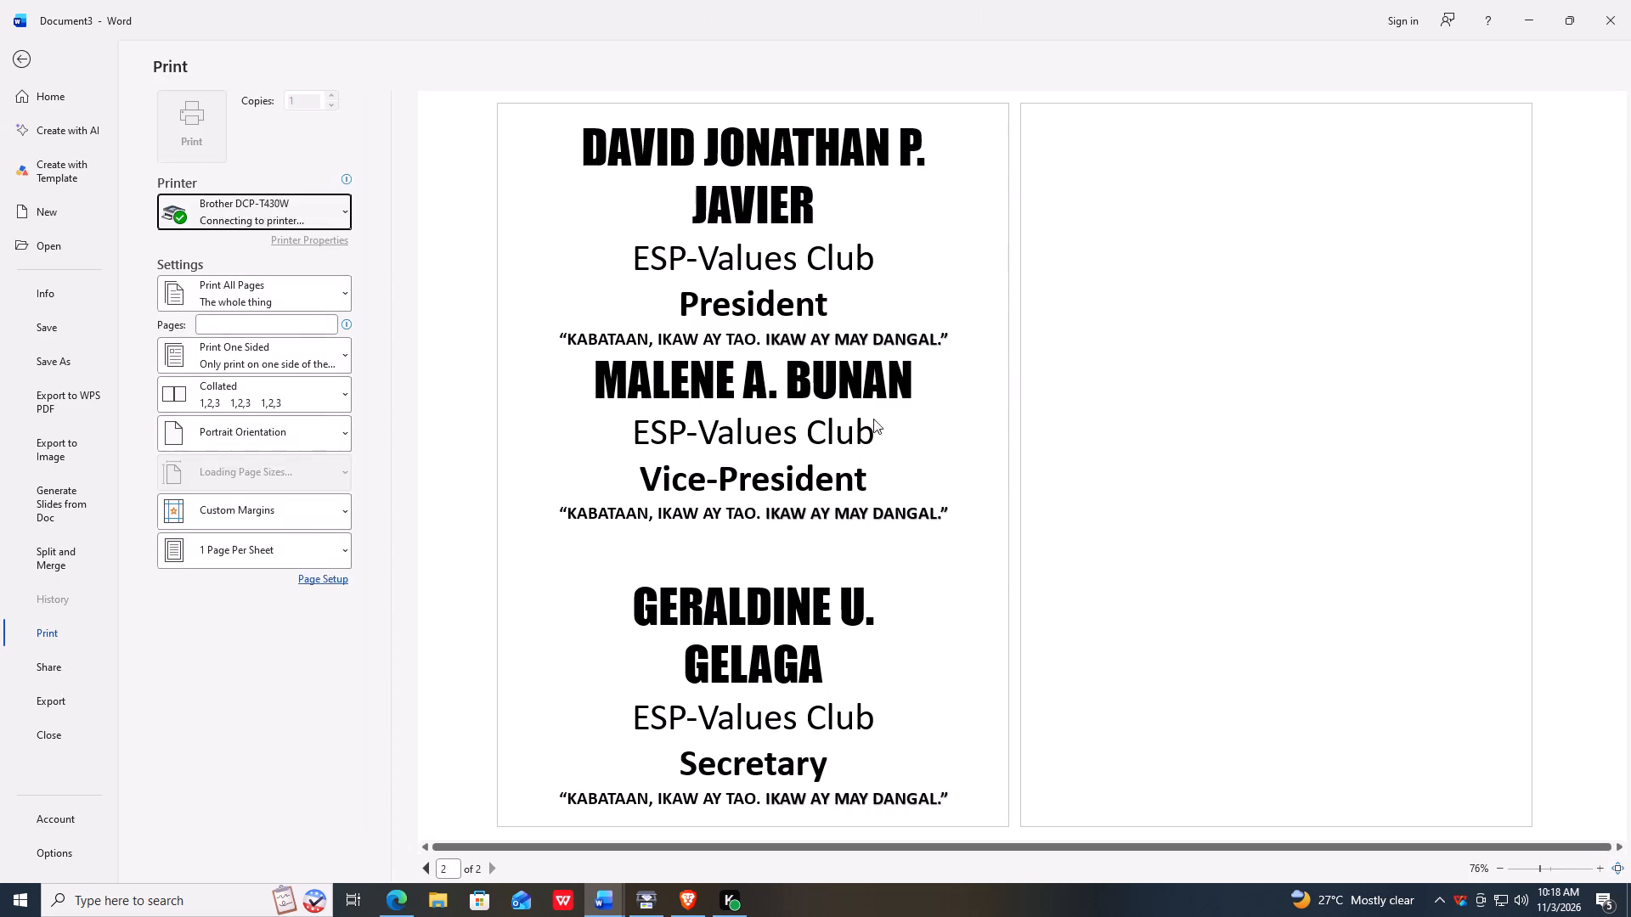
{"action": "left_click", "coordinate": [16, 59]}
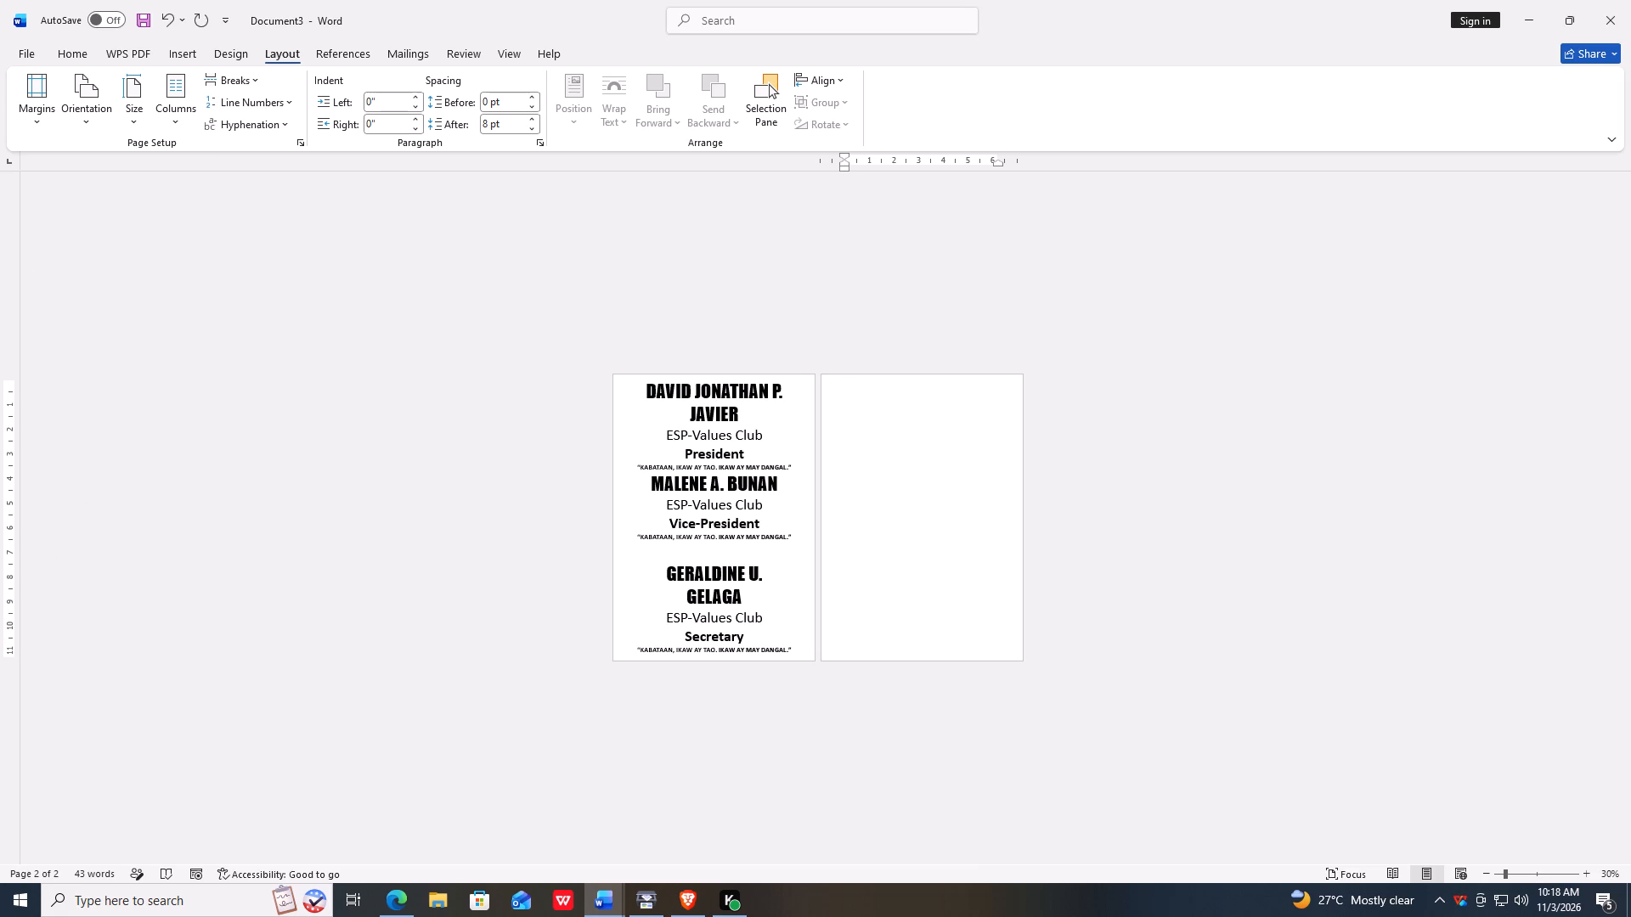
{"action": "left_click", "coordinate": [711, 388]}
{"action": "left_click", "coordinate": [806, 423]}
Check the paper size used in chopapipas-paprint and compare its page layout with the new document's.
{"action": "left_click", "coordinate": [589, 905]}
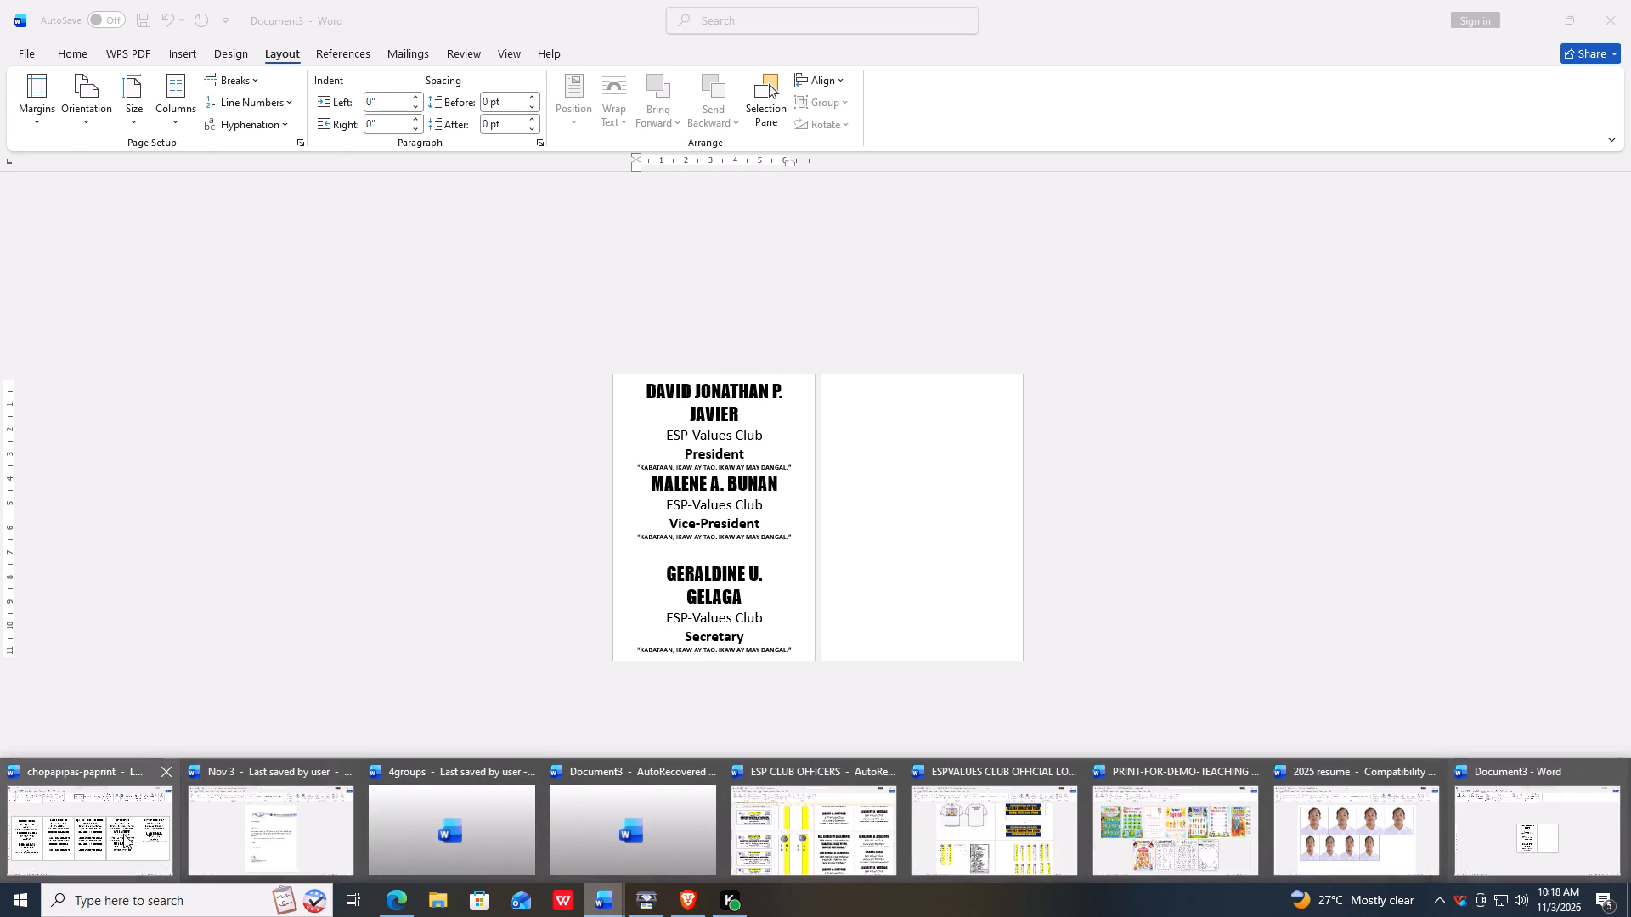
{"action": "left_click", "coordinate": [105, 835]}
{"action": "left_click", "coordinate": [305, 341]}
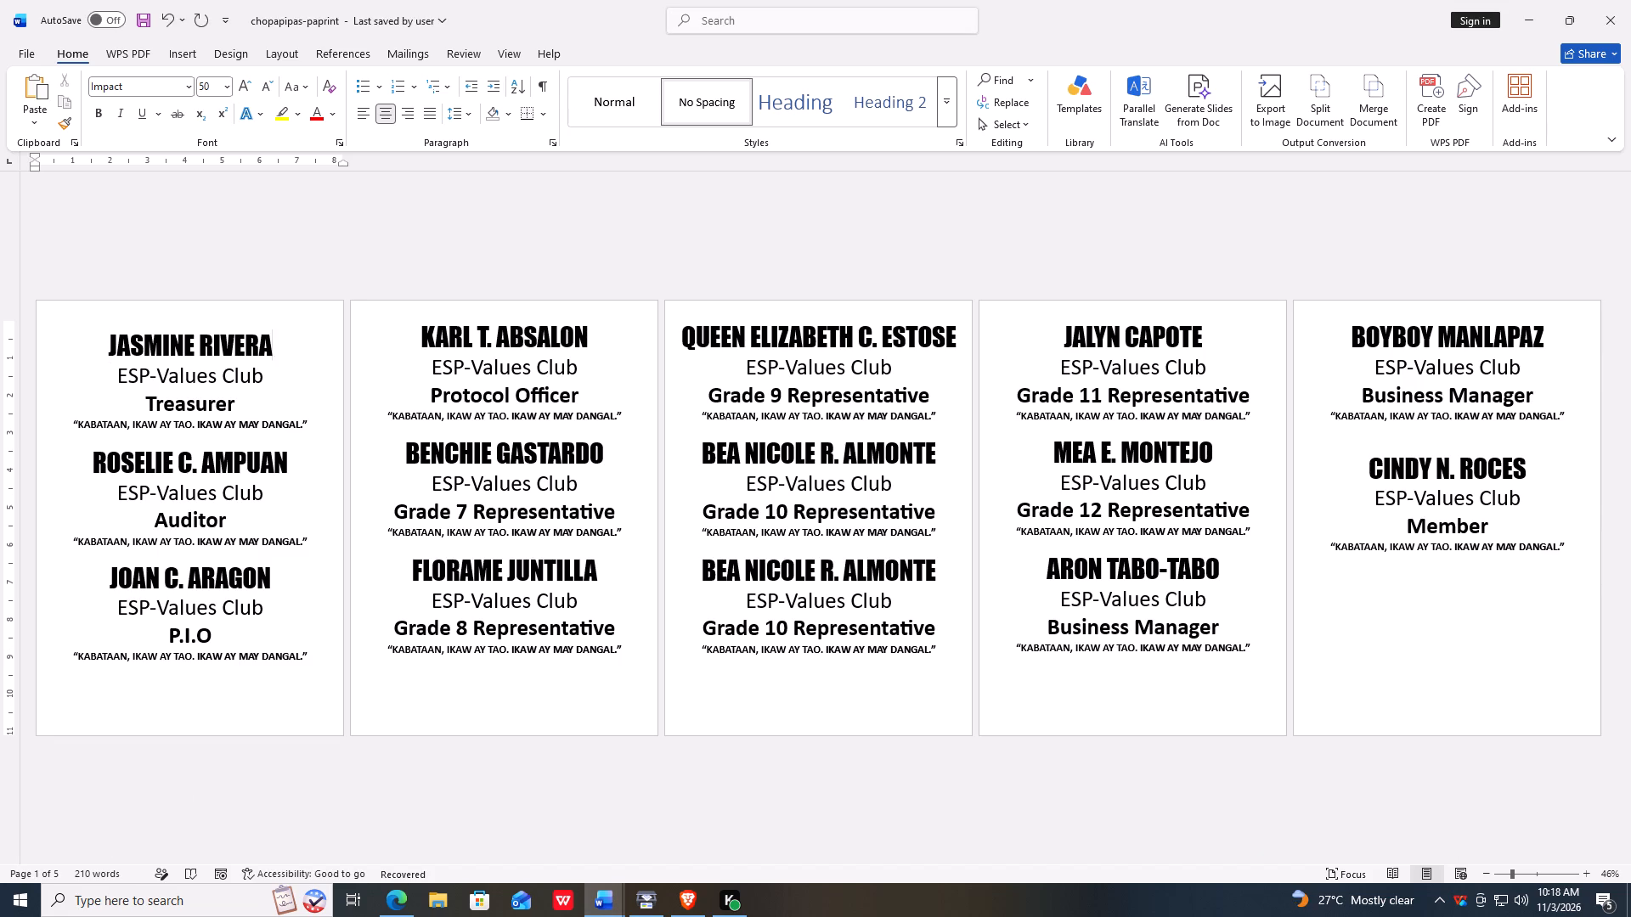
{"action": "left_click", "coordinate": [264, 53]}
{"action": "left_click", "coordinate": [138, 107]}
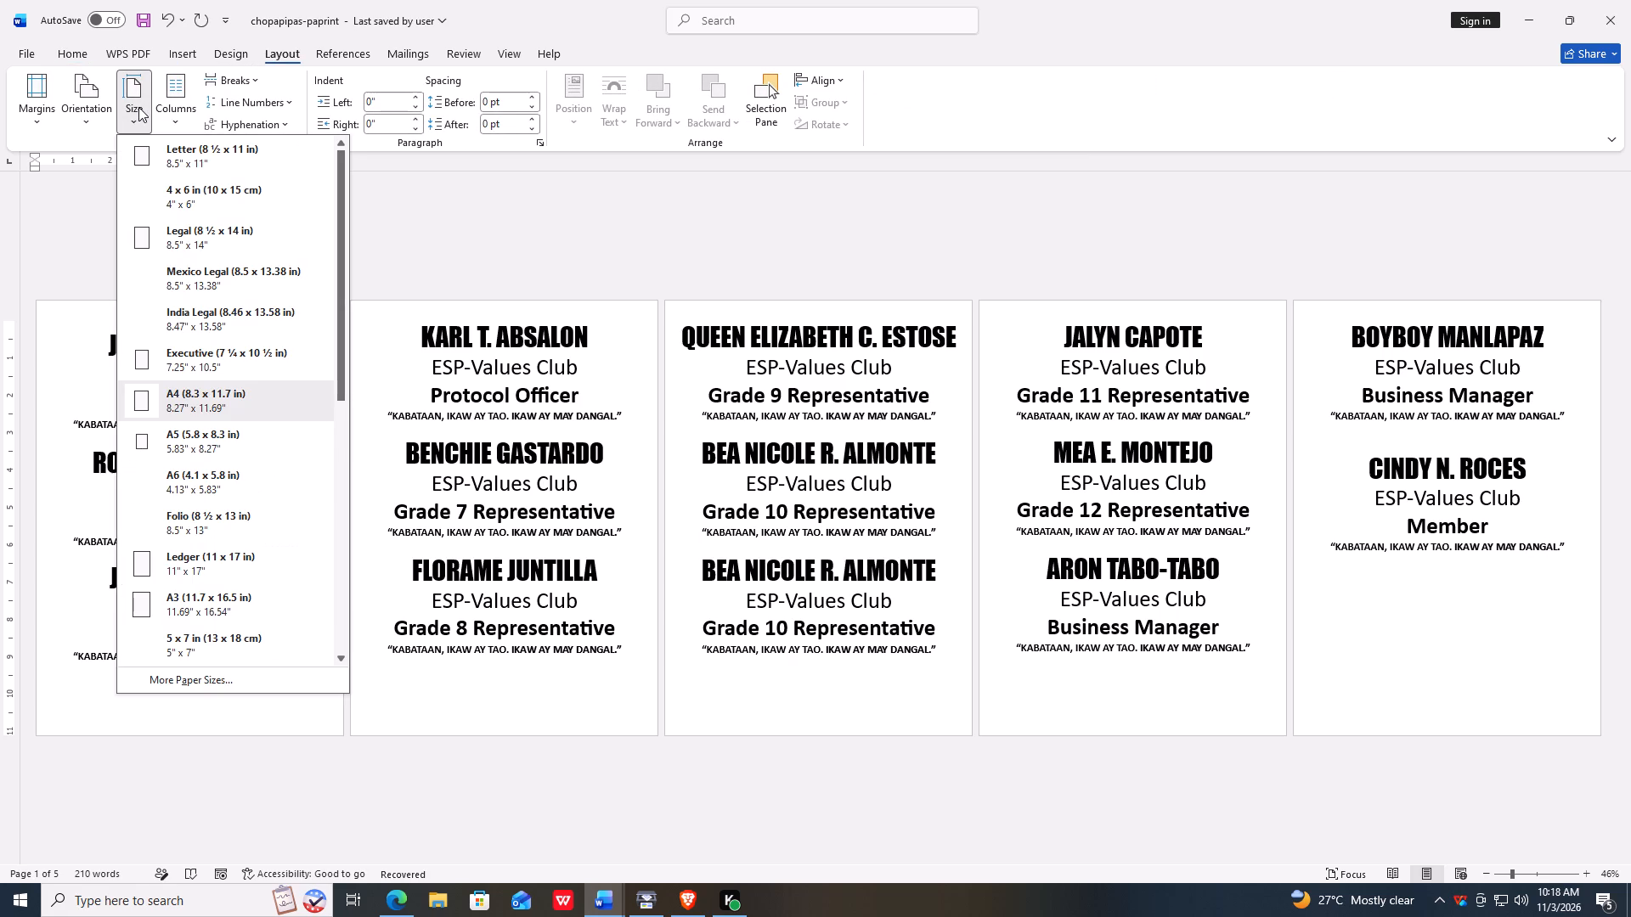
{"action": "left_click", "coordinate": [475, 822]}
{"action": "key", "text": "alt+Tab"}
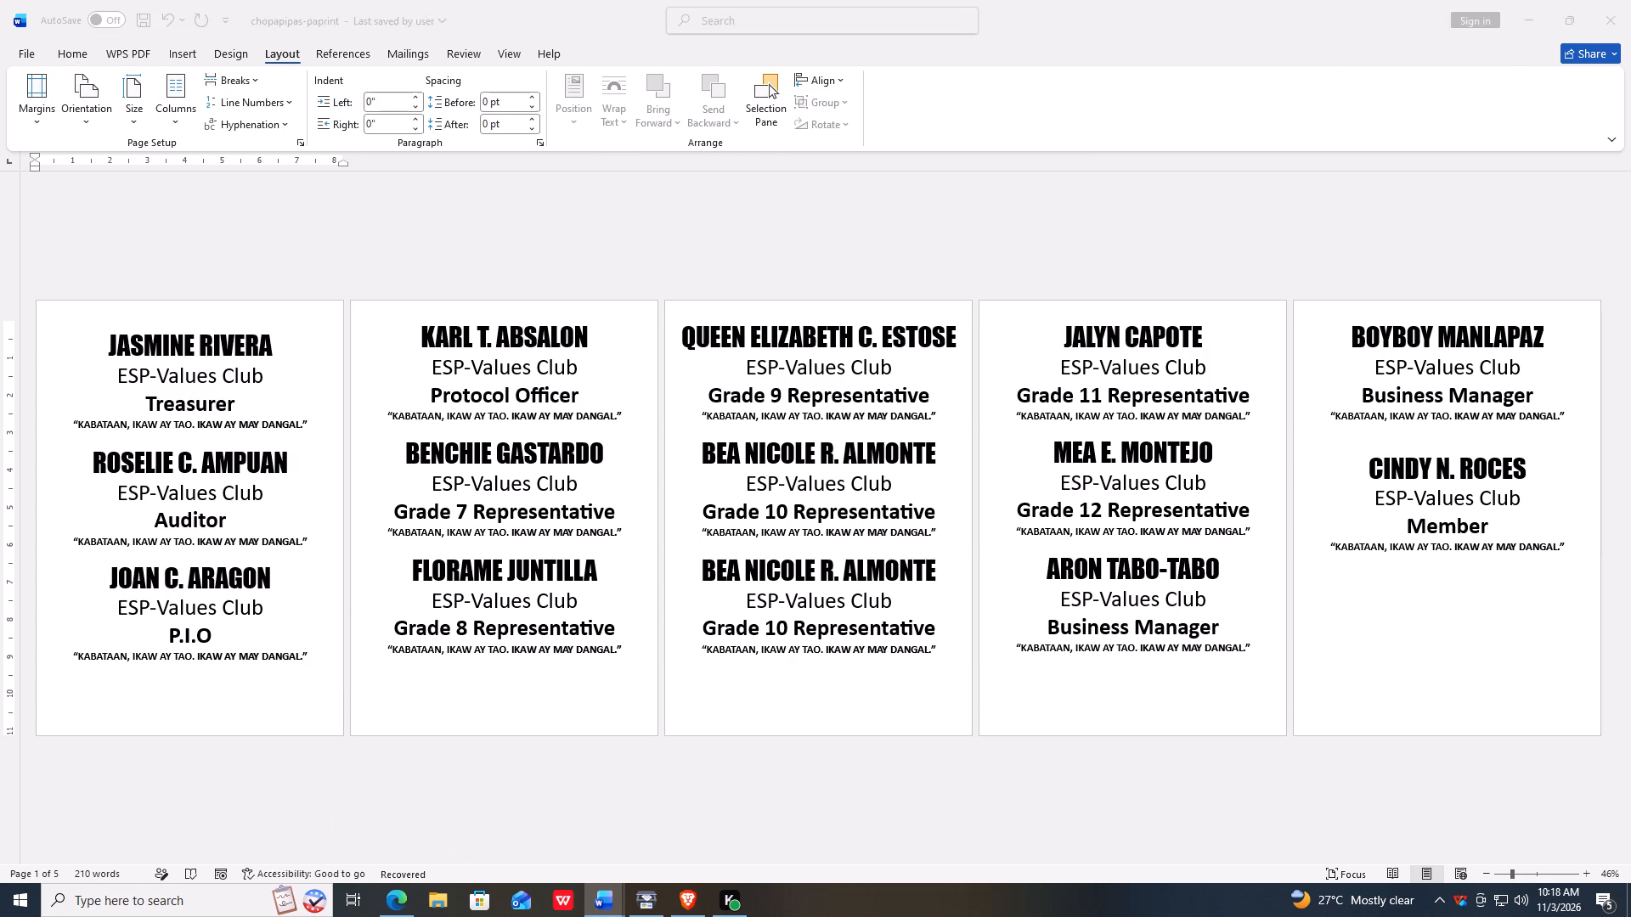
{"action": "left_click", "coordinate": [869, 466]}
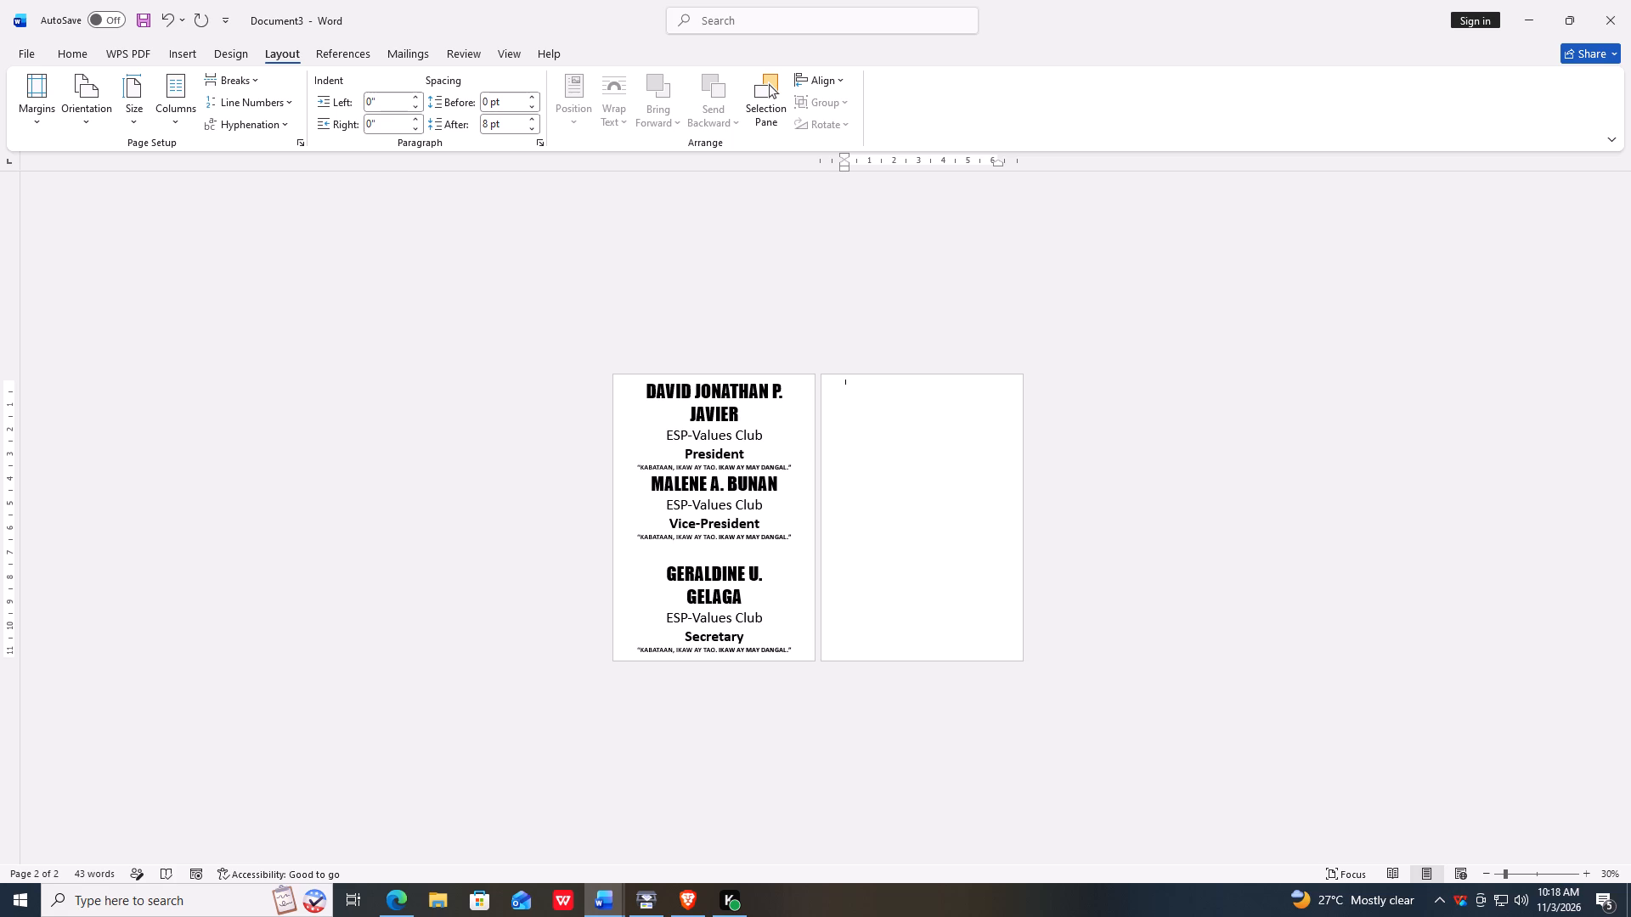
{"action": "key", "text": "alt+Tab"}
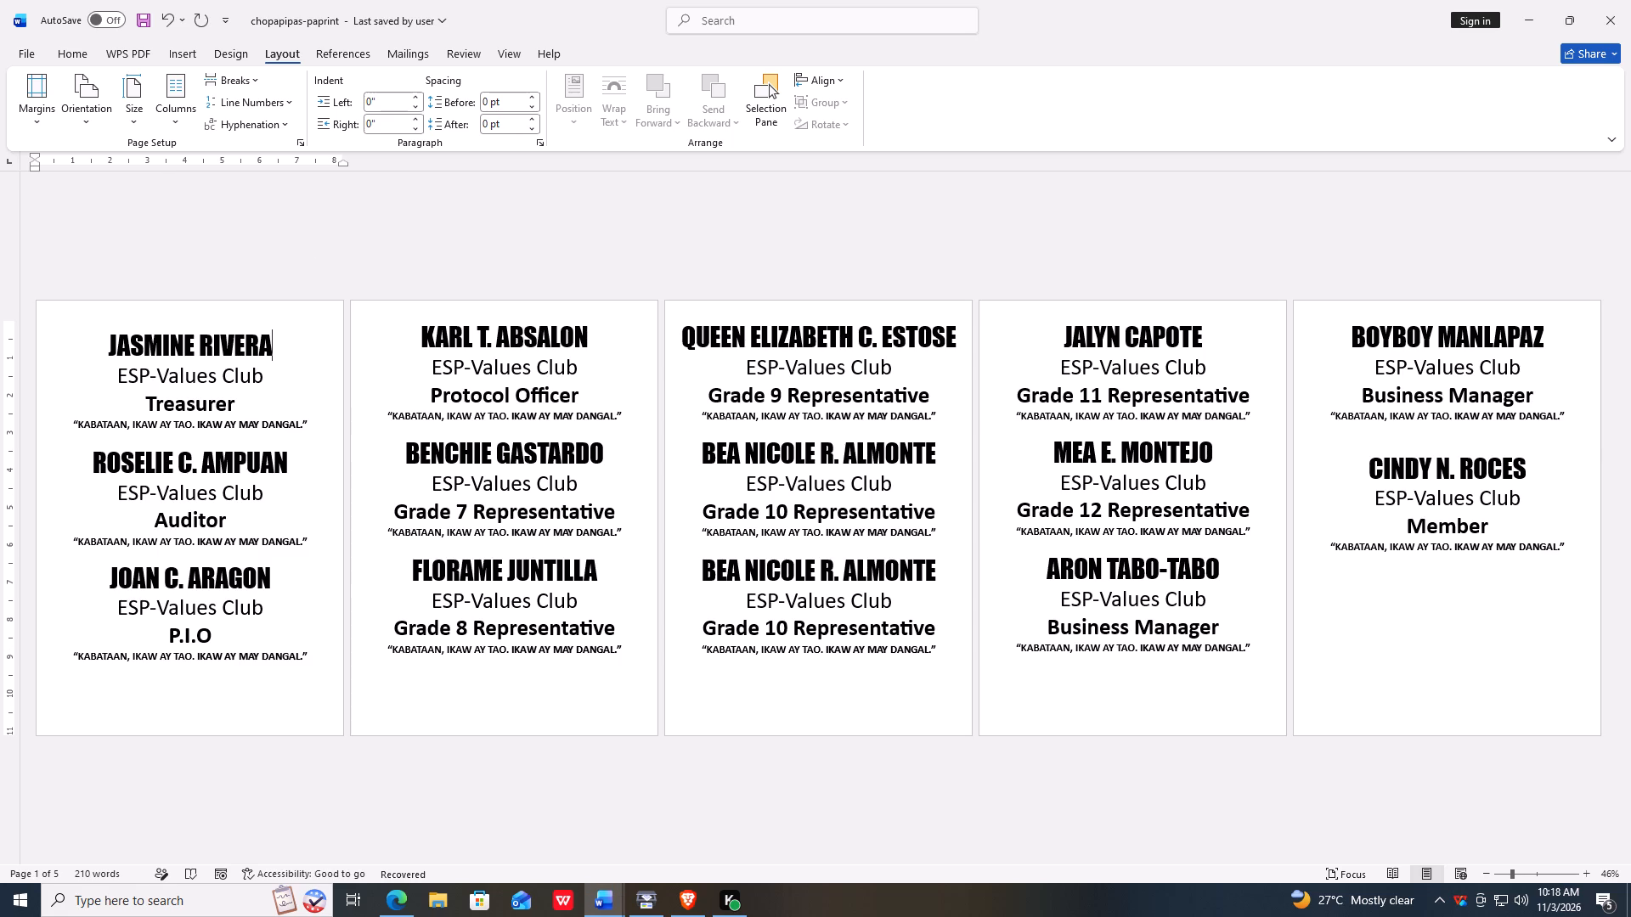
Check the orientation and margins in chopapipas-paprint, and apply the last custom margins of 0" on all sides to the new document.
{"action": "left_click", "coordinate": [59, 365]}
{"action": "left_click", "coordinate": [76, 91]}
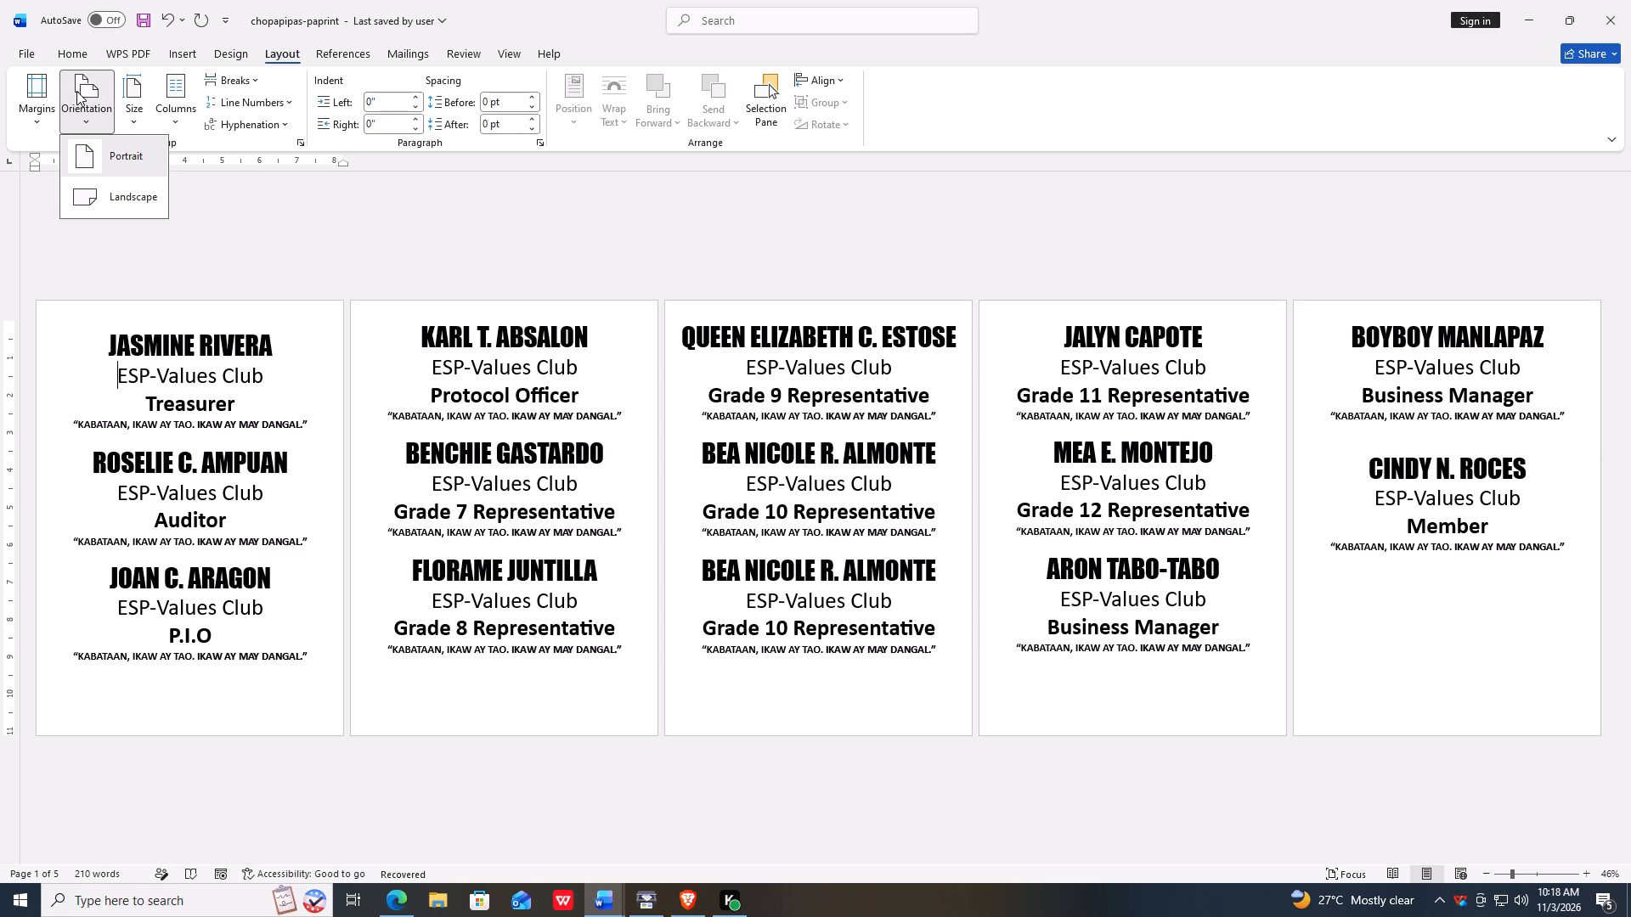
{"action": "left_click", "coordinate": [41, 98]}
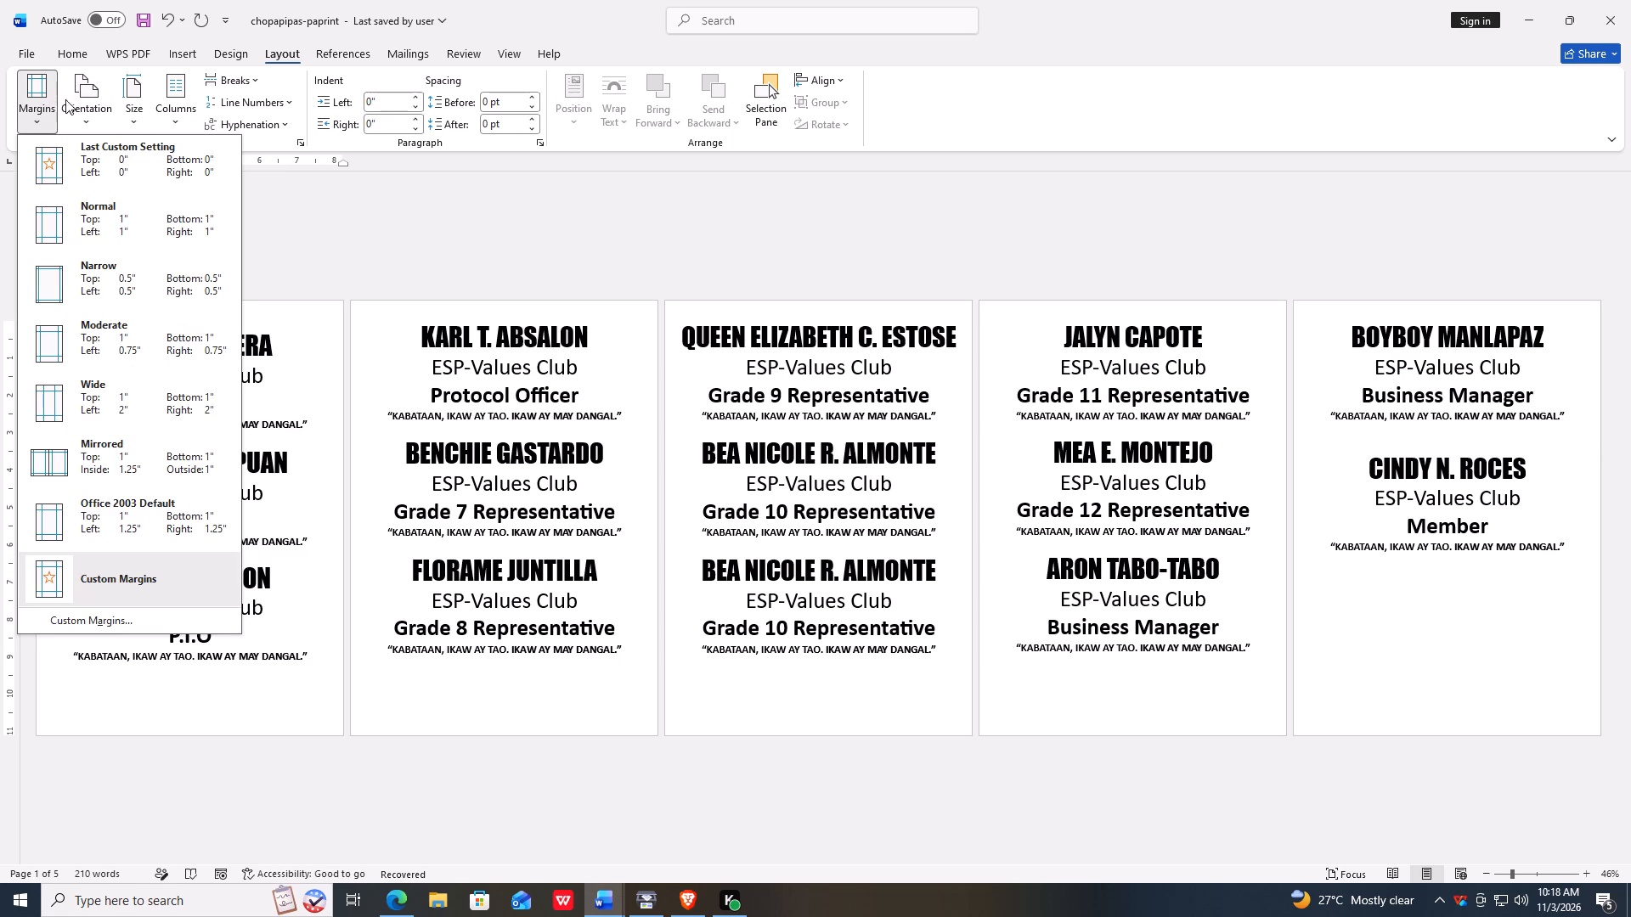
{"action": "left_click", "coordinate": [387, 243]}
{"action": "key", "text": "alt+Tab"}
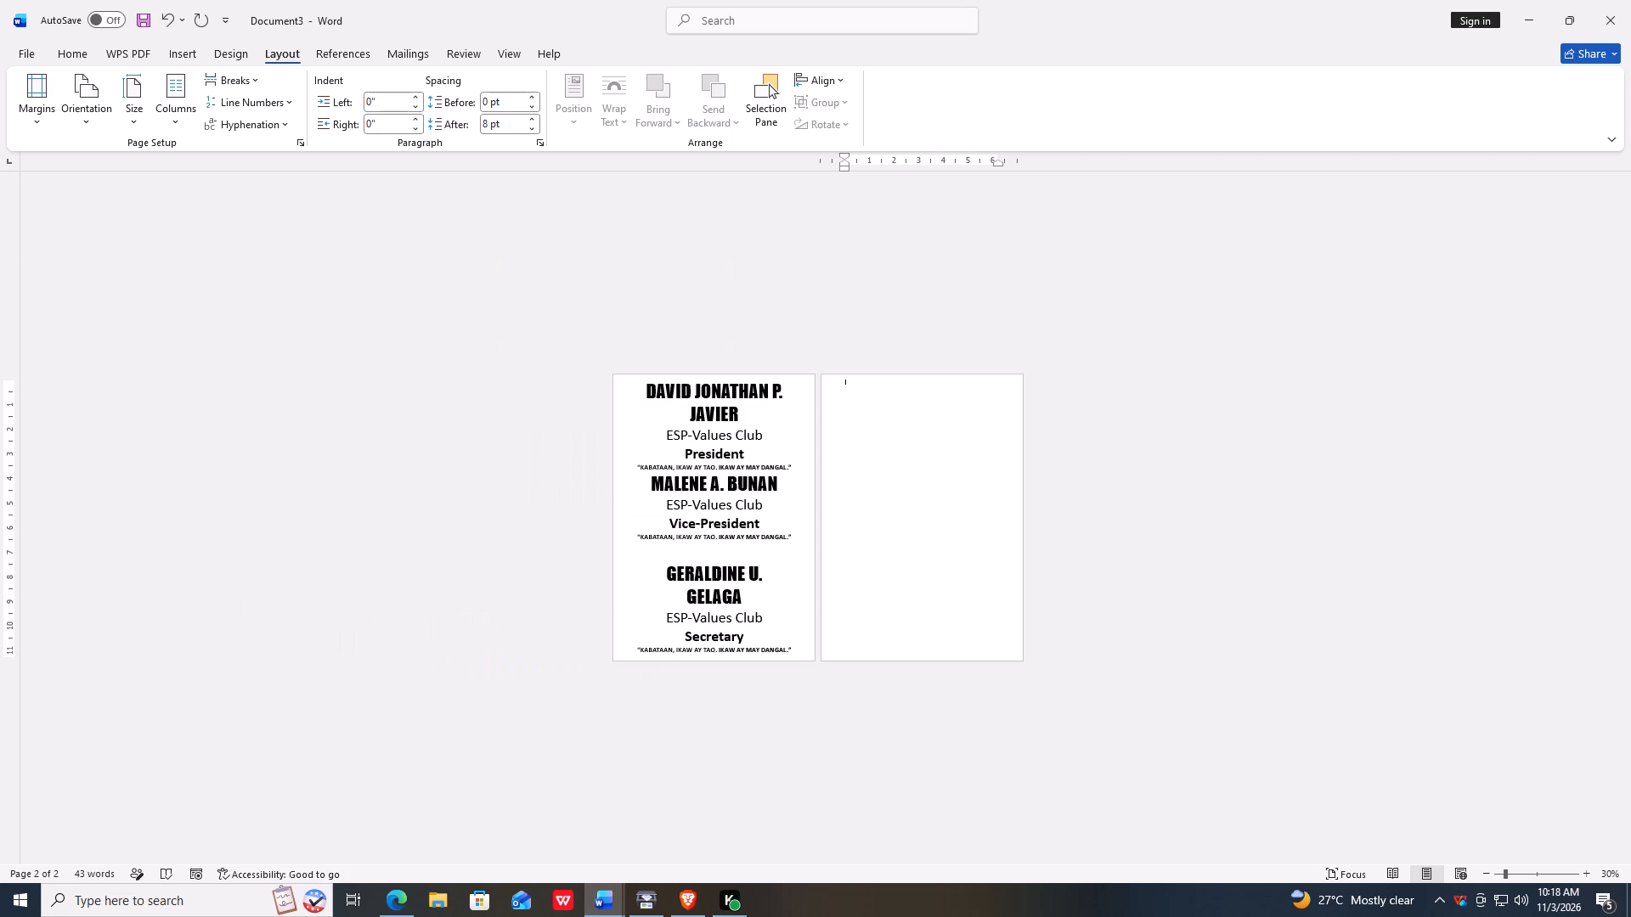
{"action": "left_click", "coordinate": [793, 436]}
{"action": "left_click", "coordinate": [38, 108]}
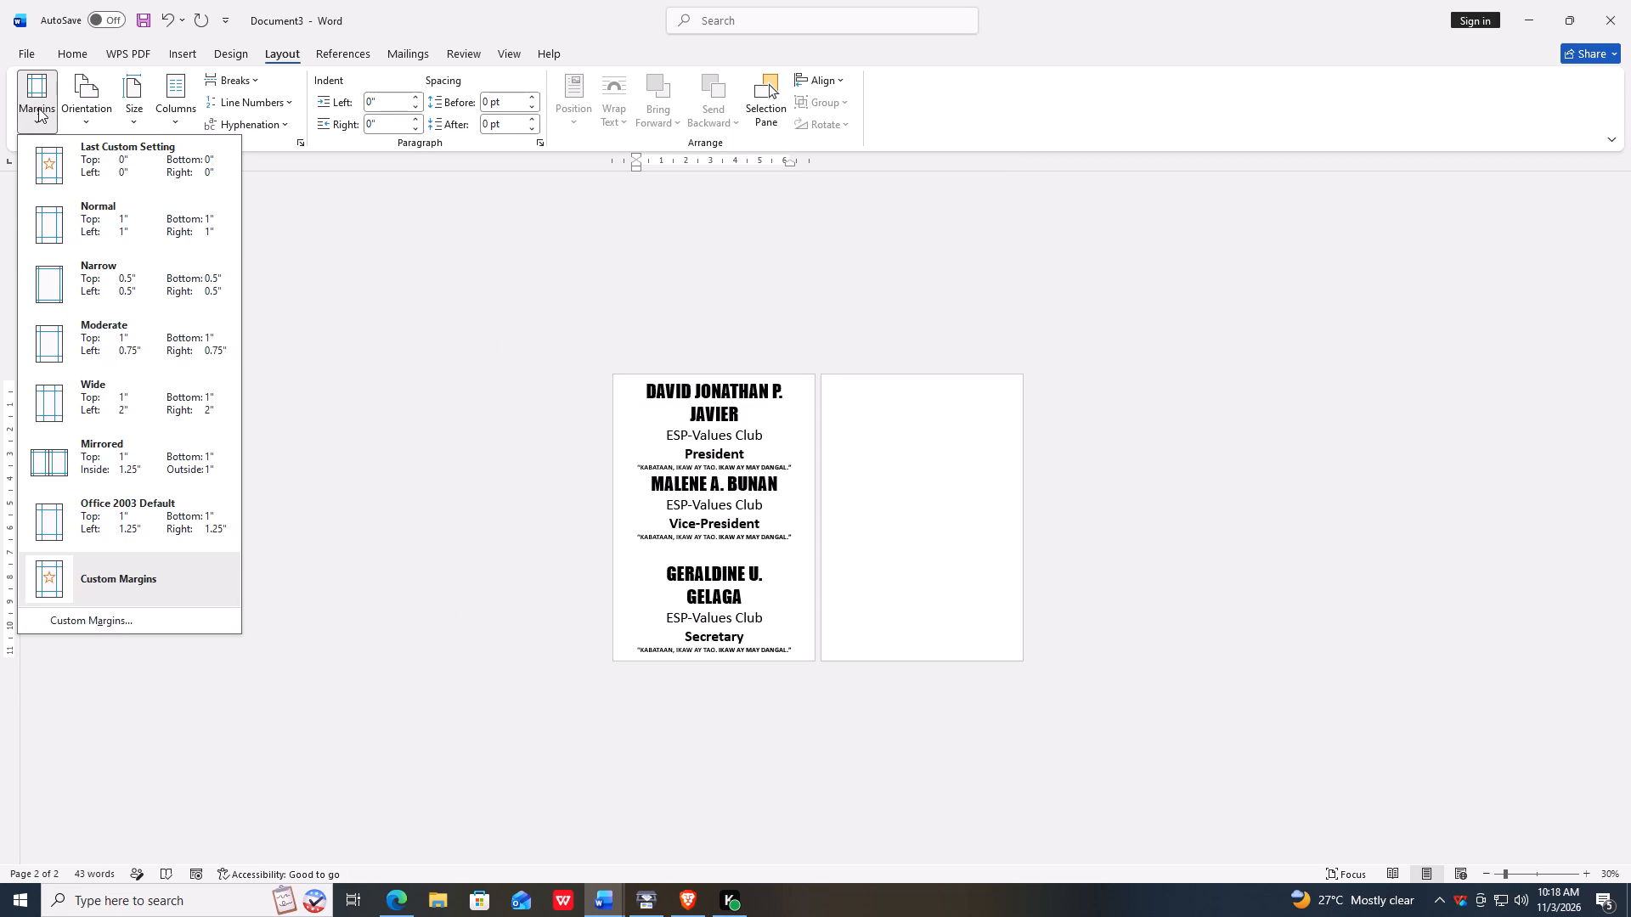
{"action": "left_click", "coordinate": [82, 166]}
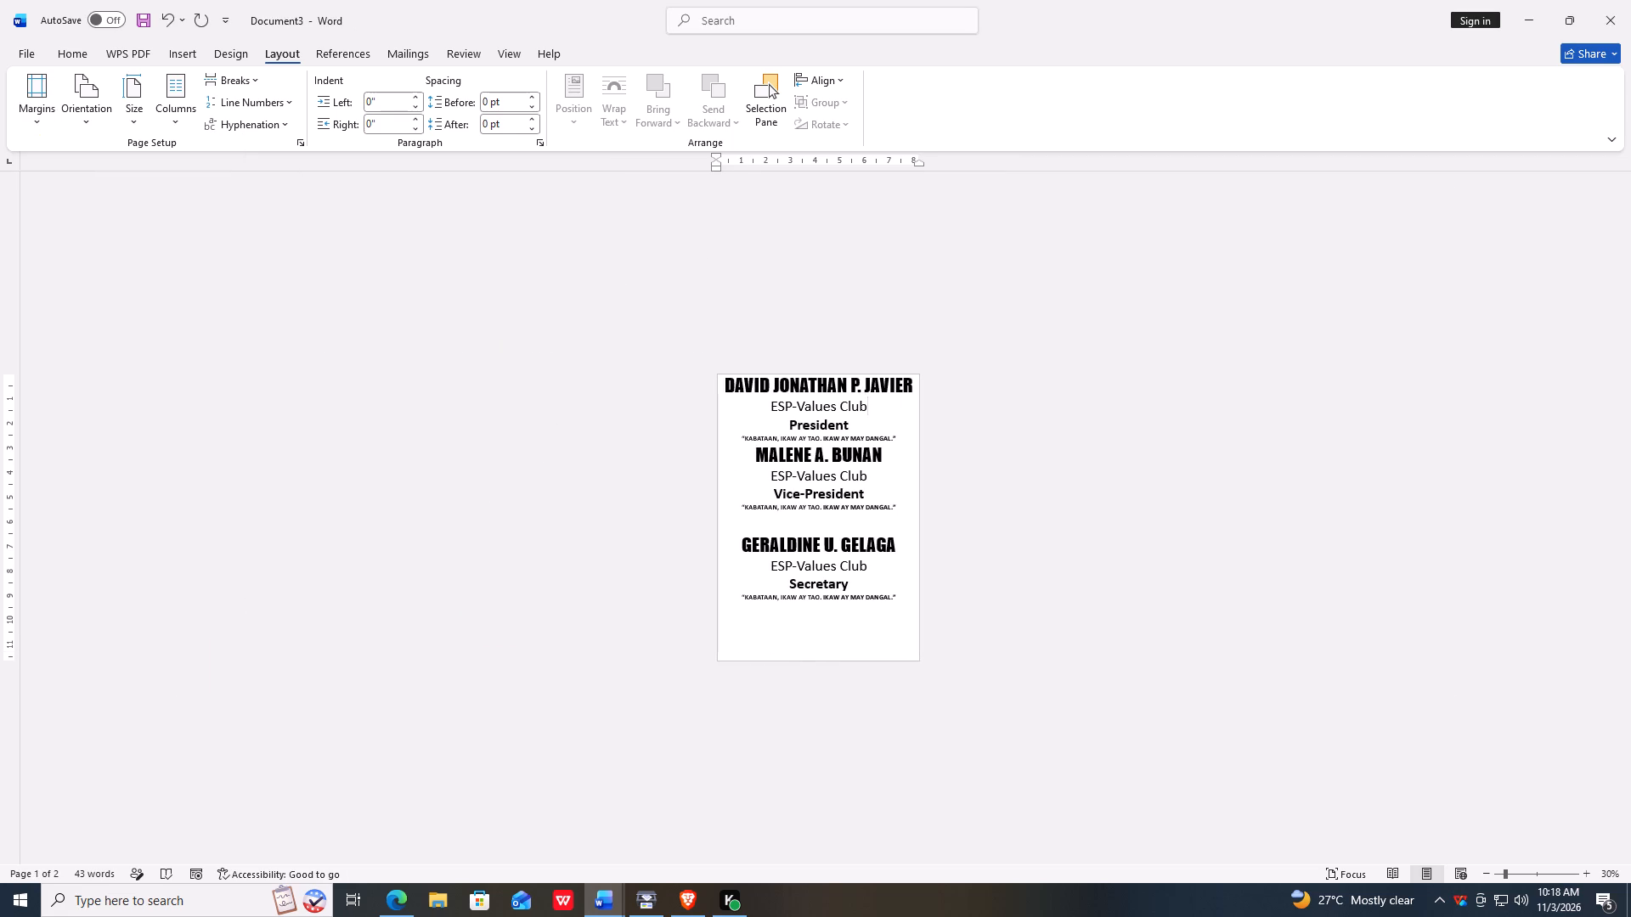
Add one blank line above the President entry and three blank lines below the Secretary entry on page one.
{"action": "left_click", "coordinate": [725, 388]}
{"action": "key", "text": "Return"}
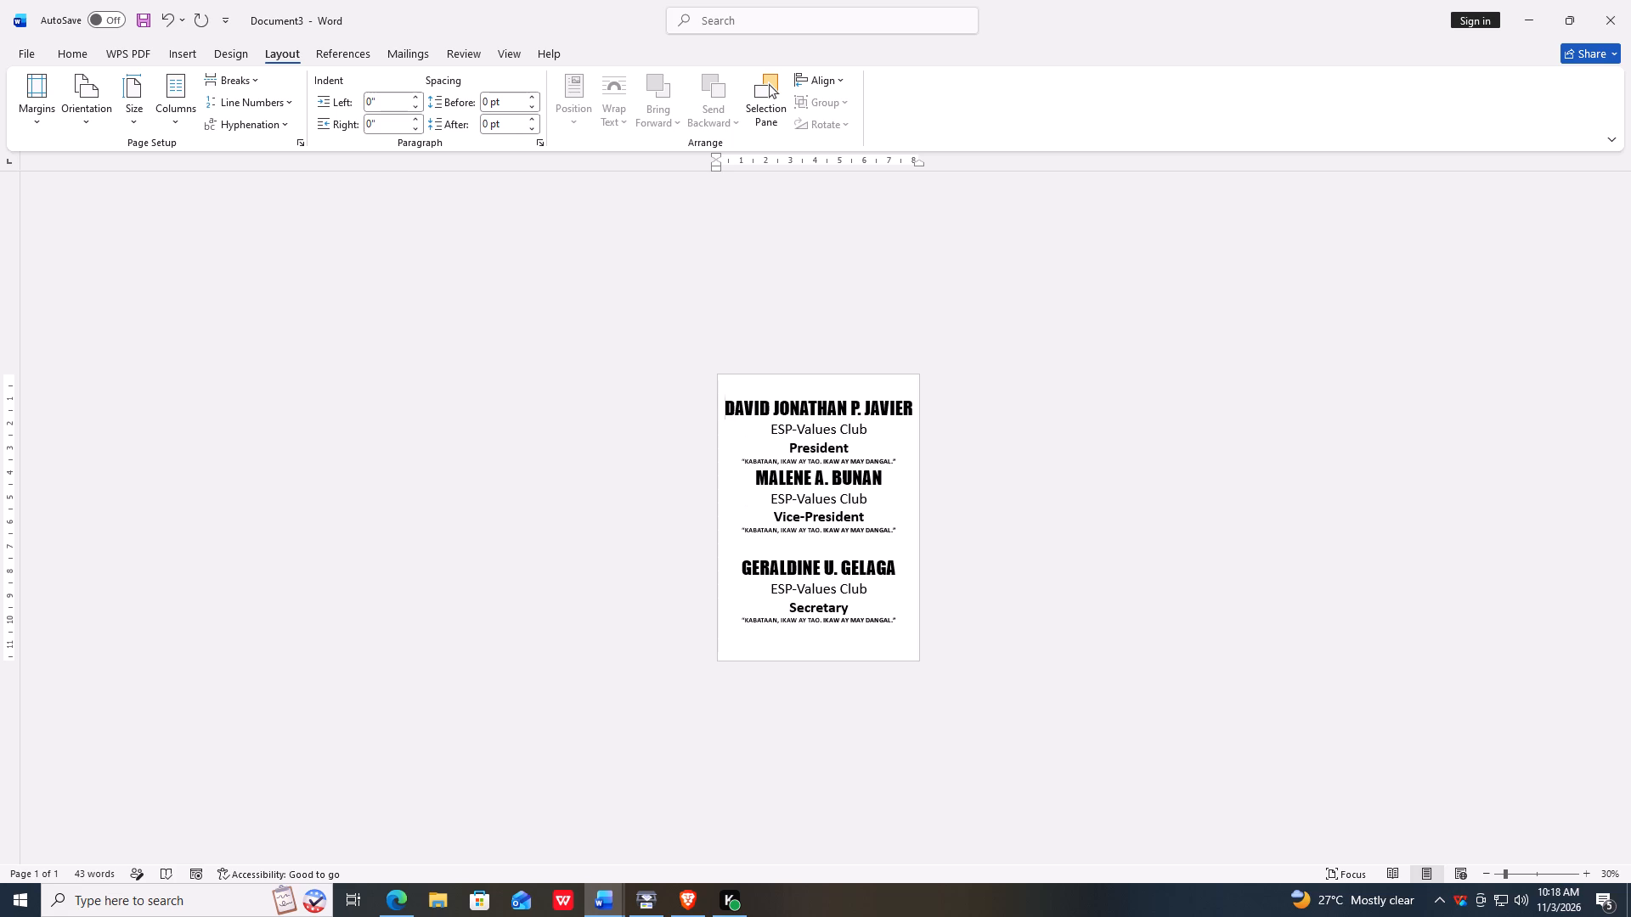
{"action": "left_click", "coordinate": [902, 622]}
{"action": "key", "text": "Return"}
{"action": "key", "text": "Return"}
{"action": "key", "text": "Return"}
Separate the President and Vice-President entries with a single blank line at the motto's small text size.
{"action": "left_click", "coordinate": [753, 476]}
{"action": "key", "text": "Return"}
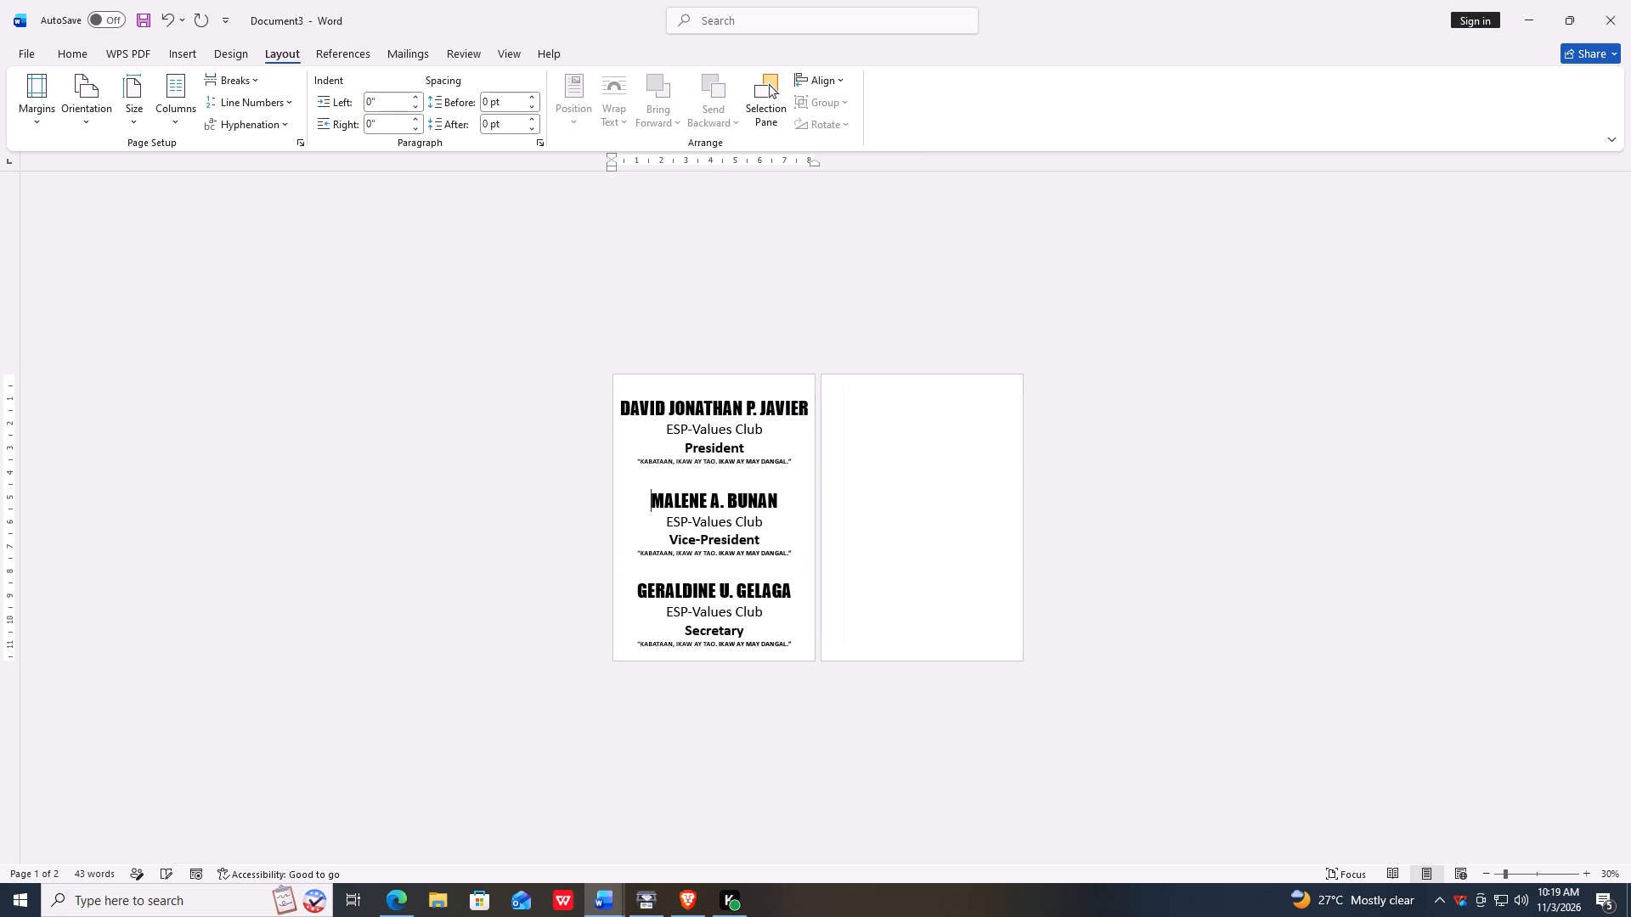
{"action": "left_click", "coordinate": [700, 477]}
{"action": "key", "text": "BackSpace"}
{"action": "key", "text": "BackSpace"}
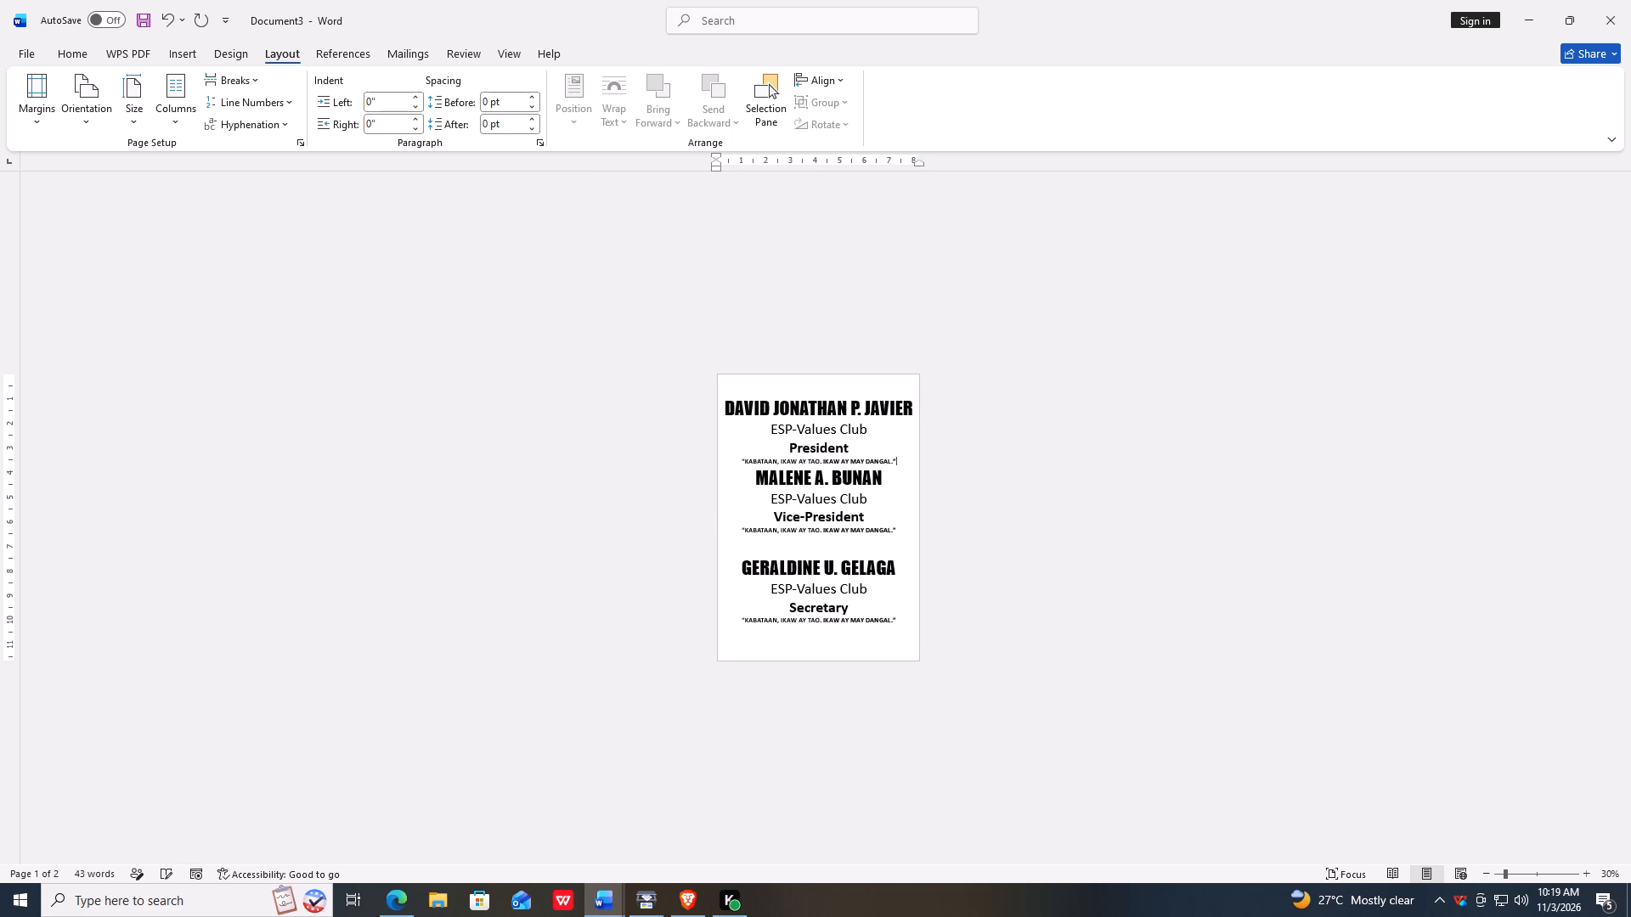
{"action": "key", "text": "Return"}
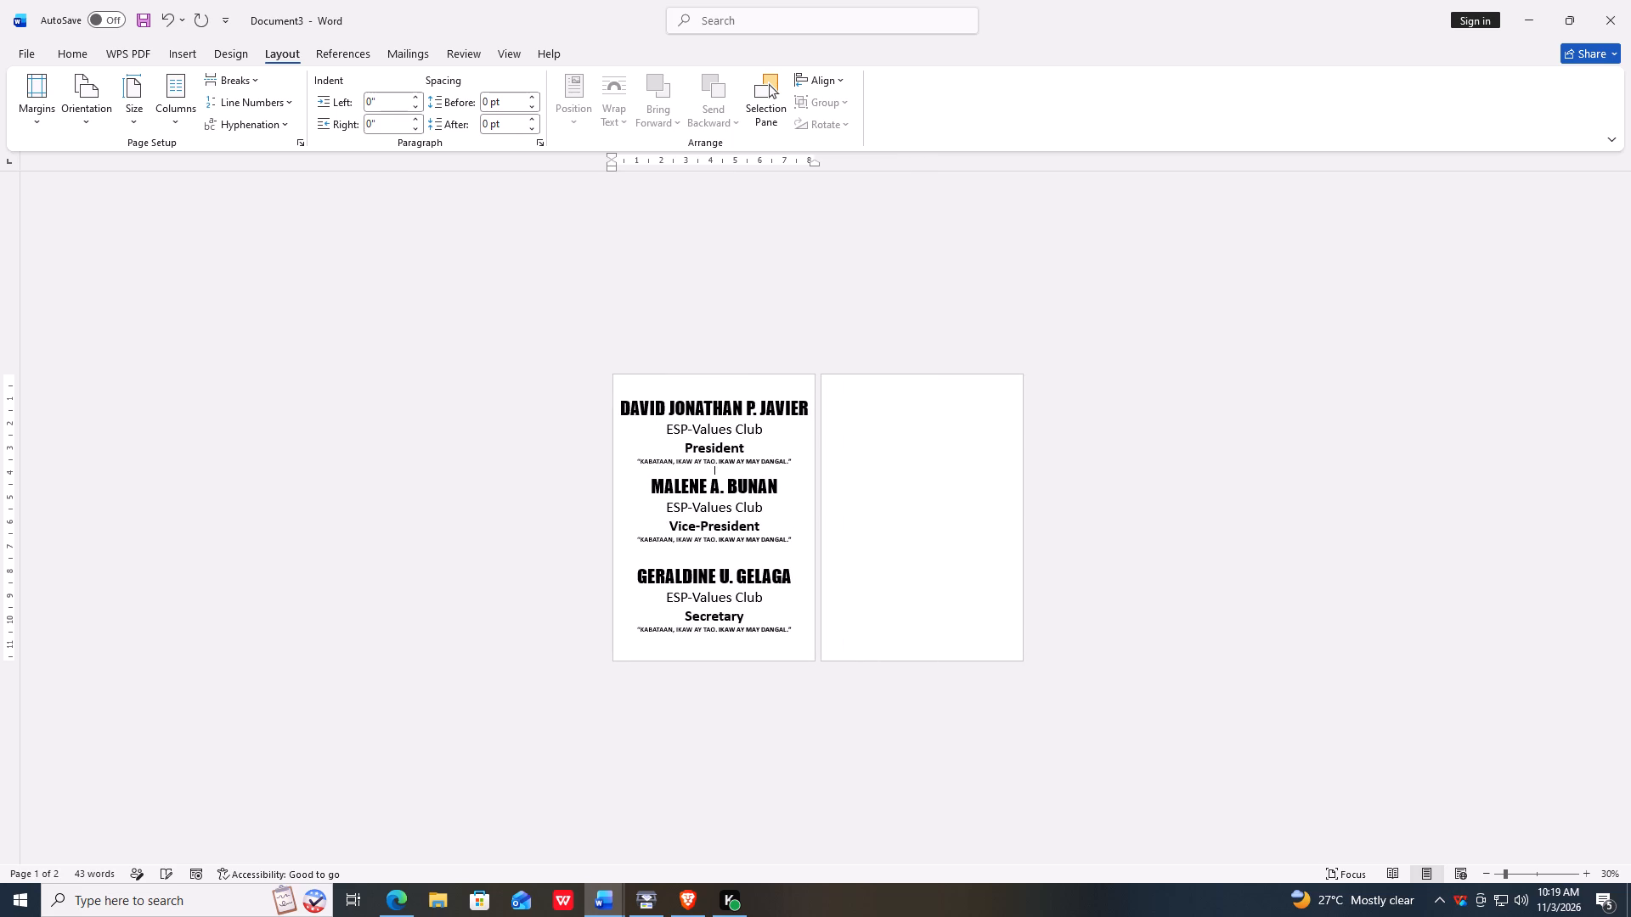
Add centered blank lines at the top of the new document's empty second page.
{"action": "left_click", "coordinate": [881, 425]}
{"action": "left_click", "coordinate": [838, 399]}
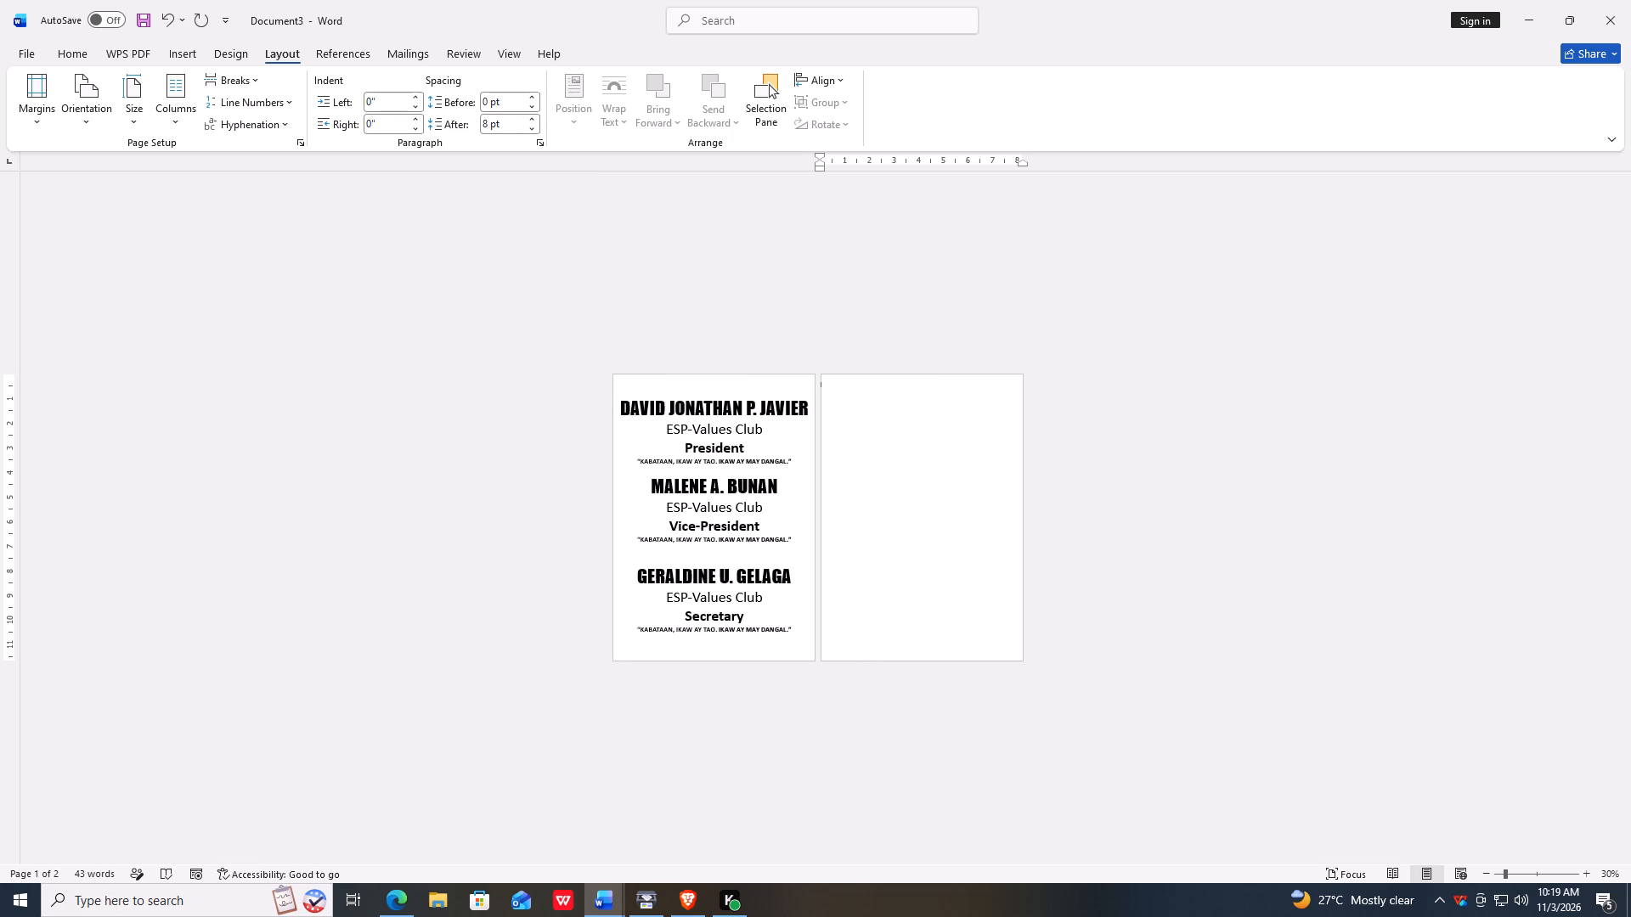
{"action": "left_click", "coordinate": [843, 395]}
{"action": "left_click", "coordinate": [841, 384]}
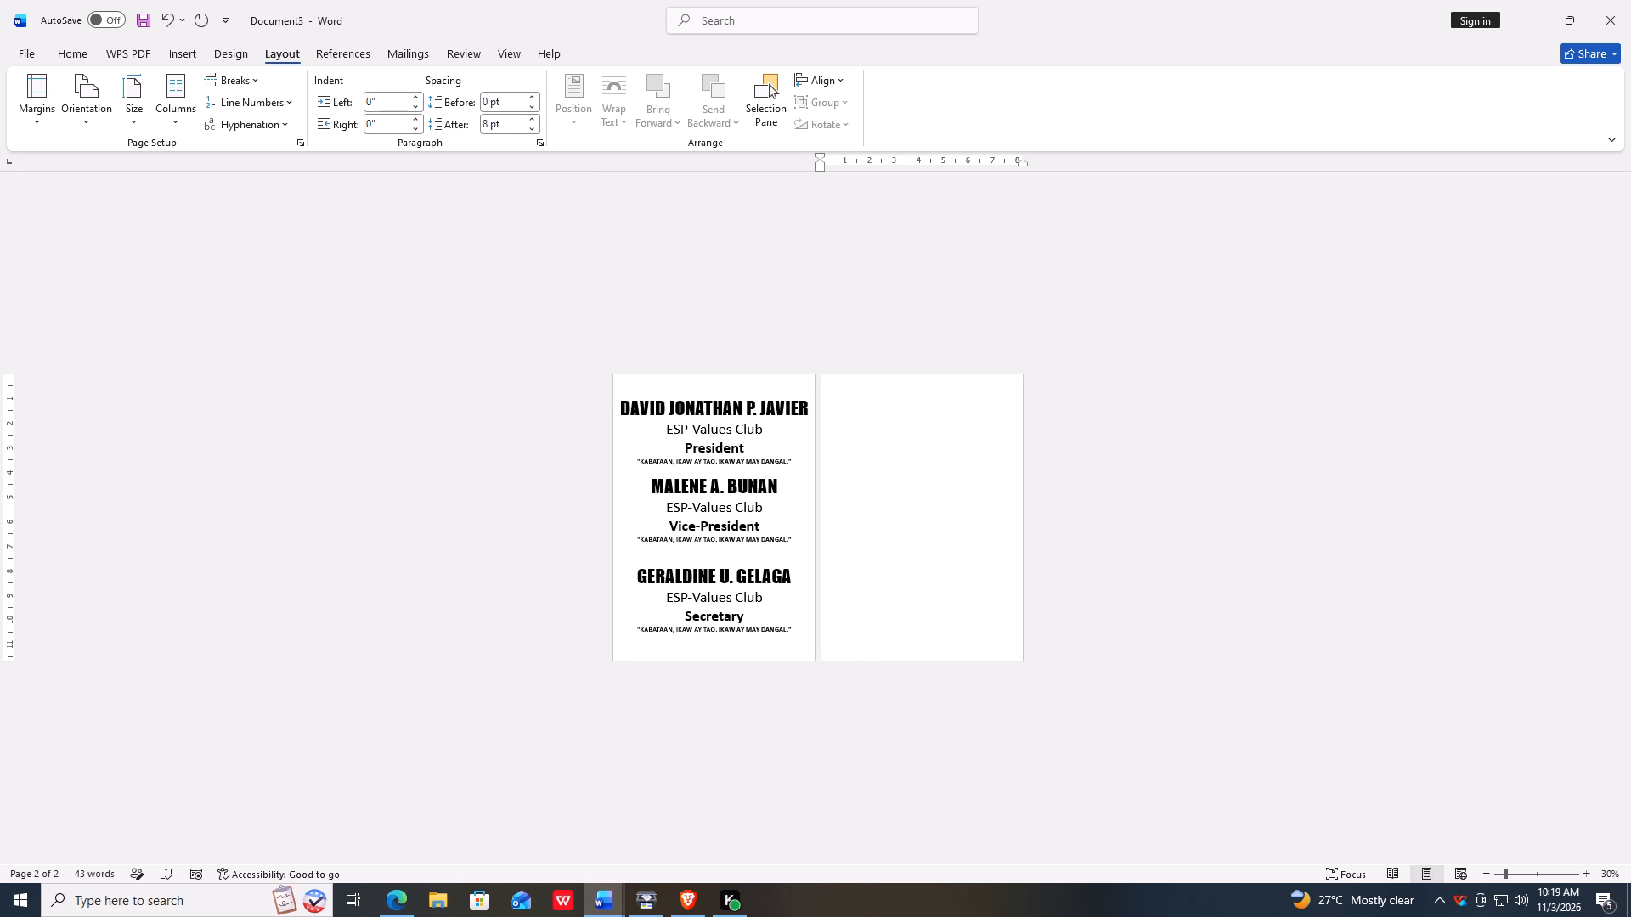
{"action": "left_click", "coordinate": [833, 380]}
{"action": "left_click", "coordinate": [826, 381]}
{"action": "key", "text": "Return"}
{"action": "key", "text": "Return"}
{"action": "key", "text": "Return"}
Cut the whole Treasurer entry, from name to motto, out of chopapipas-paprint and paste it onto the new document's second page.
{"action": "key", "text": "alt+Tab"}
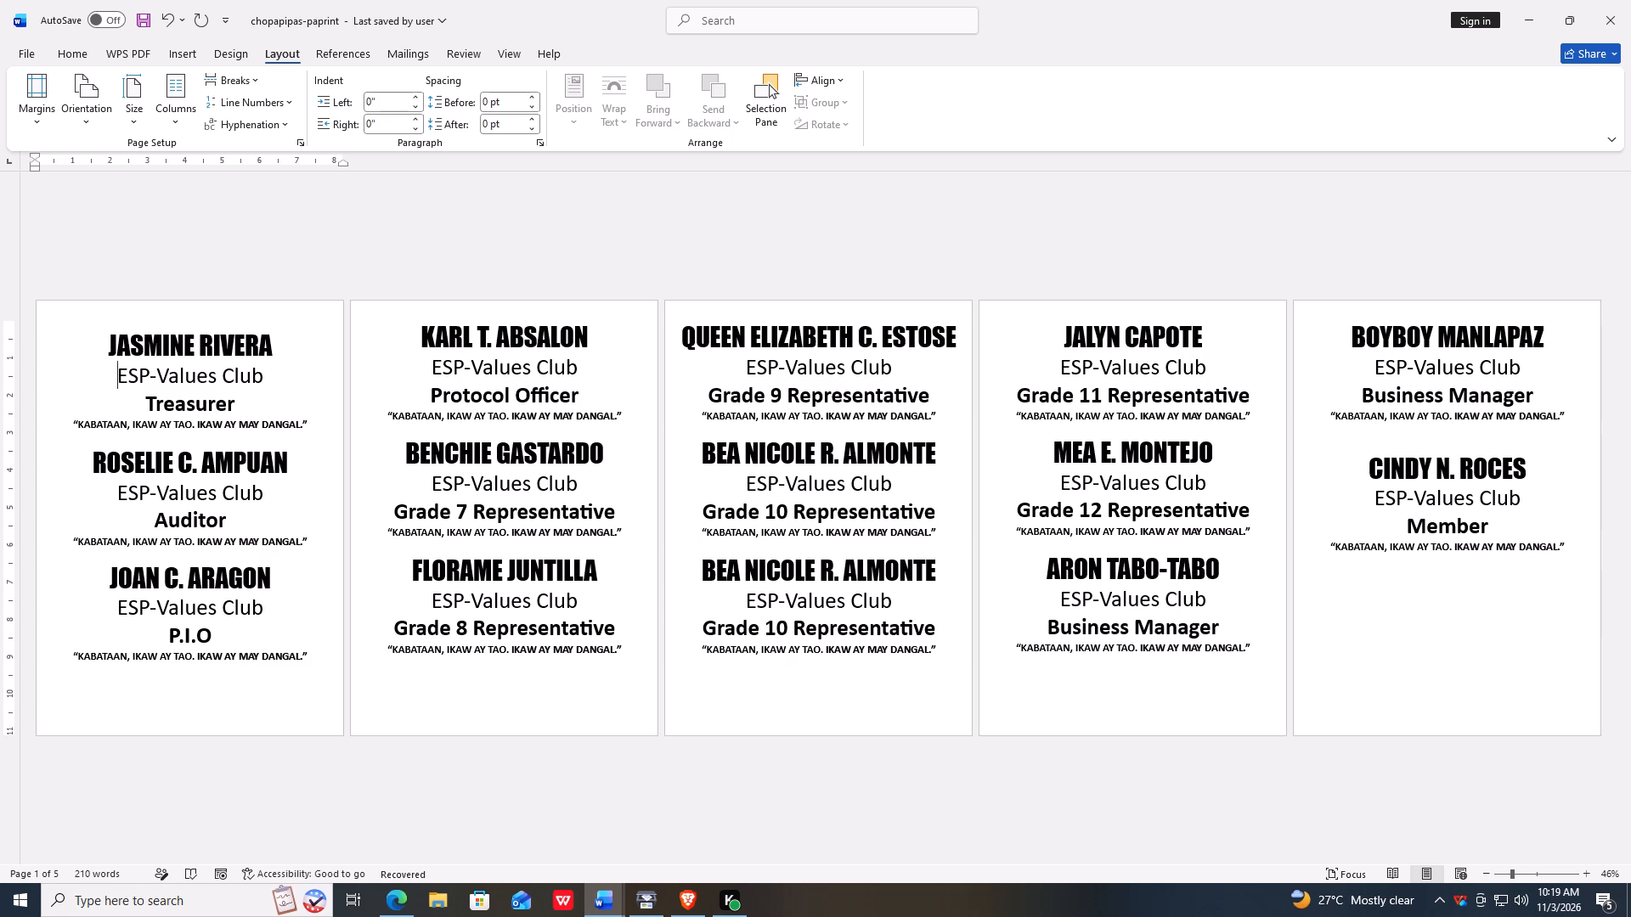
{"action": "left_click_drag", "start_coordinate": [313, 422], "coordinate": [151, 393]}
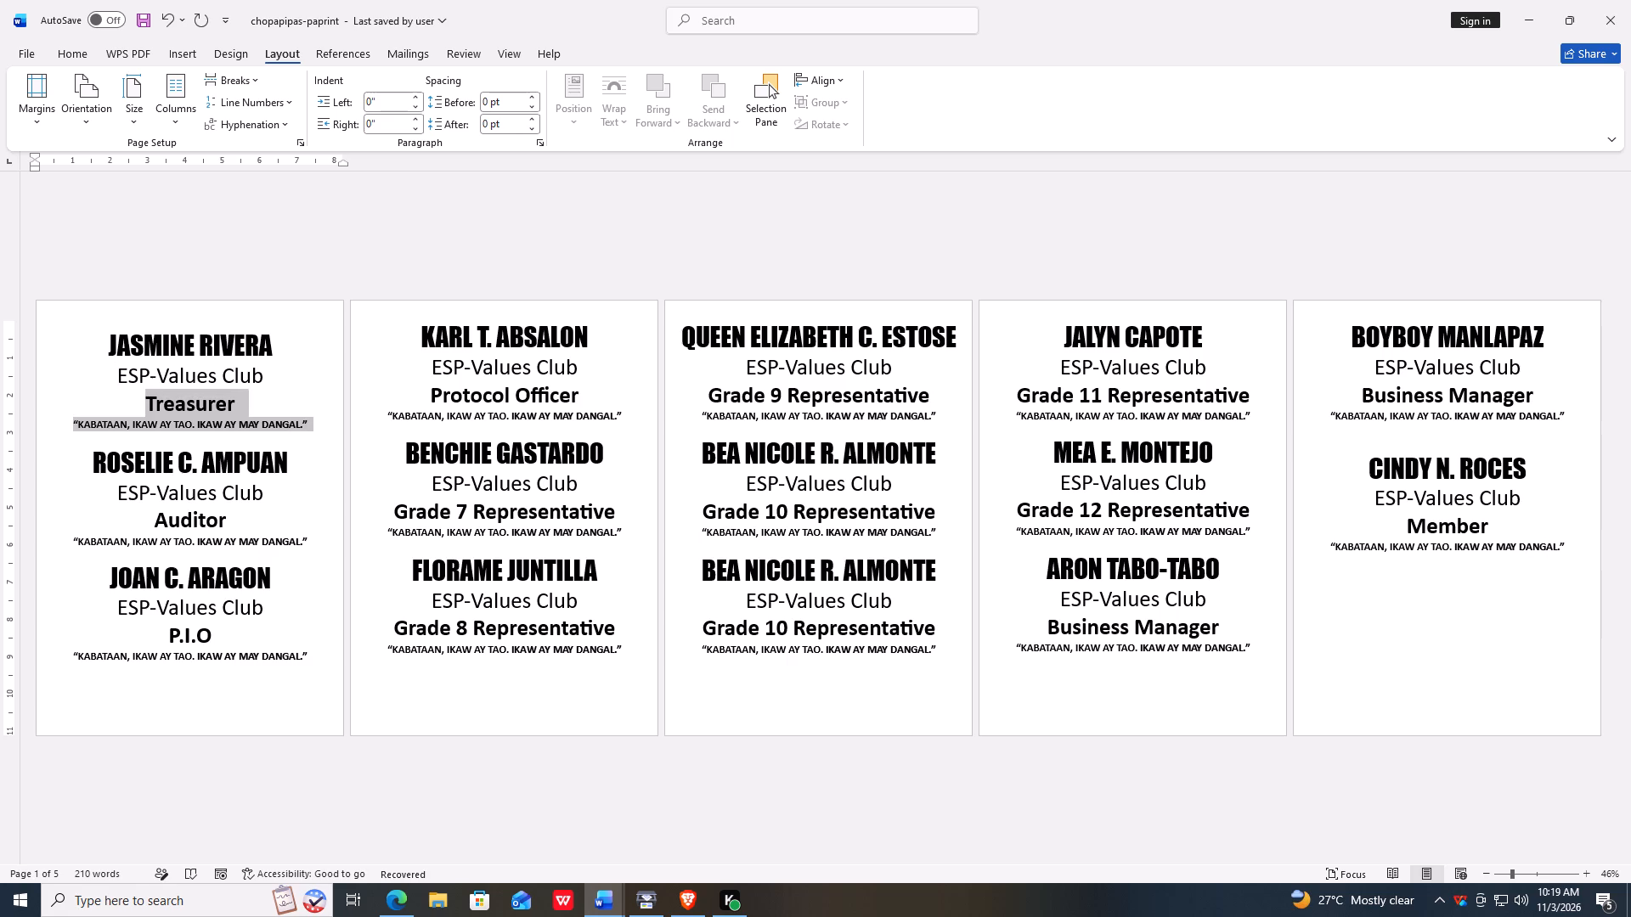
{"action": "left_click_drag", "start_coordinate": [151, 393], "coordinate": [101, 343]}
{"action": "right_click", "coordinate": [136, 346]}
{"action": "left_click", "coordinate": [174, 389]}
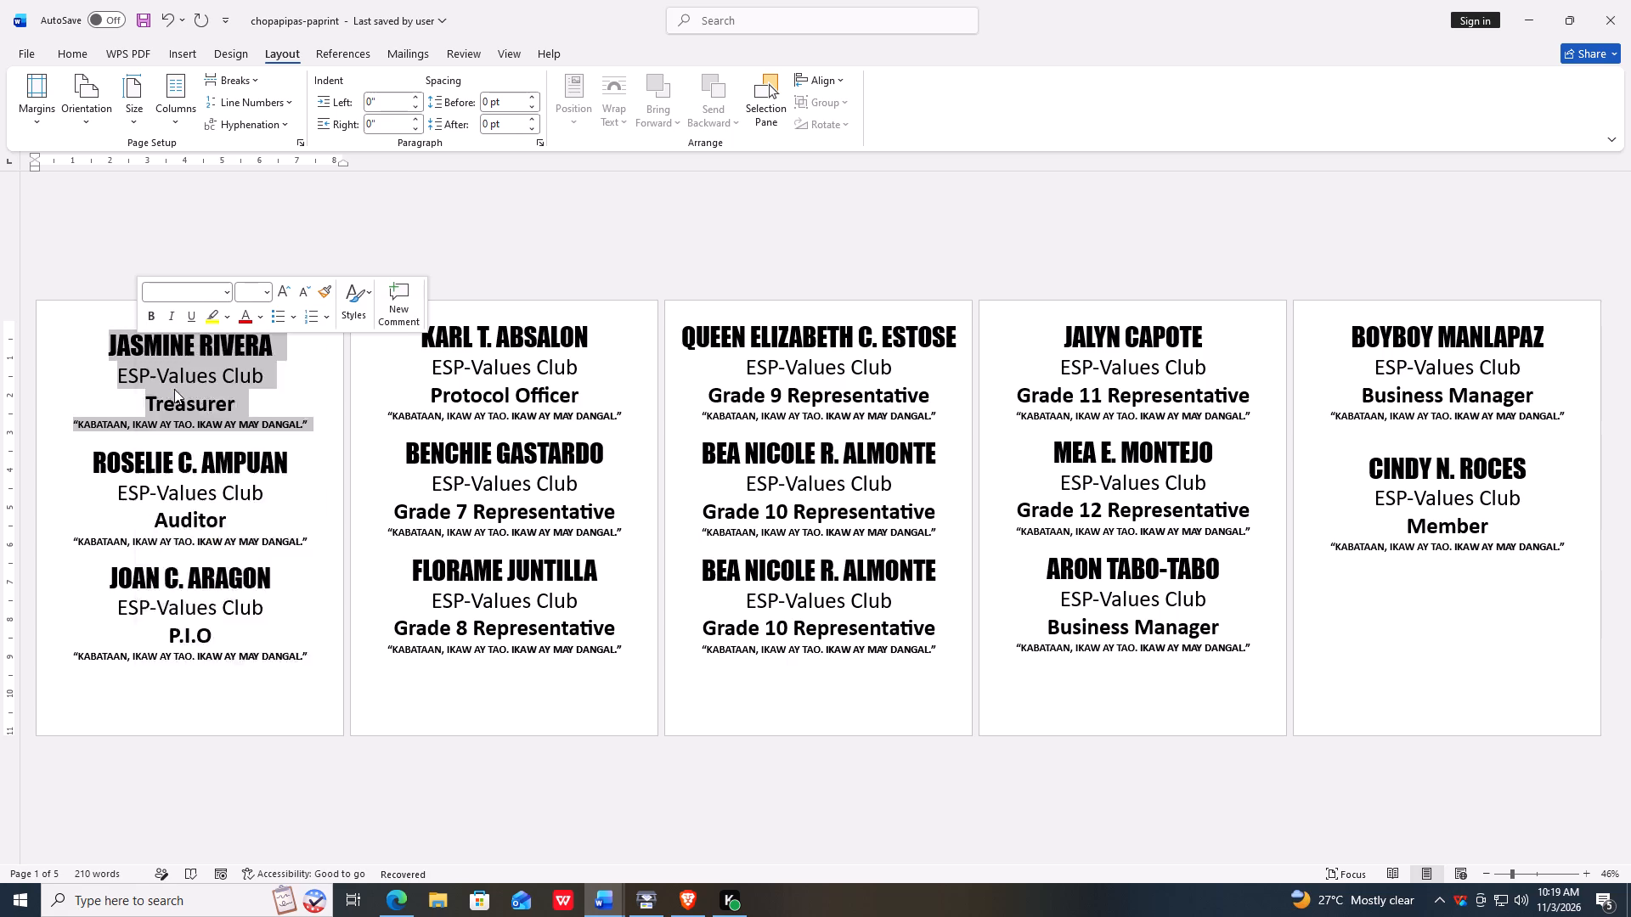
{"action": "left_click", "coordinate": [609, 912]}
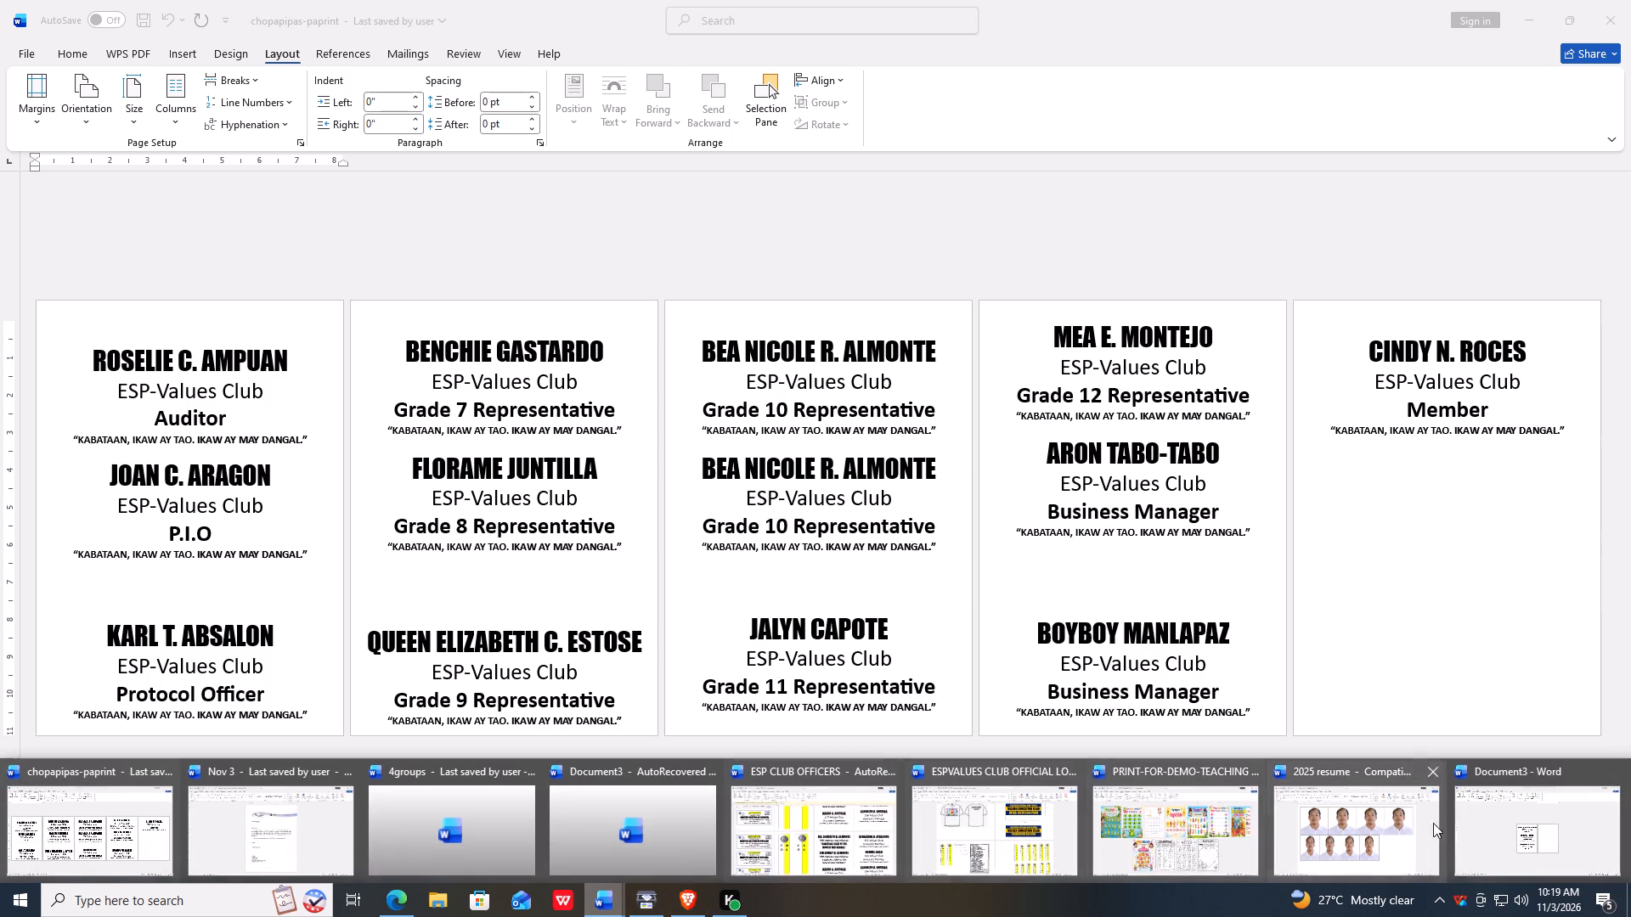
{"action": "left_click", "coordinate": [1523, 835]}
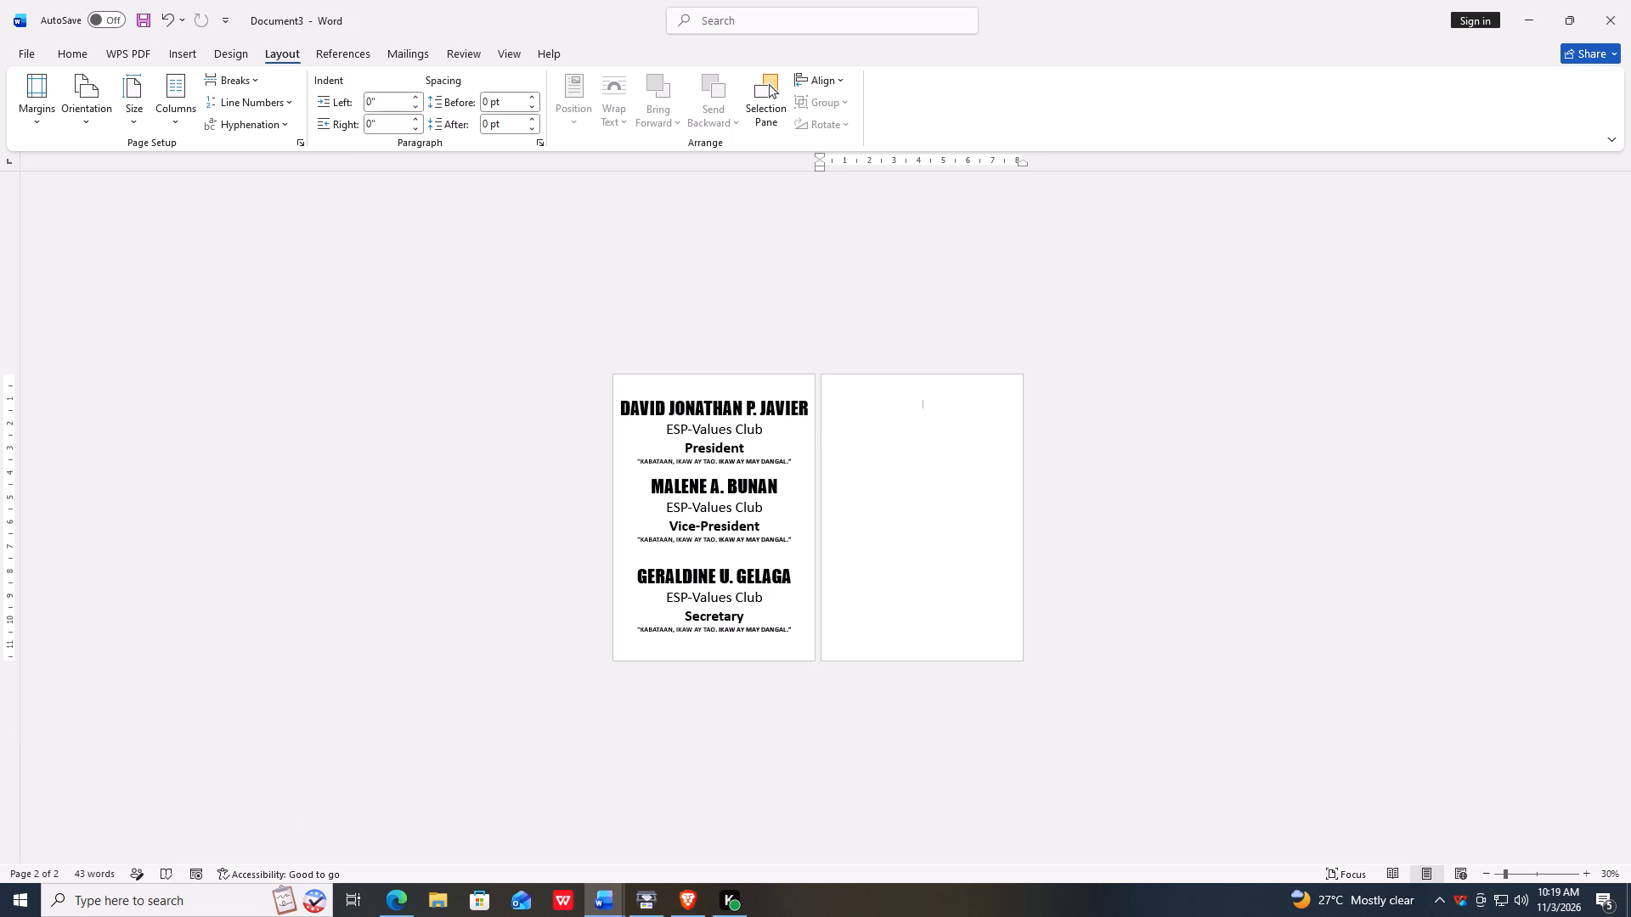
{"action": "key", "text": "ctrl+v"}
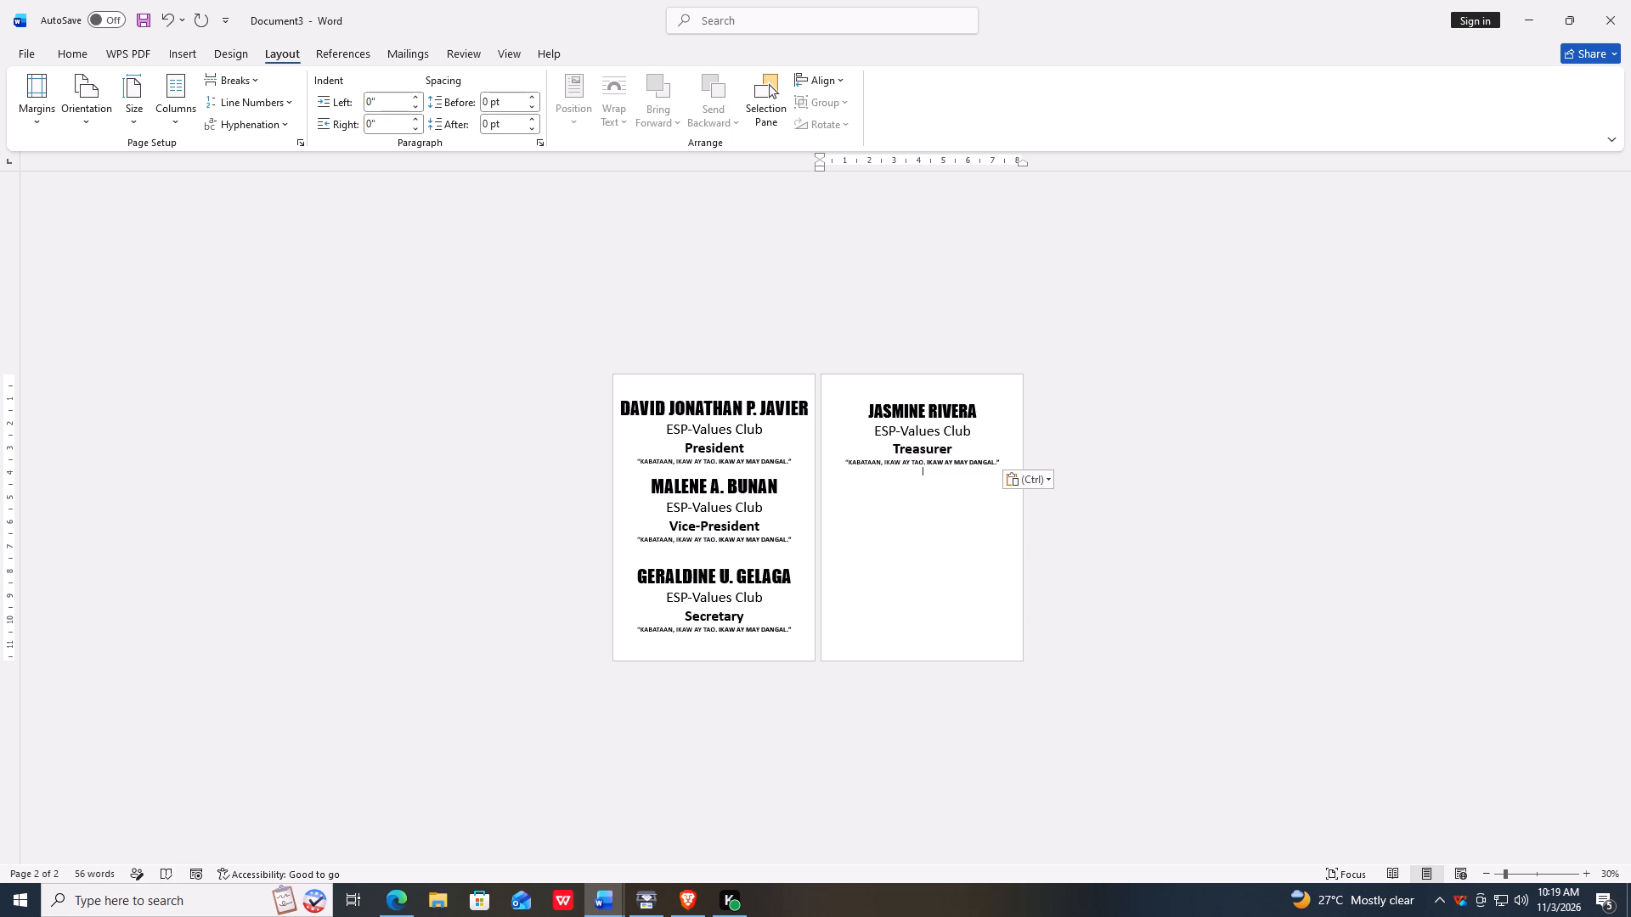
Cut the Grade 8 Representative entry from chopapipas-paprint and paste it below the Treasurer entry in the new document.
{"action": "left_click", "coordinate": [594, 903]}
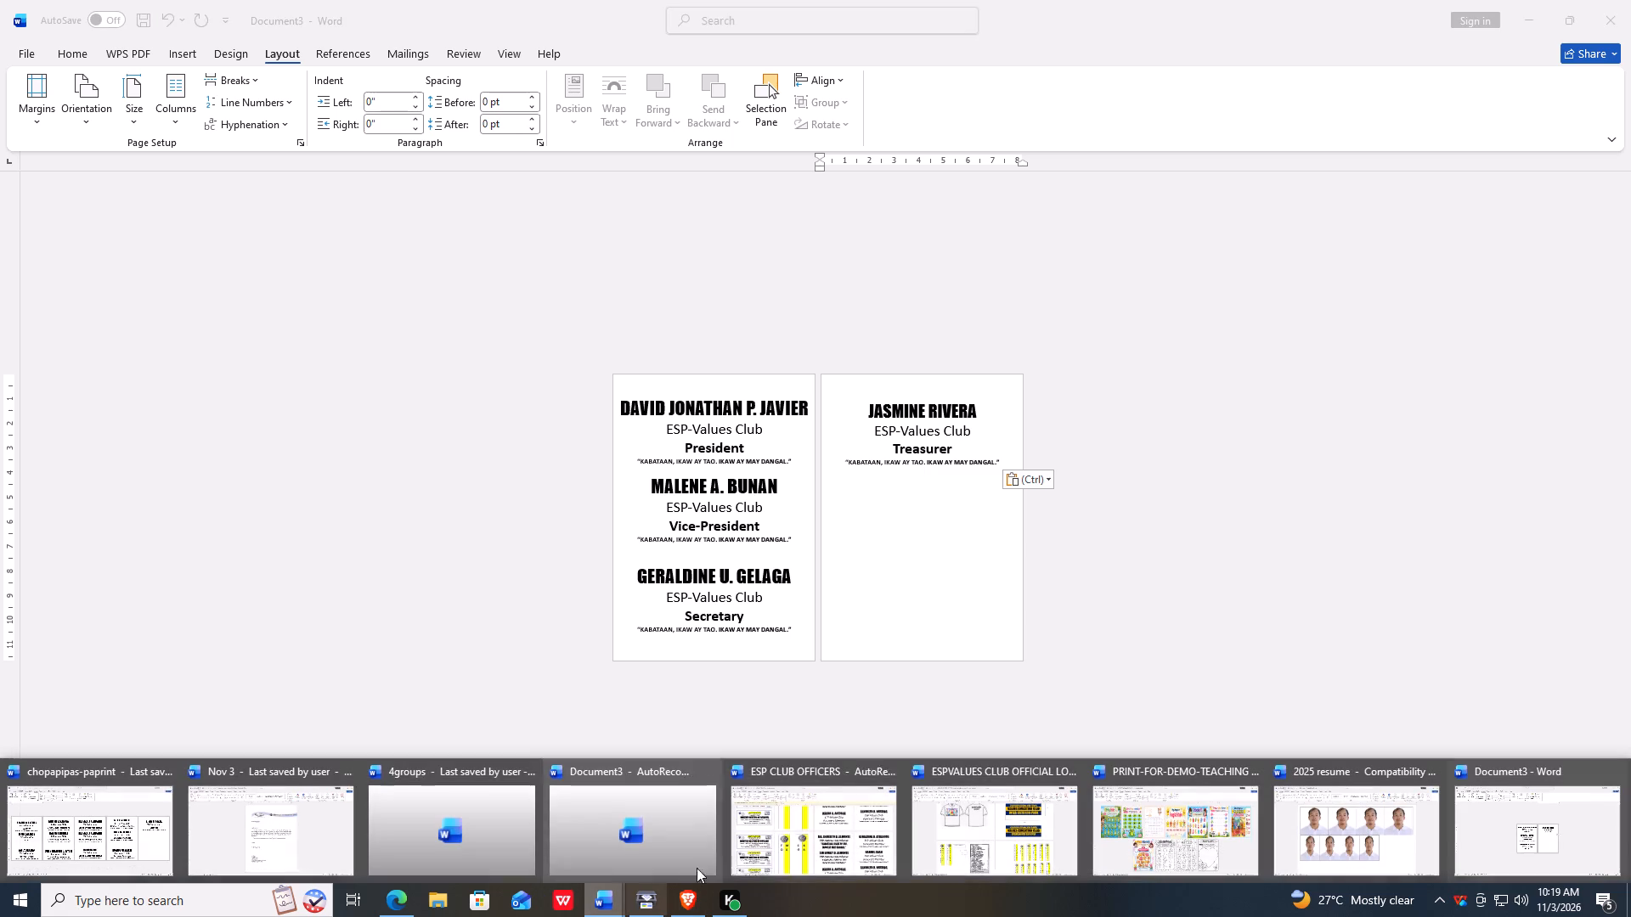
{"action": "left_click", "coordinate": [131, 834]}
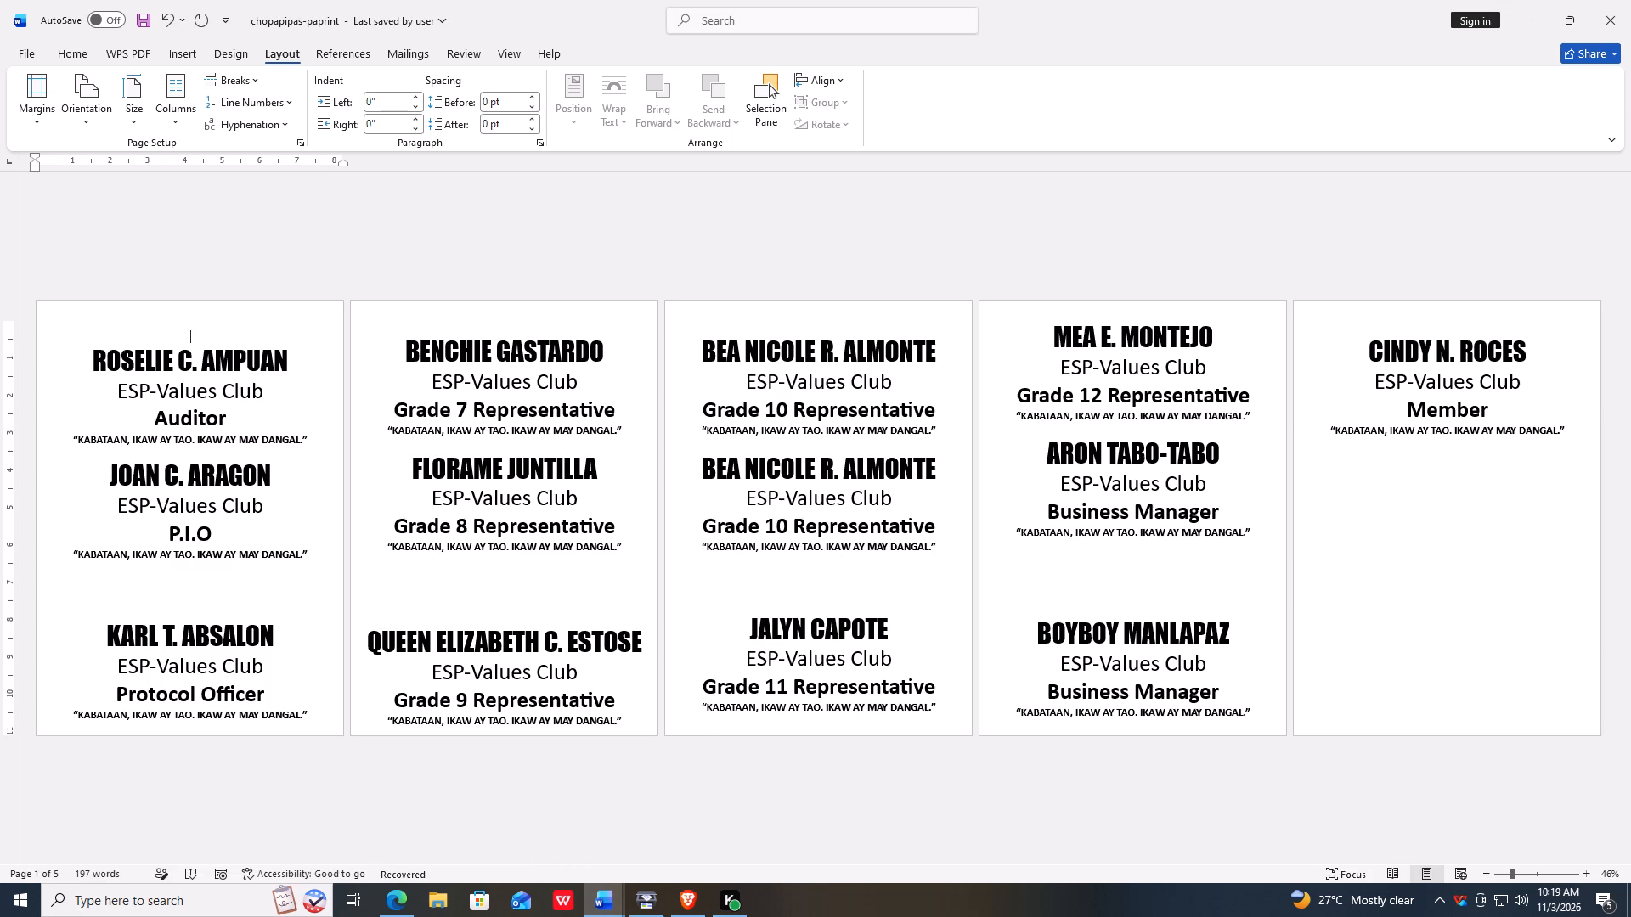
{"action": "left_click_drag", "start_coordinate": [409, 464], "coordinate": [619, 551]}
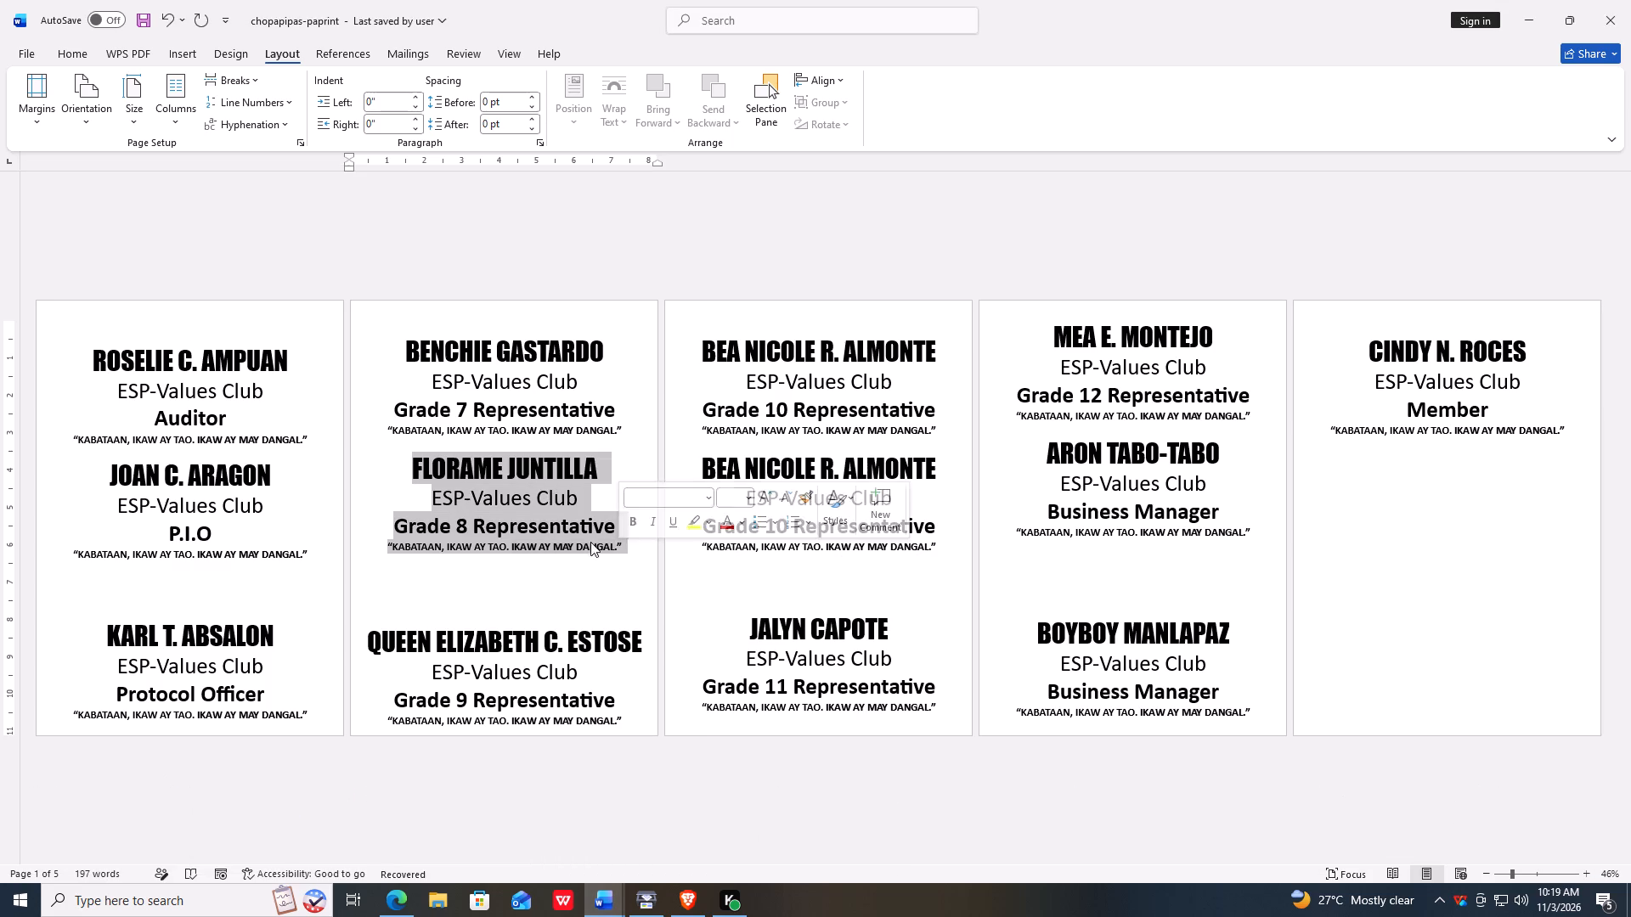
{"action": "right_click", "coordinate": [567, 509]}
{"action": "left_click", "coordinate": [603, 549]}
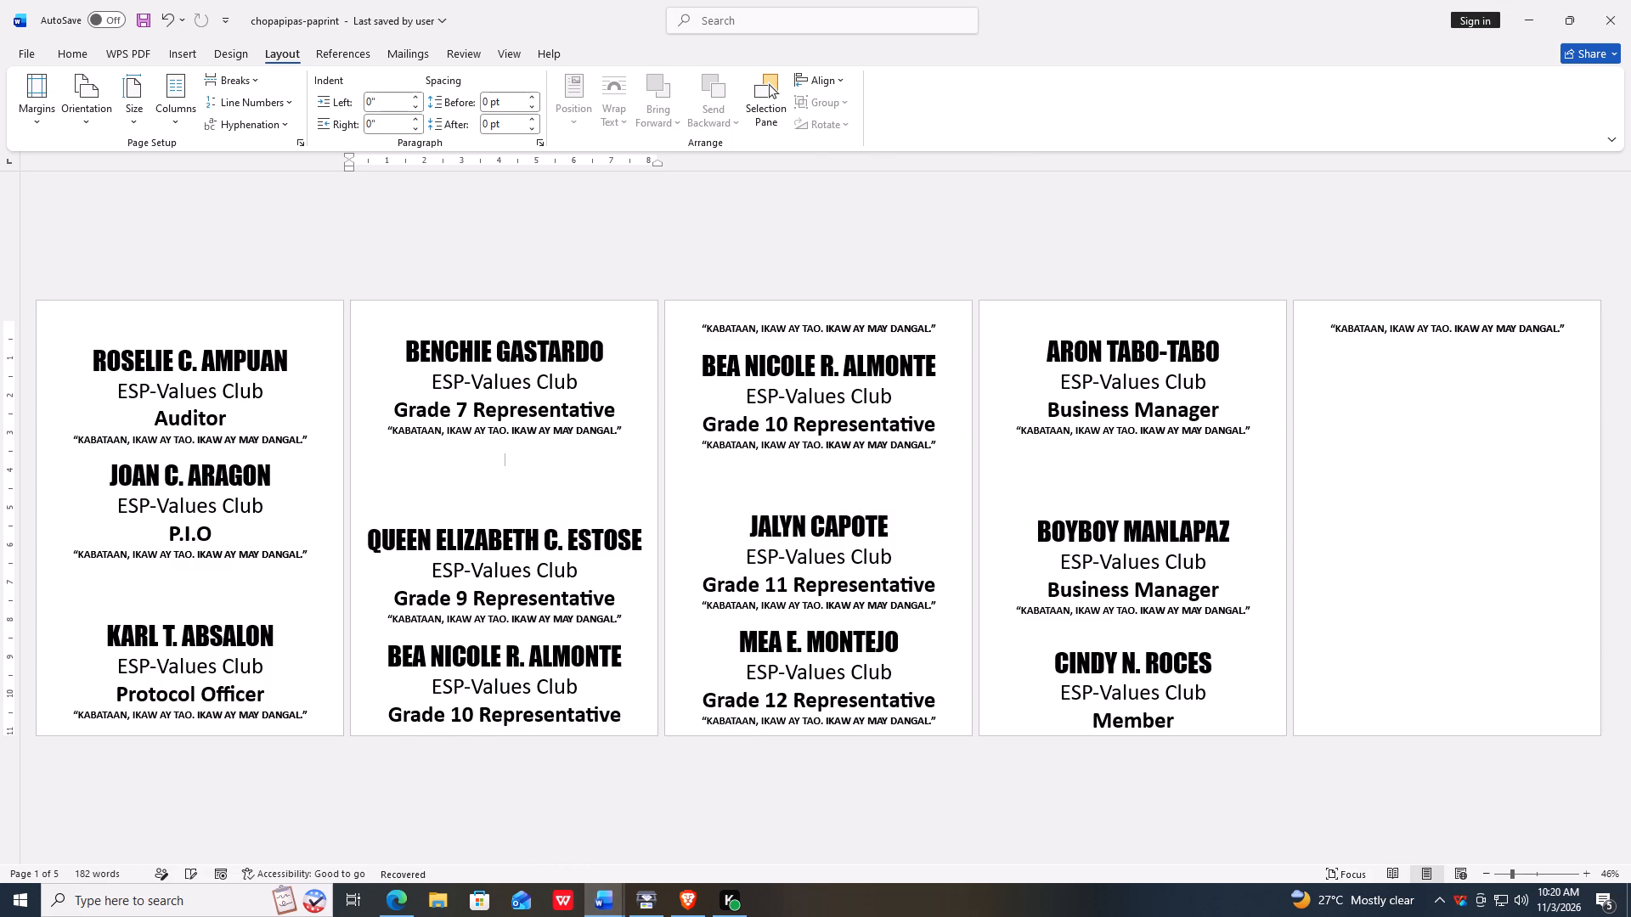
{"action": "key", "text": "alt+Tab"}
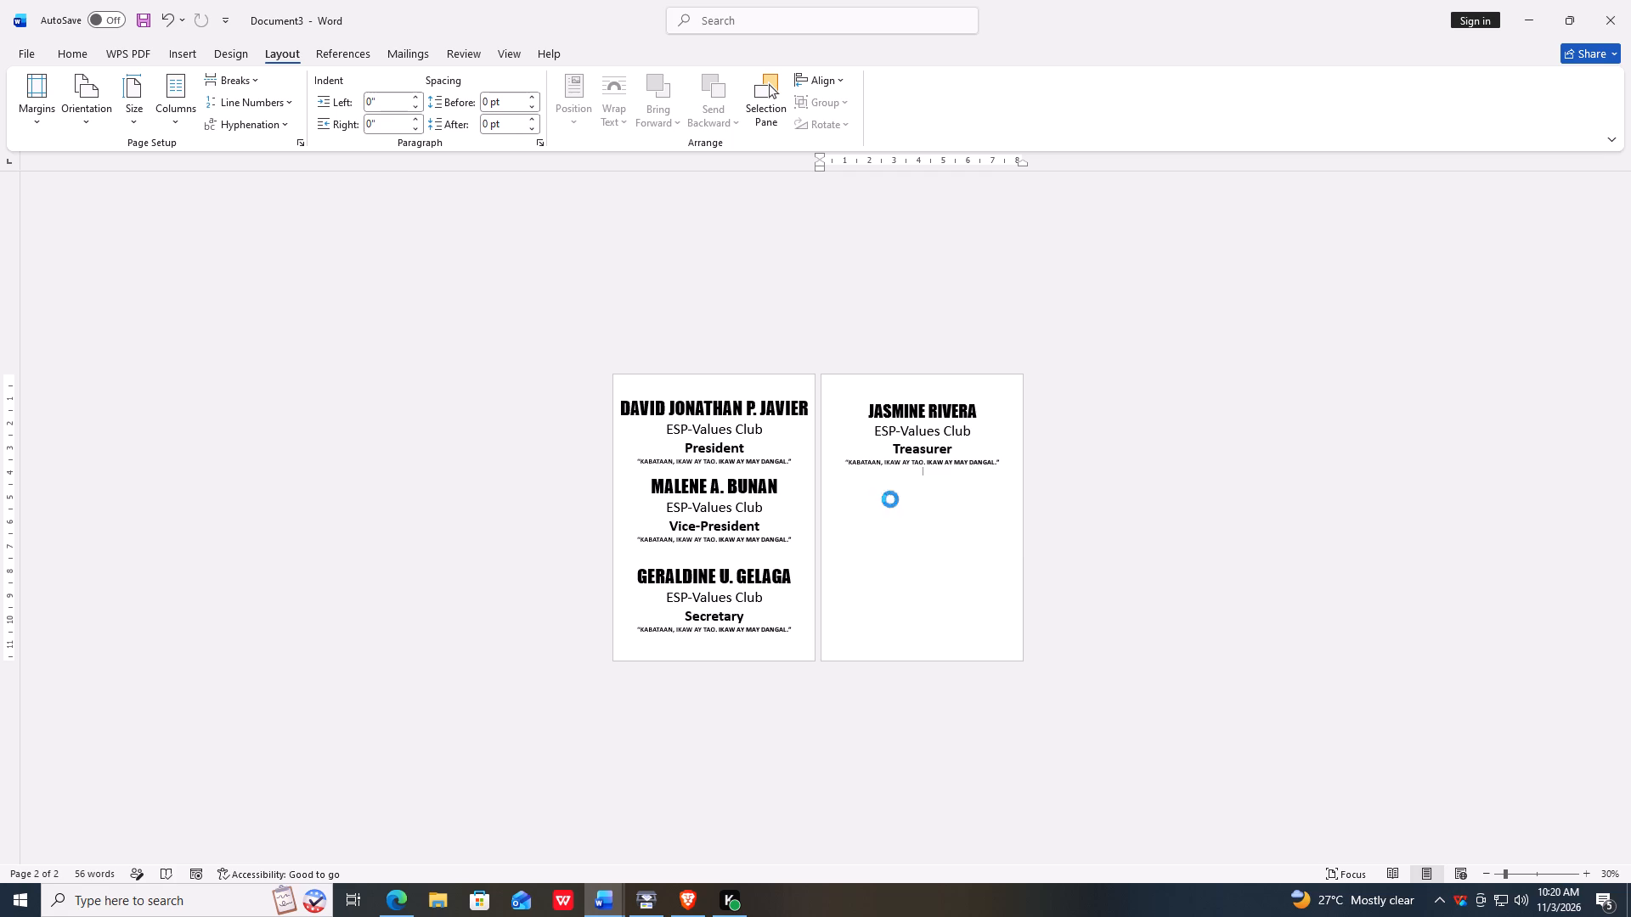
{"action": "key", "text": "ctrl+v"}
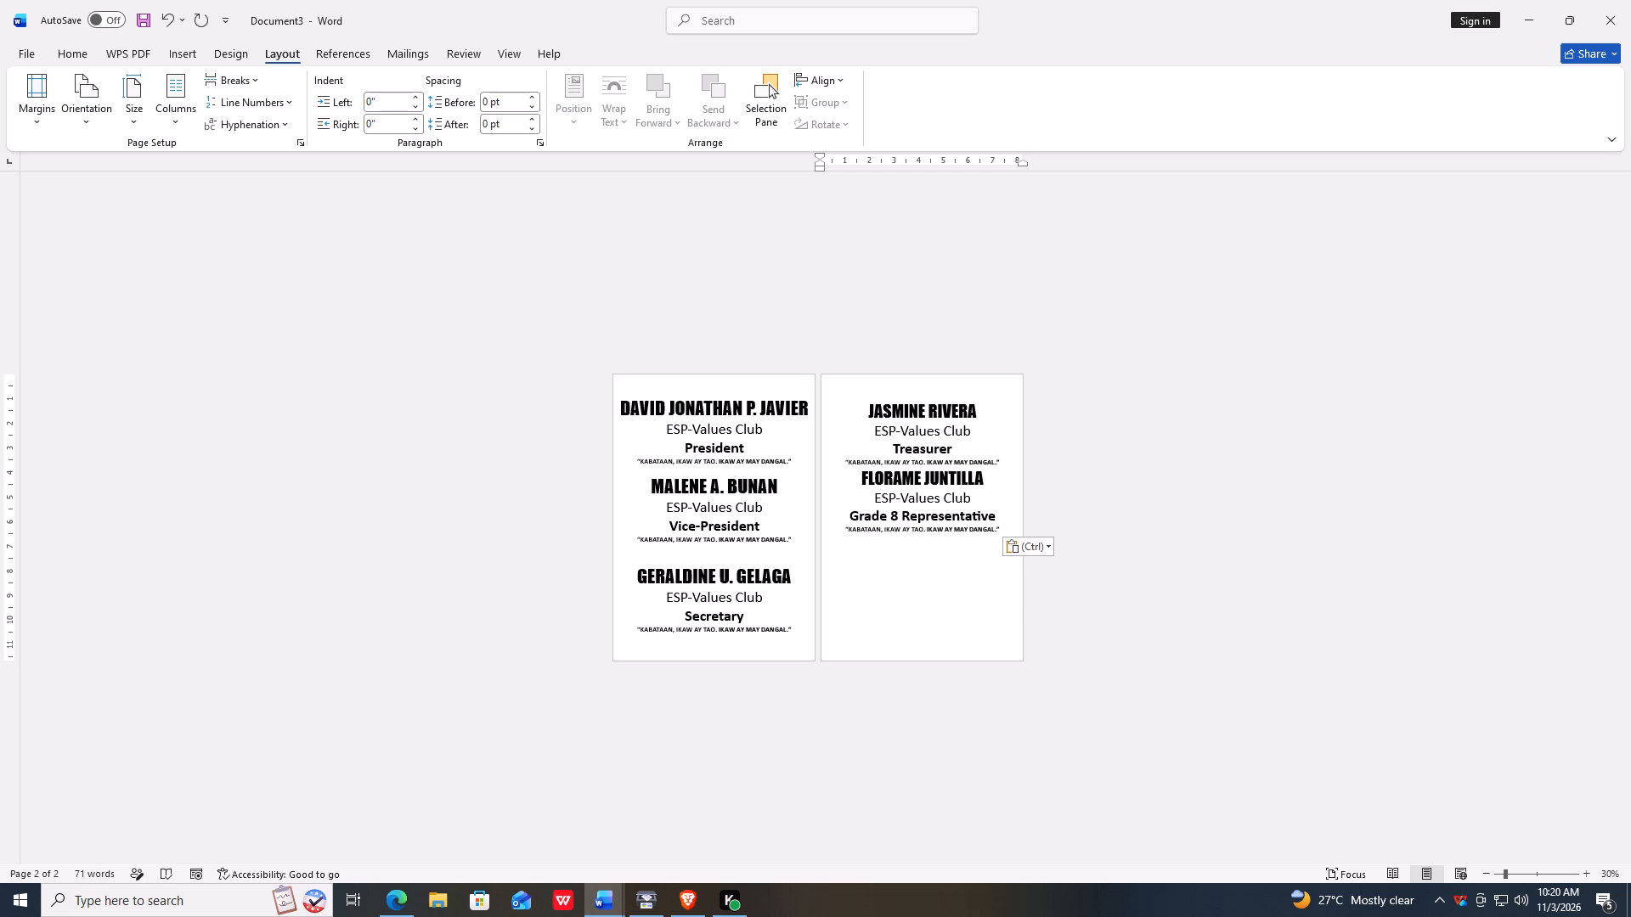
Copy the Grade 9 Representative entry from chopapipas-paprint and paste it below the Grade 8 Representative entry in the new document.
{"action": "key", "text": "alt+Tab"}
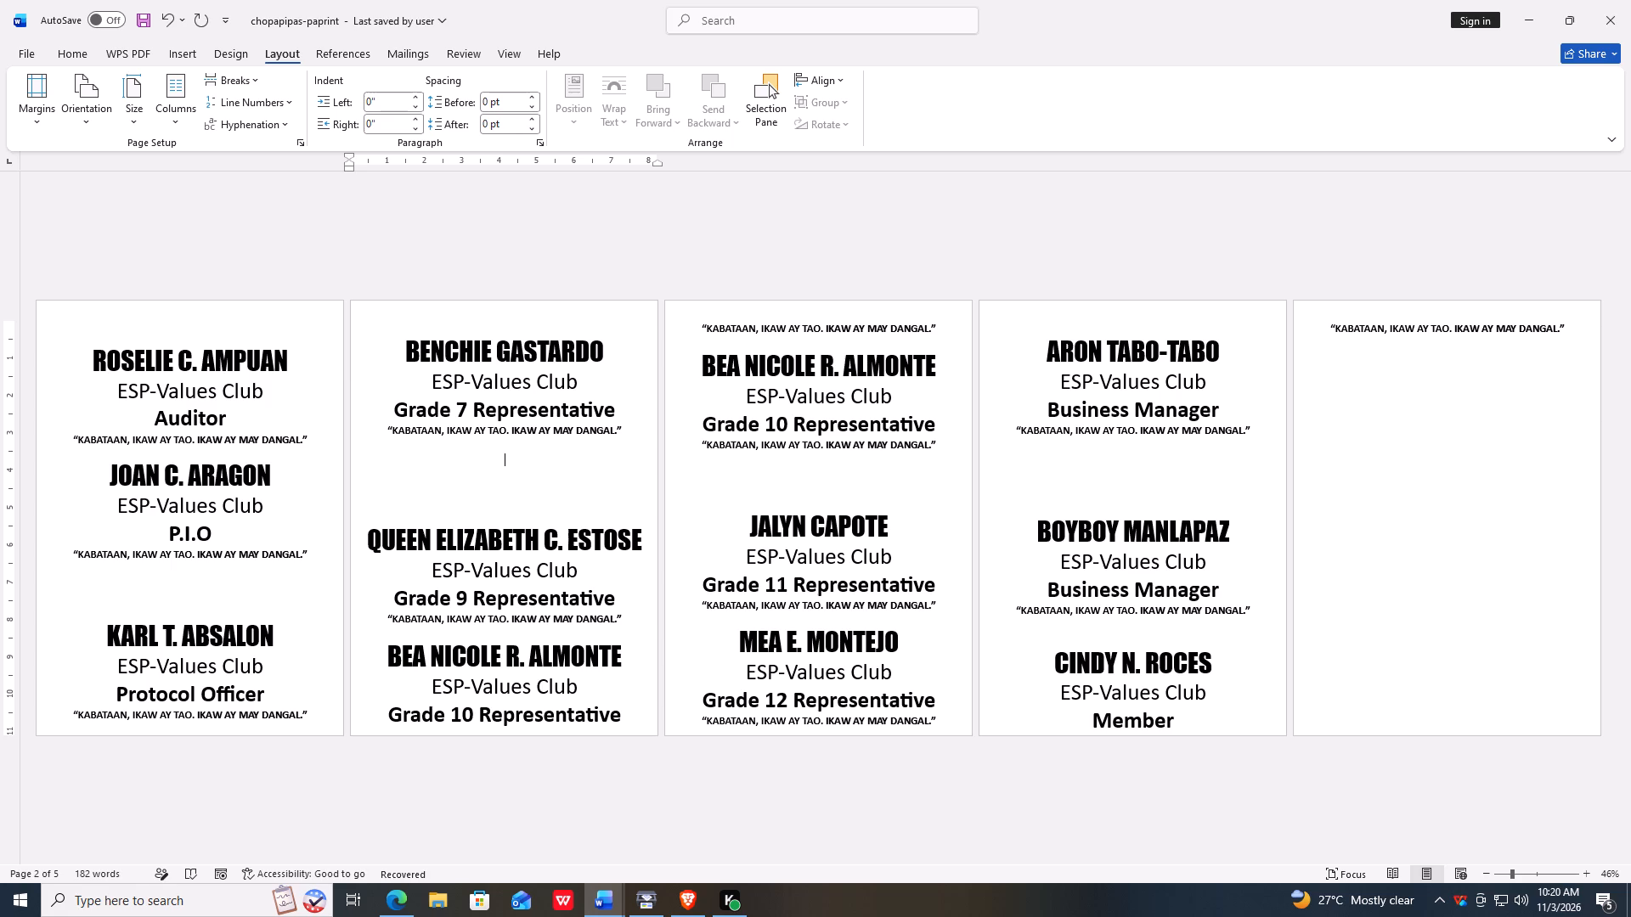
{"action": "left_click_drag", "start_coordinate": [372, 535], "coordinate": [426, 566]}
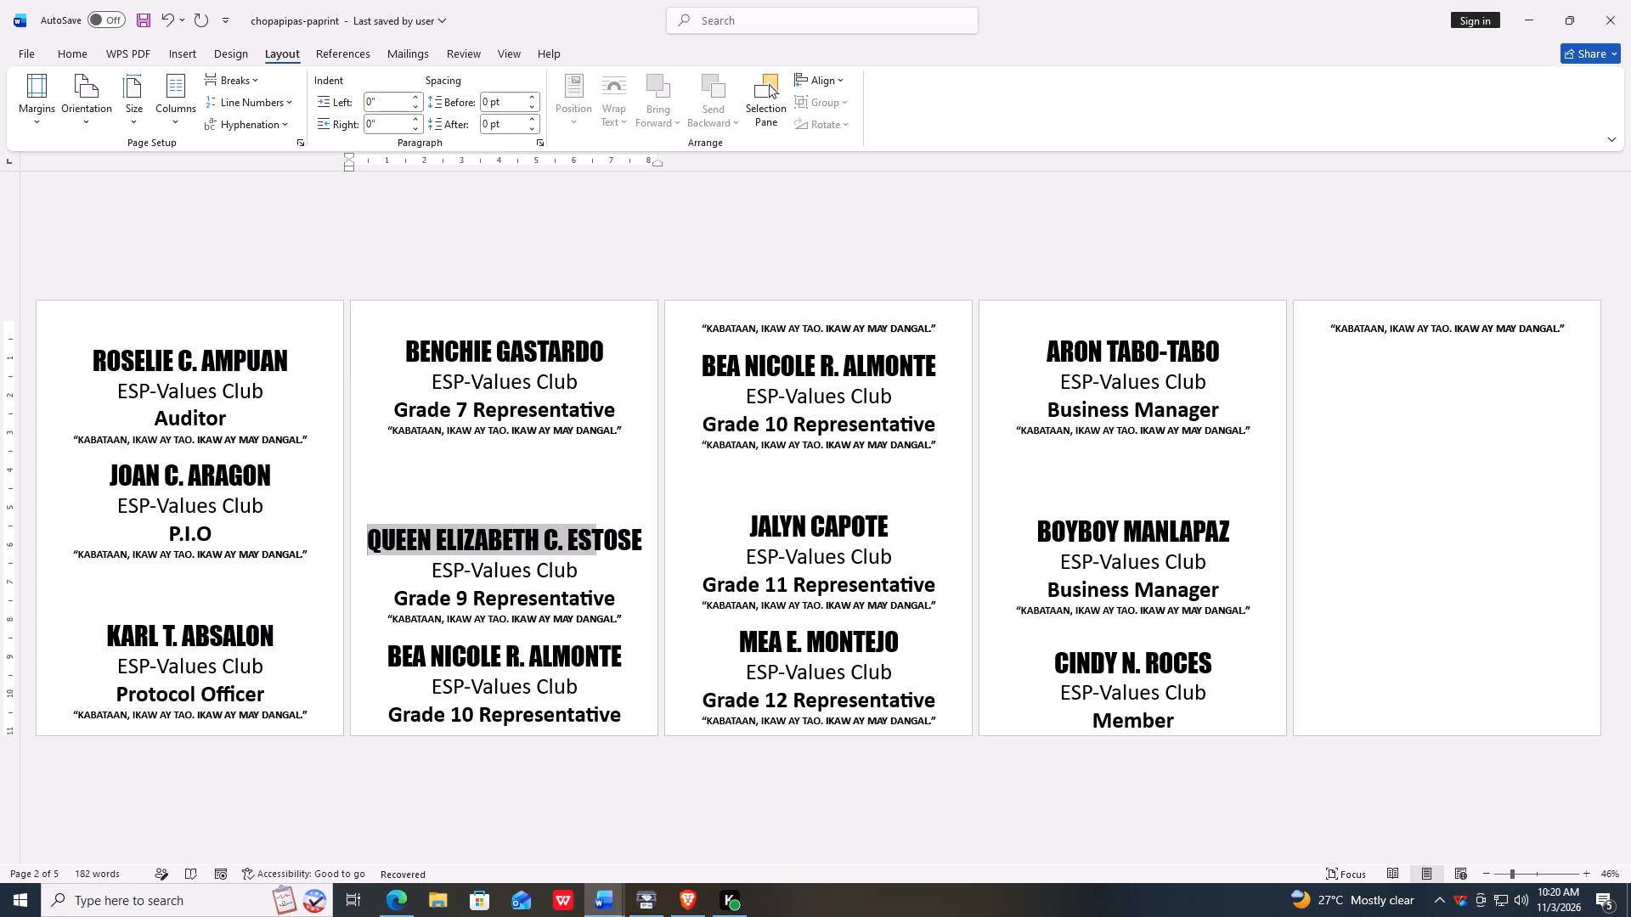
{"action": "left_click_drag", "start_coordinate": [426, 566], "coordinate": [620, 615]}
{"action": "key", "text": "ctrl+c"}
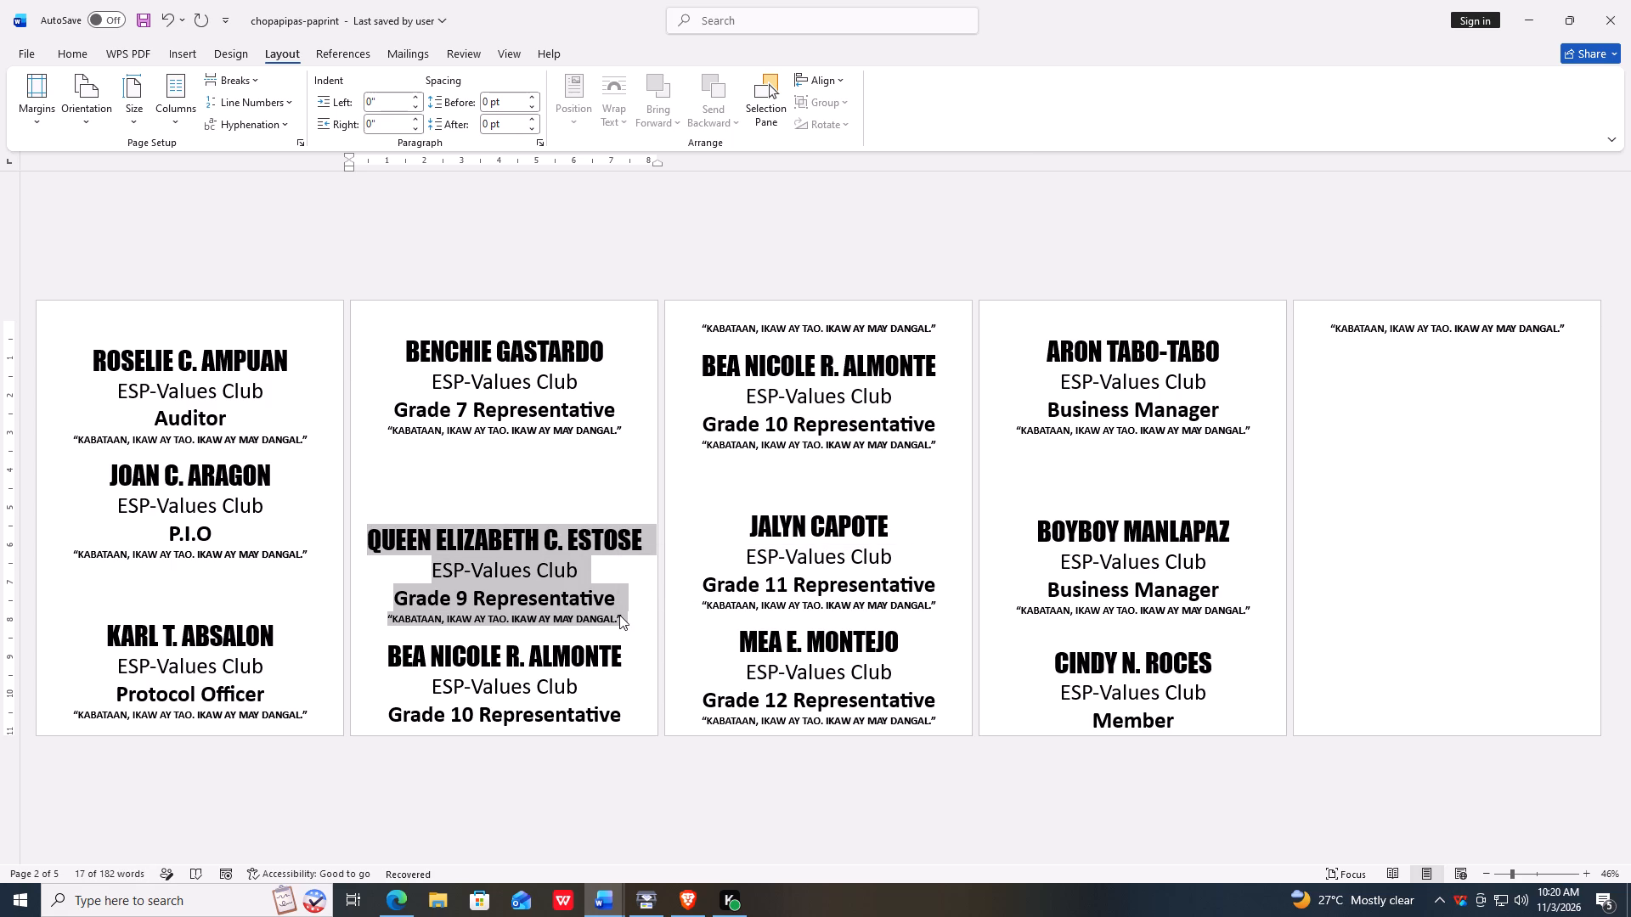
{"action": "key", "text": "ctrl+v"}
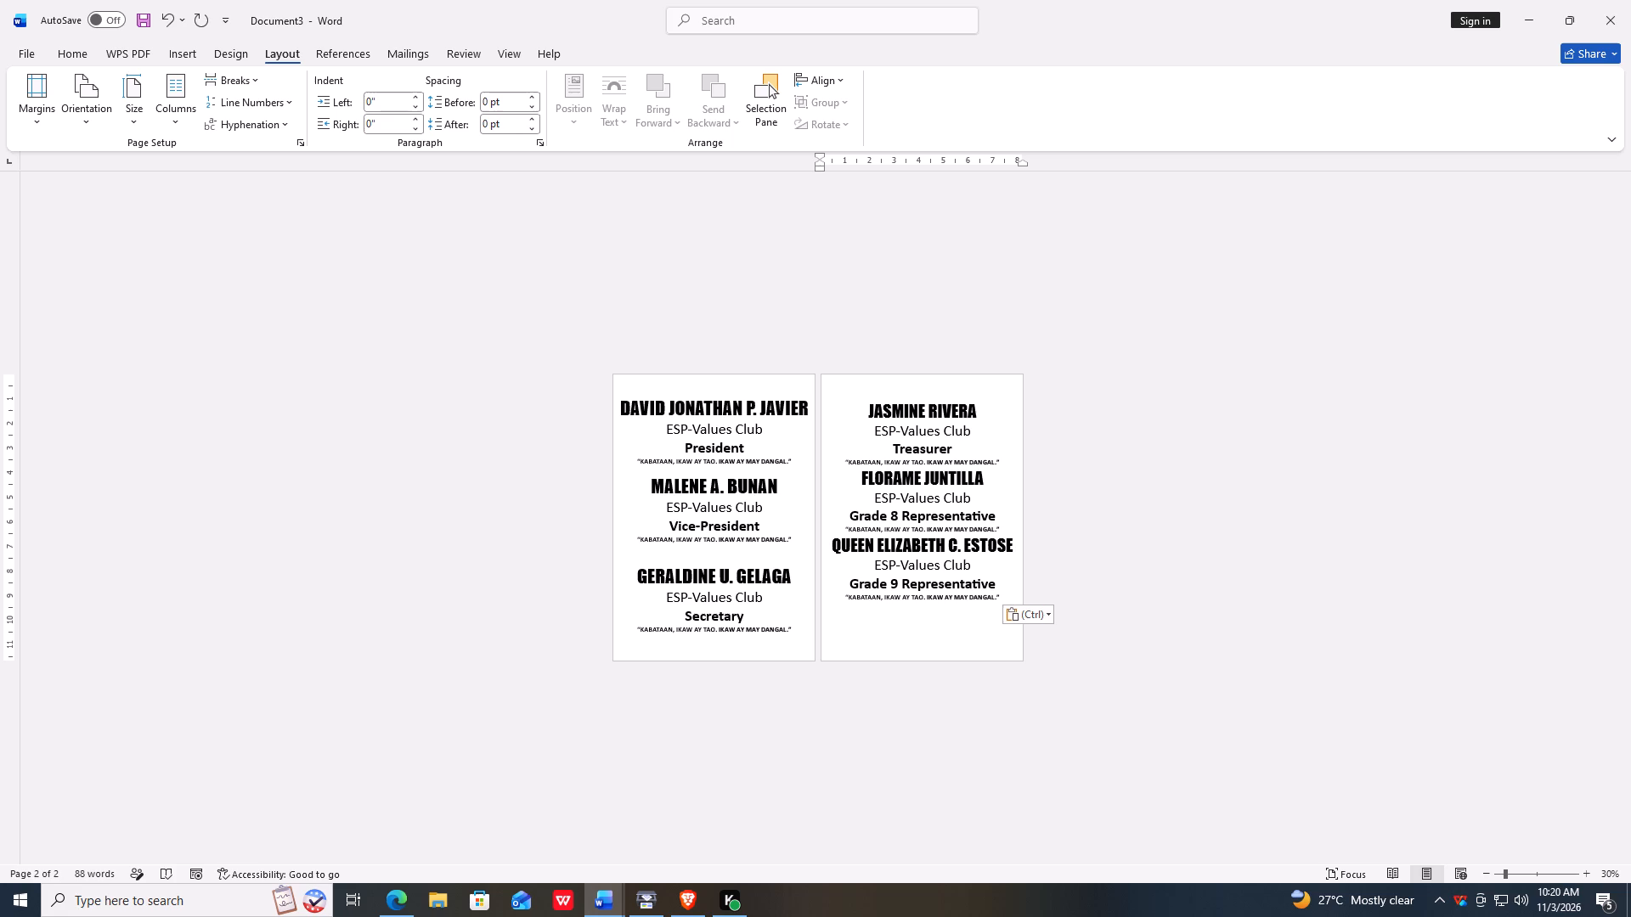
Insert a blank line between the Treasurer and Grade 8 Representative entries on page two.
{"action": "left_click", "coordinate": [1002, 528]}
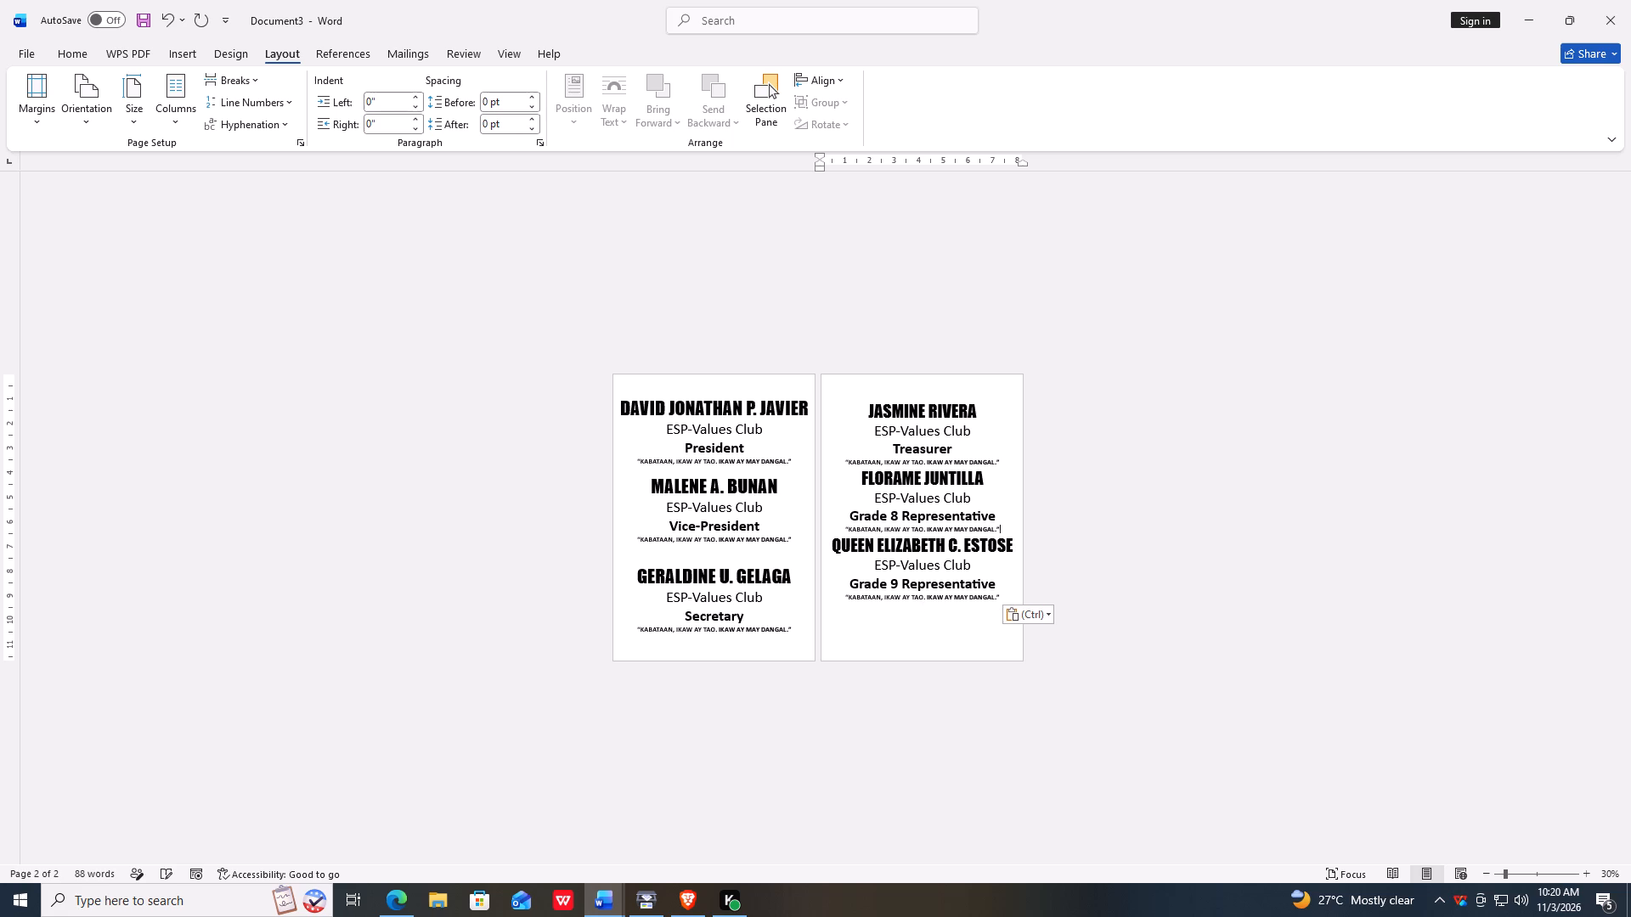
{"action": "left_click", "coordinate": [999, 464]}
{"action": "key", "text": "Return"}
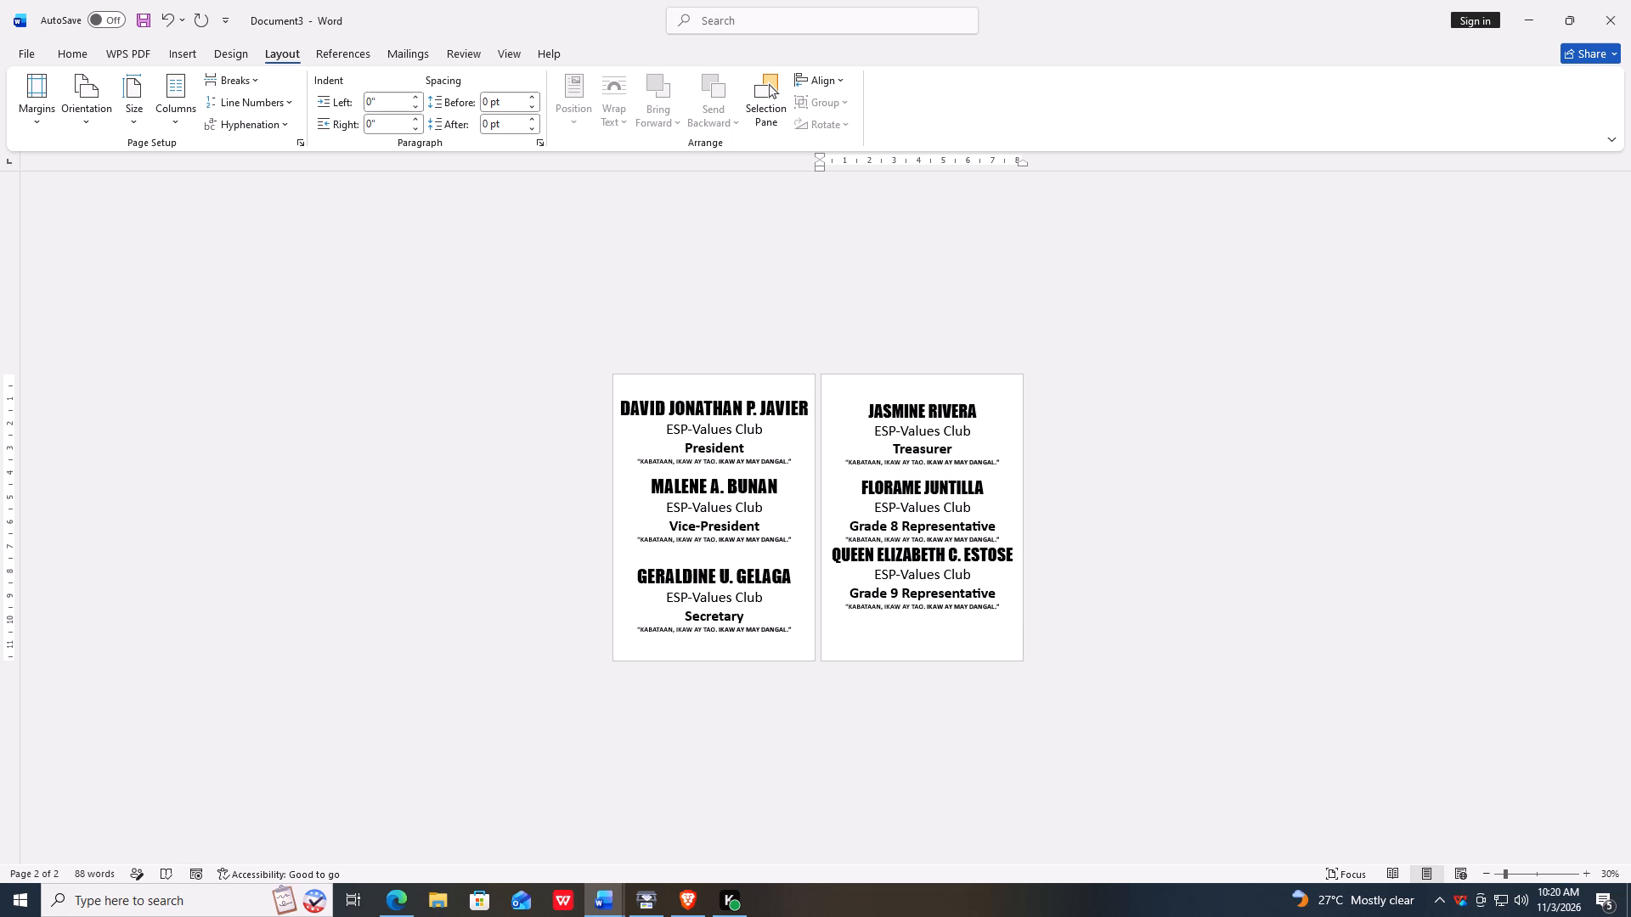
Insert a blank line between the Grade 8 and Grade 9 Representative entries on page two.
{"action": "left_click", "coordinate": [1002, 534]}
{"action": "key", "text": "Return"}
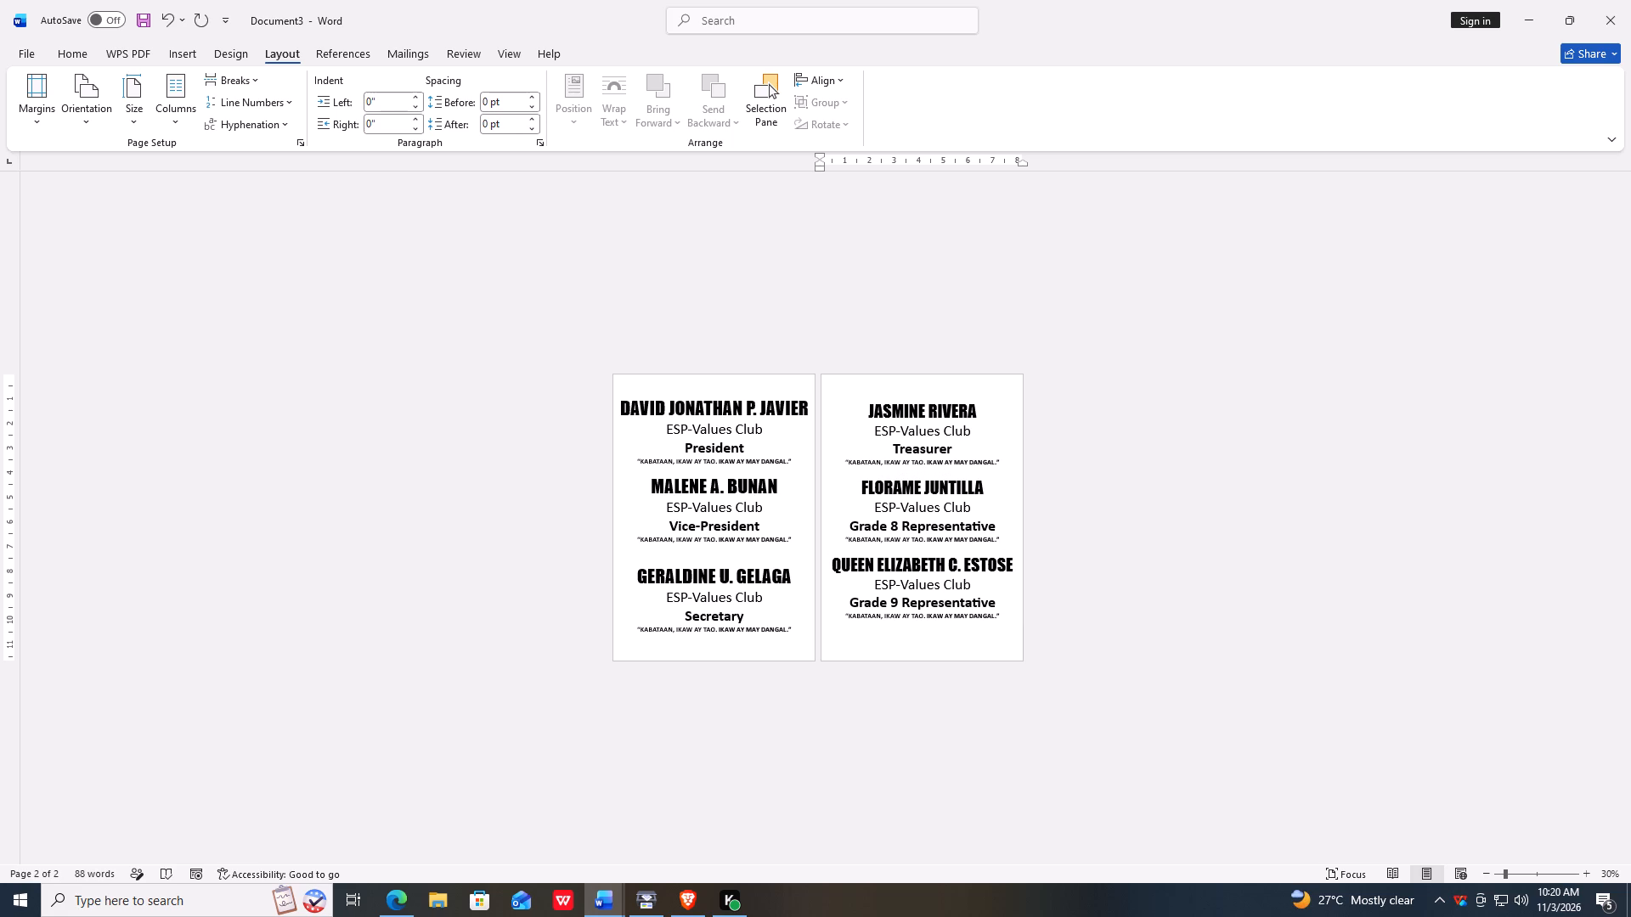
Add blank lines after the Grade 9 Representative entry to start a third page, leaving space at its top.
{"action": "left_click", "coordinate": [1007, 623]}
{"action": "key", "text": "Return"}
{"action": "key", "text": "Return"}
{"action": "key", "text": "Return"}
{"action": "key", "text": "Return"}
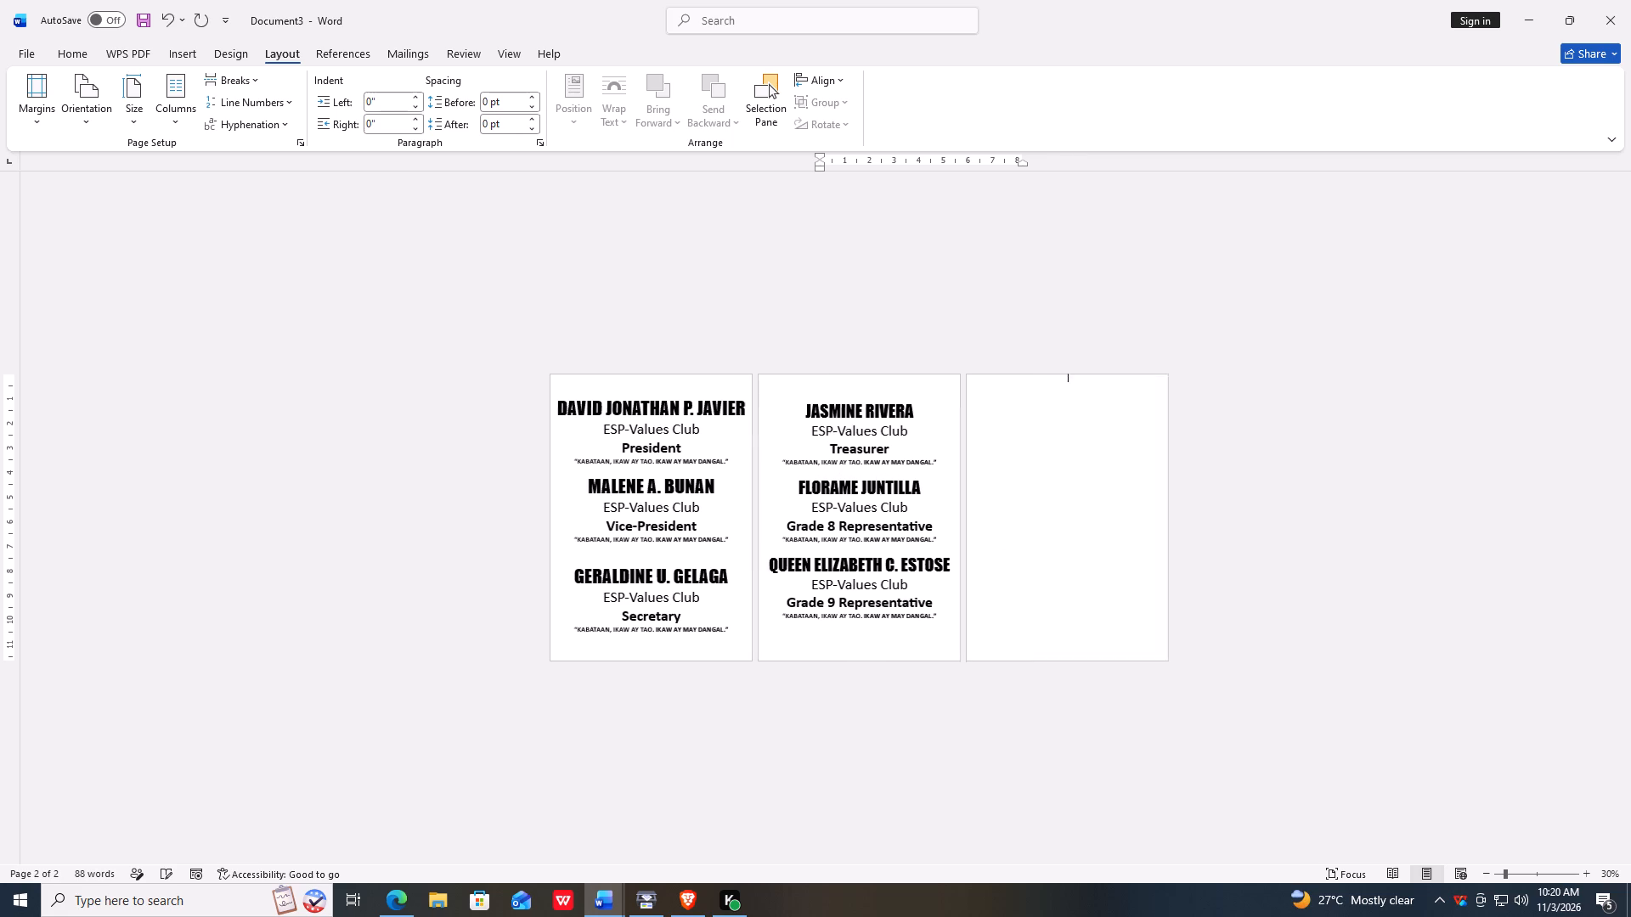
{"action": "key", "text": "Return"}
{"action": "key", "text": "Return"}
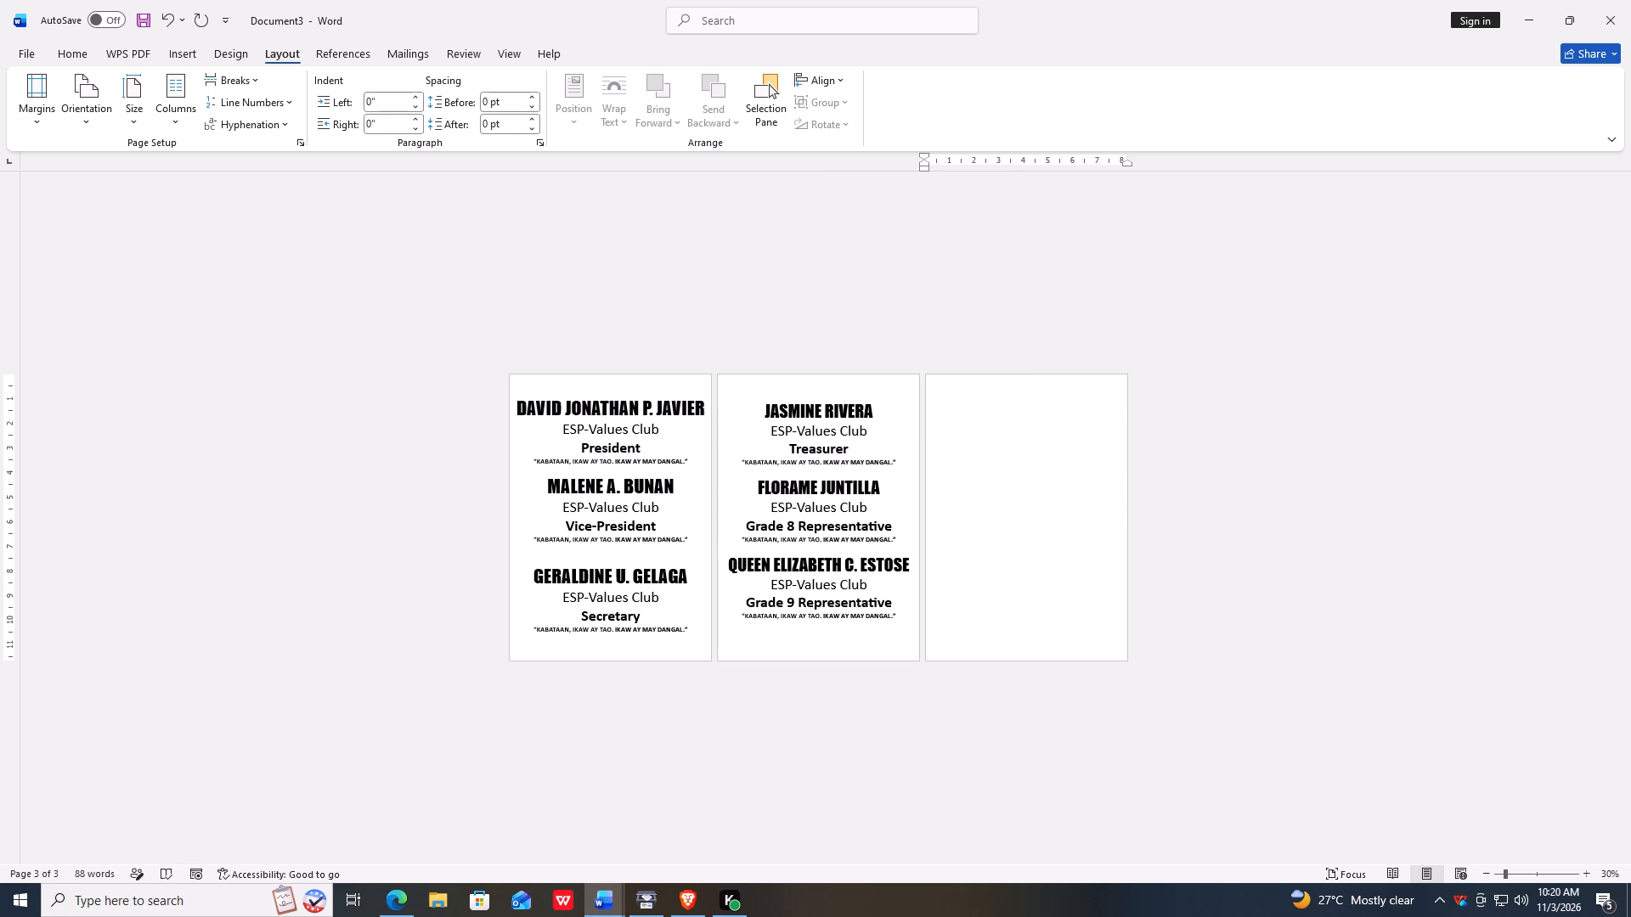
{"action": "key", "text": "Return"}
Cut the Protocol Officer entry from chopapipas-paprint and paste it onto the new document's third page, with a blank line below it.
{"action": "key", "text": "alt+Tab"}
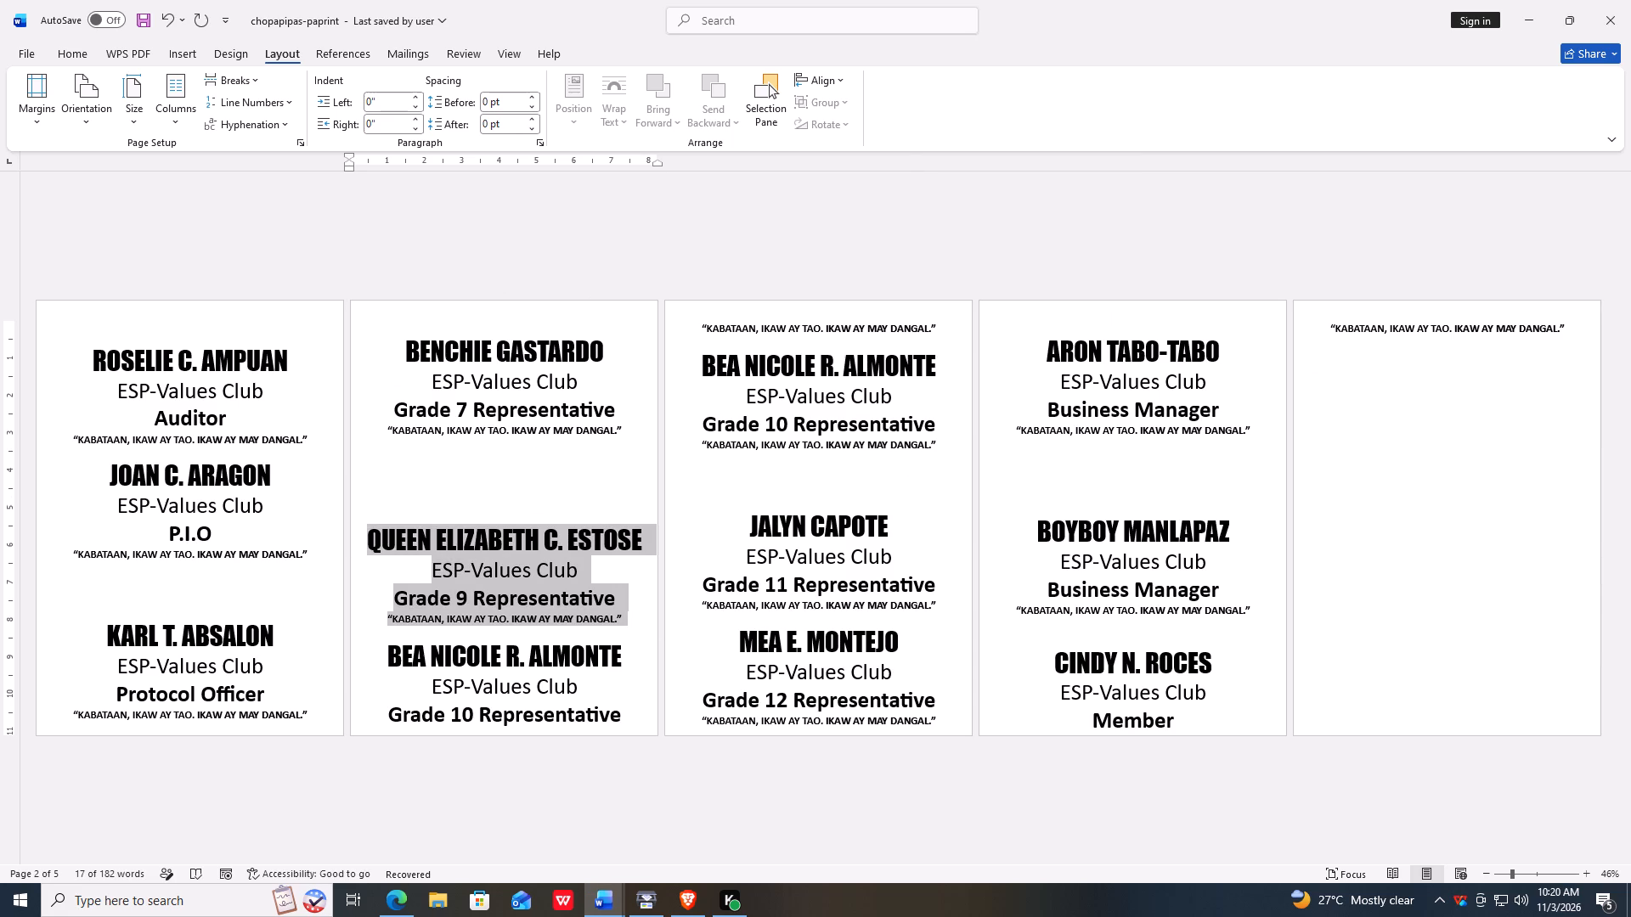
{"action": "scroll", "coordinate": [364, 581], "scroll_direction": "up", "scroll_amount": 3}
{"action": "left_click_drag", "start_coordinate": [110, 630], "coordinate": [313, 717]}
{"action": "right_click", "coordinate": [197, 664]}
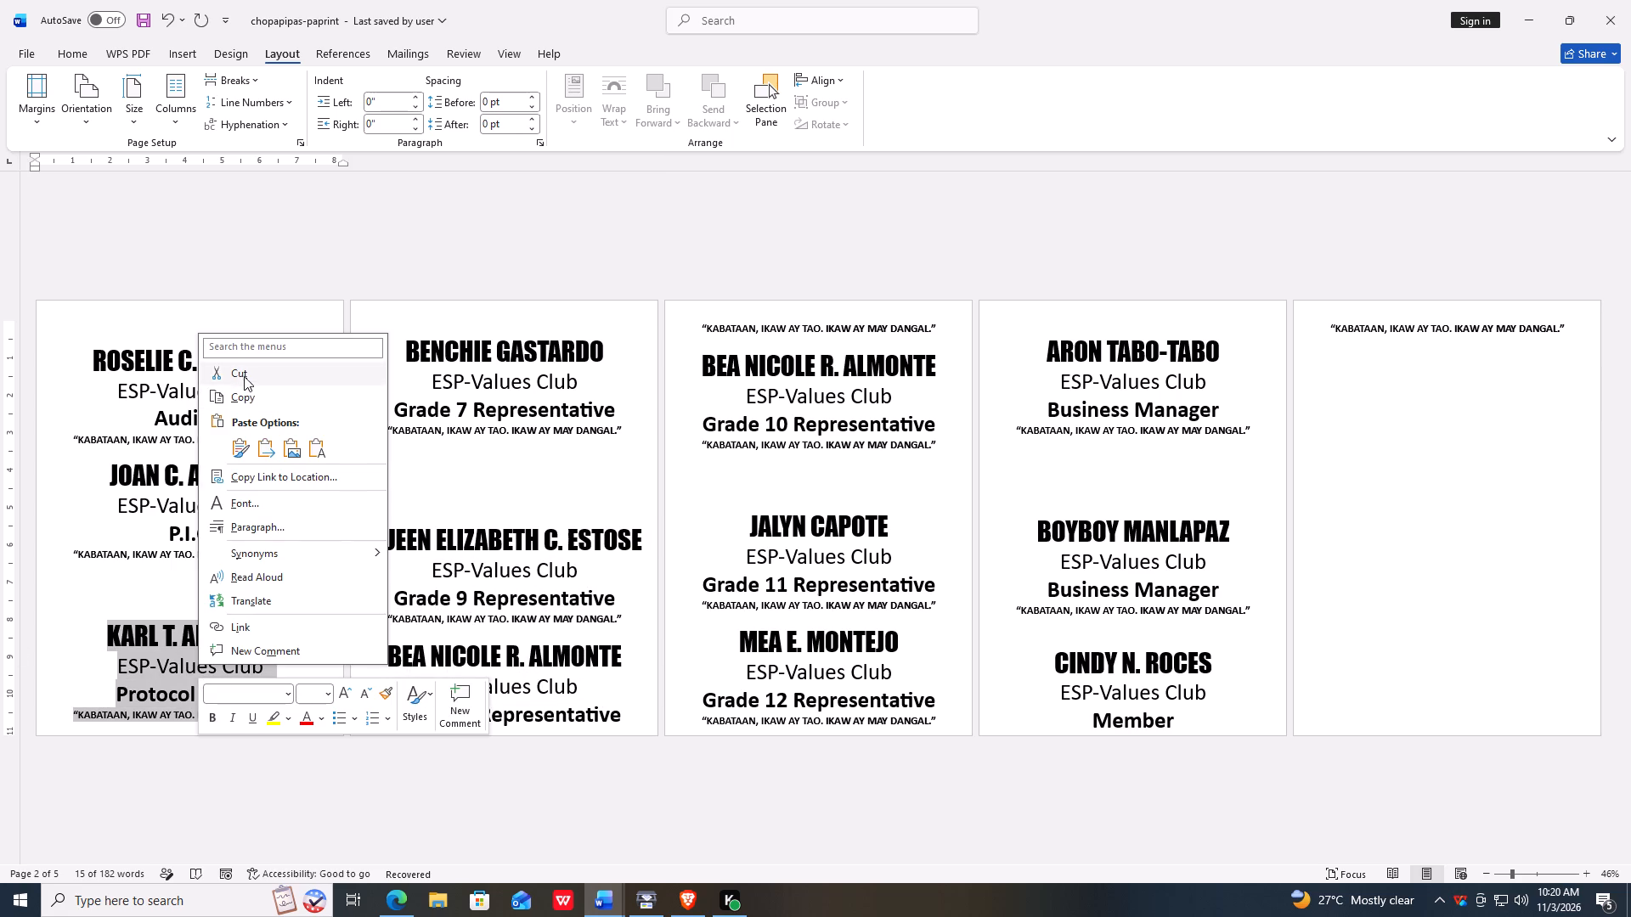
{"action": "left_click", "coordinate": [245, 374]}
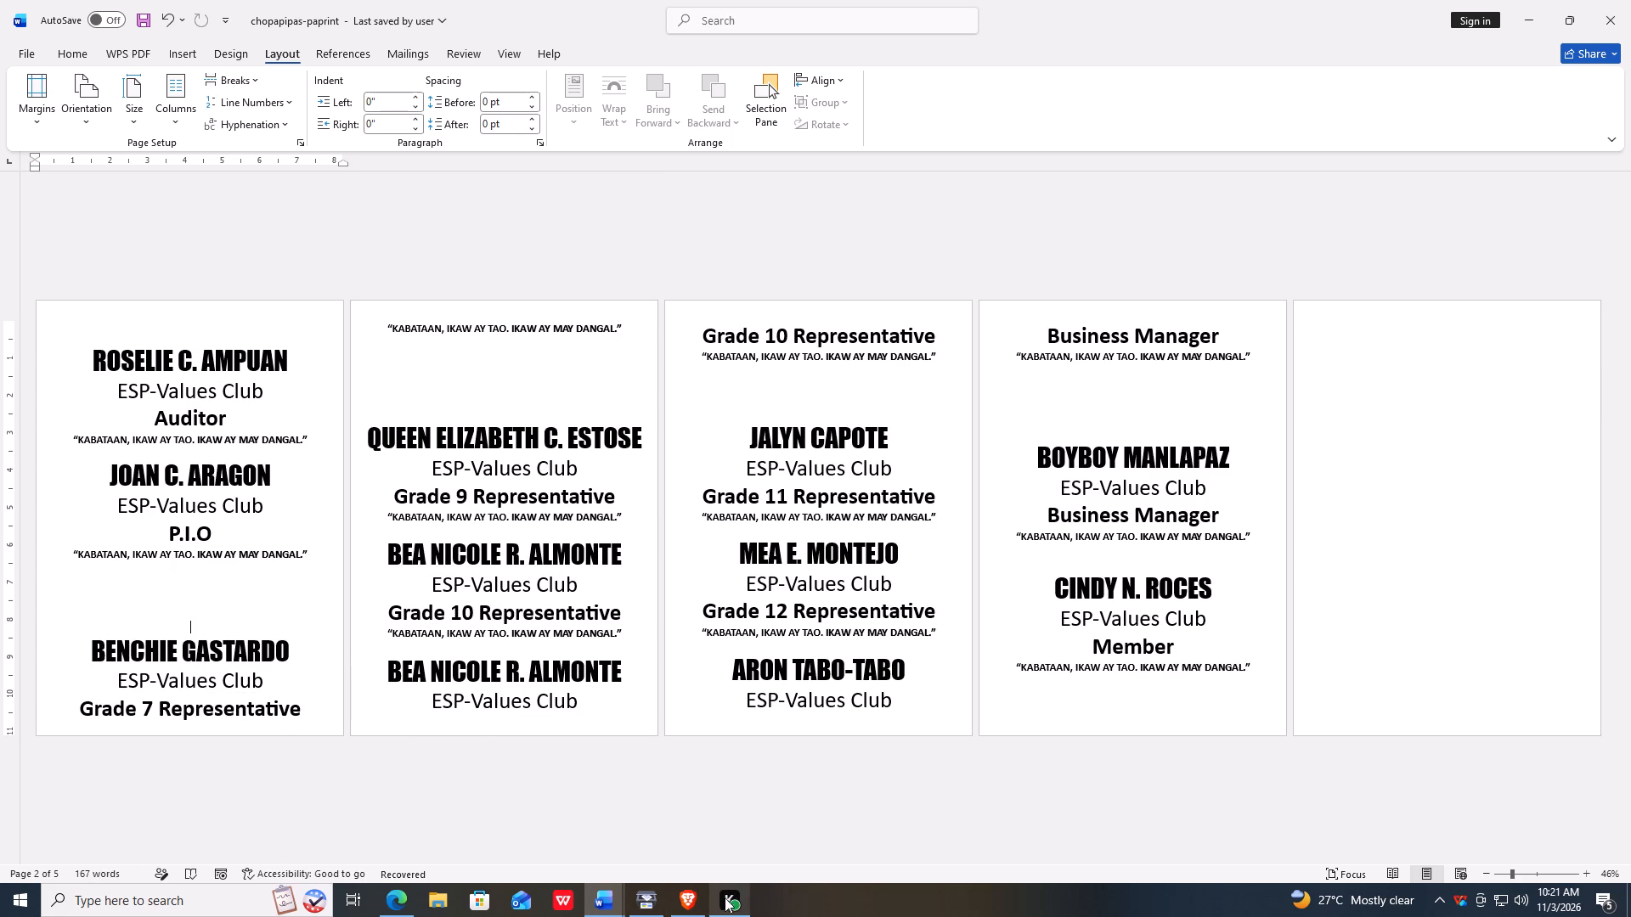
{"action": "key", "text": "alt+Tab"}
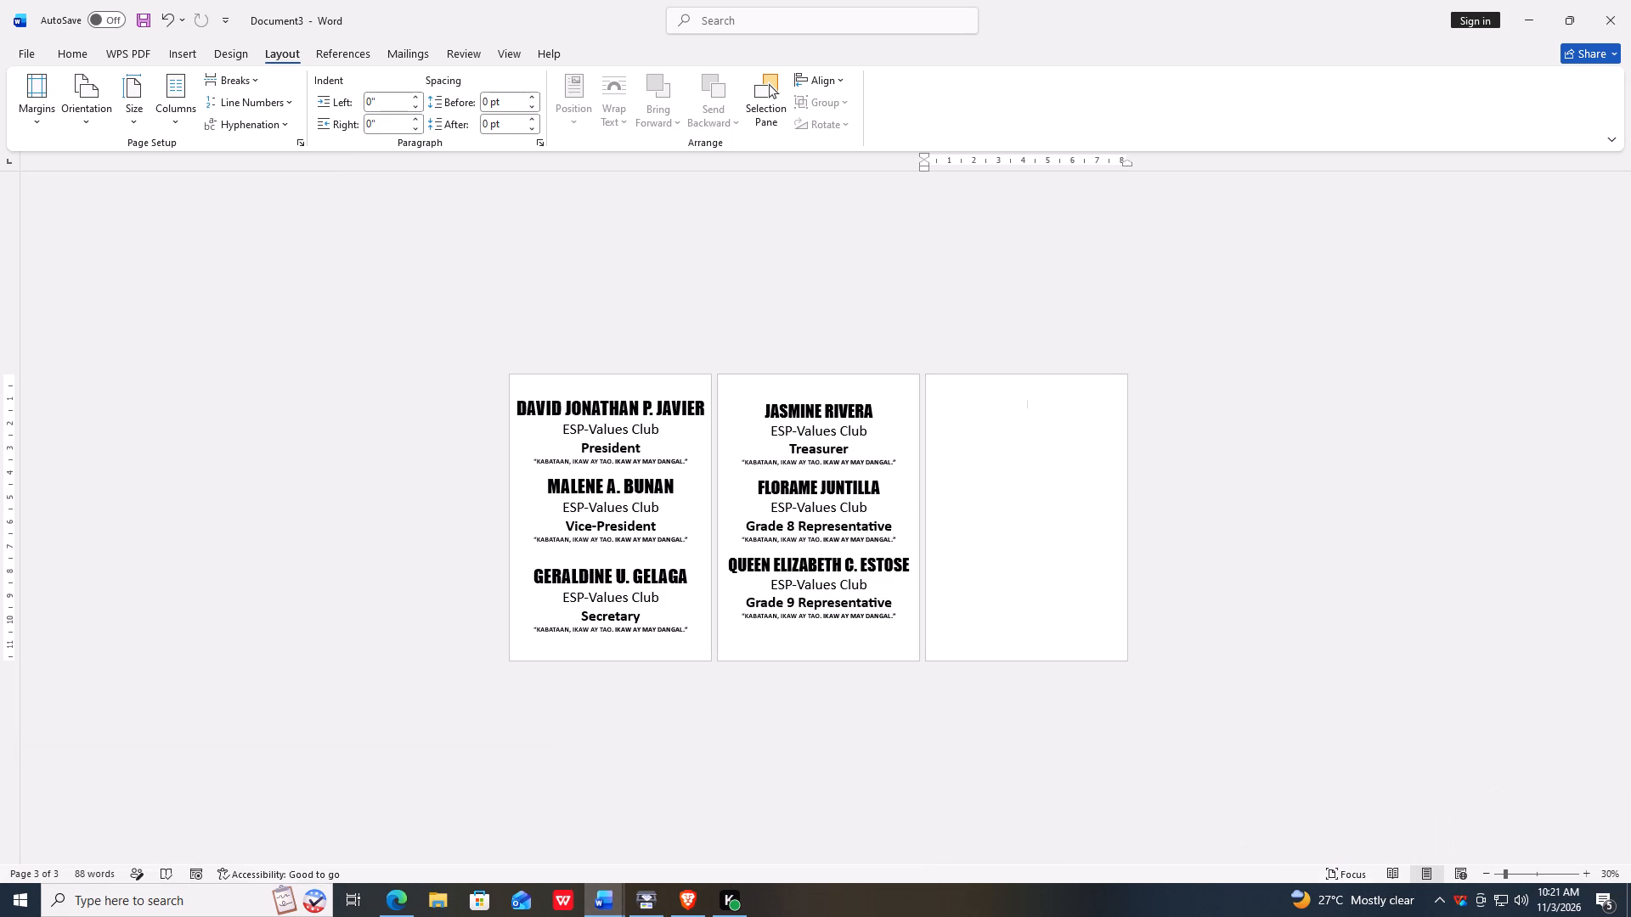
{"action": "key", "text": "ctrl+v"}
{"action": "key", "text": "Return"}
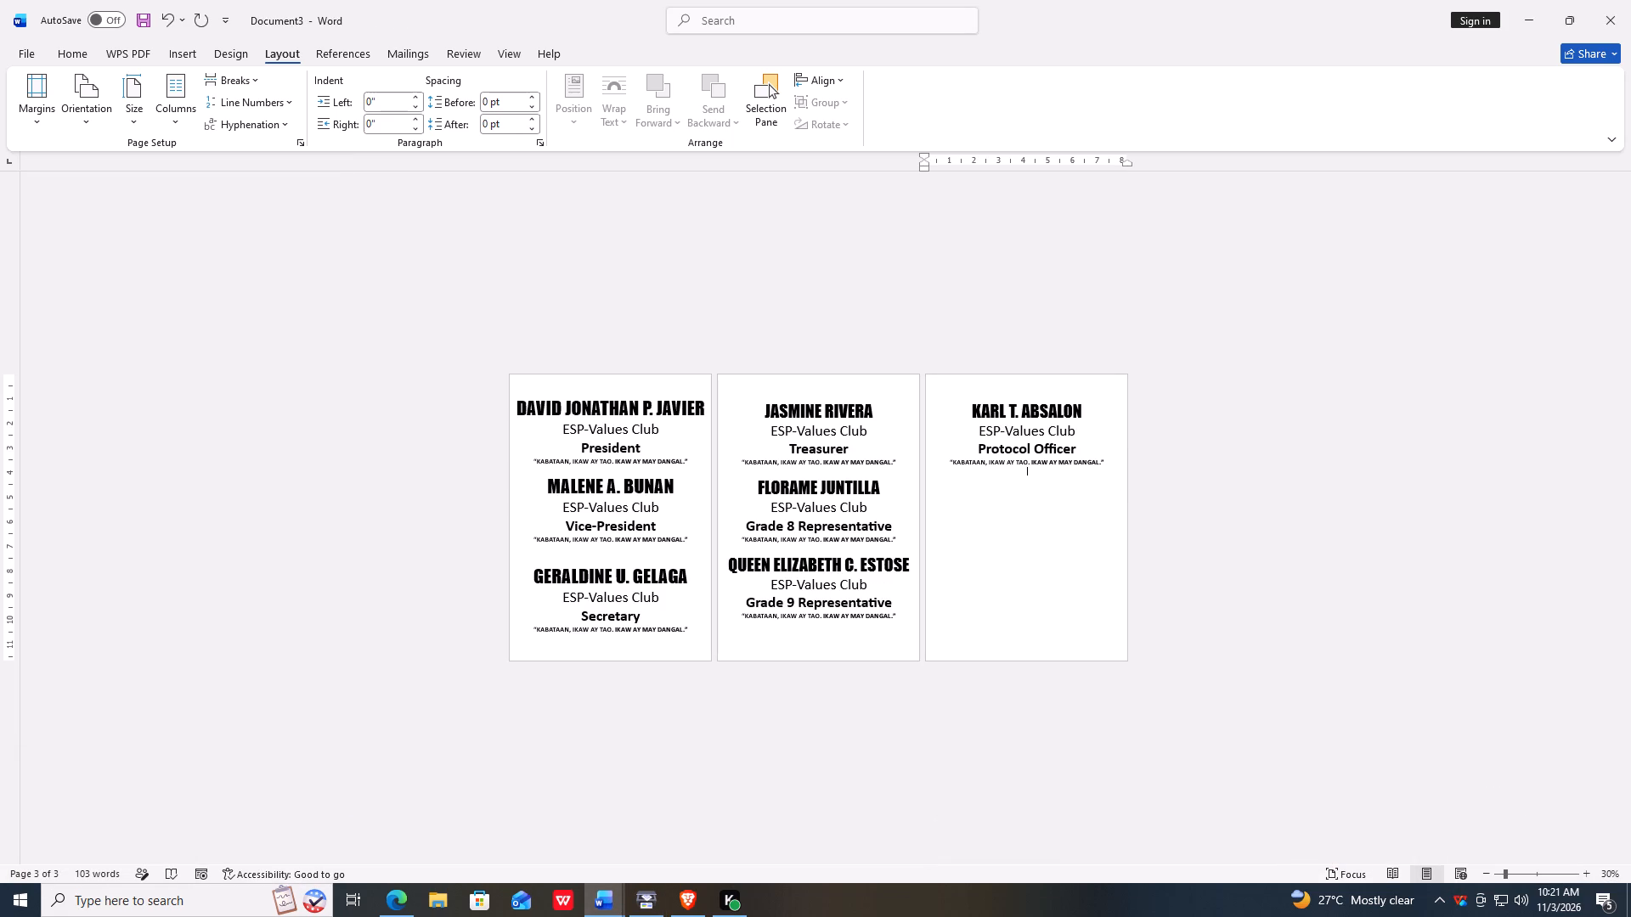
{"action": "key", "text": "Return"}
{"action": "key", "text": "BackSpace"}
Cut the Auditor entry from chopapipas-paprint and paste it below the Protocol Officer entry in the new document.
{"action": "left_click", "coordinate": [686, 897]}
{"action": "left_click", "coordinate": [696, 903]}
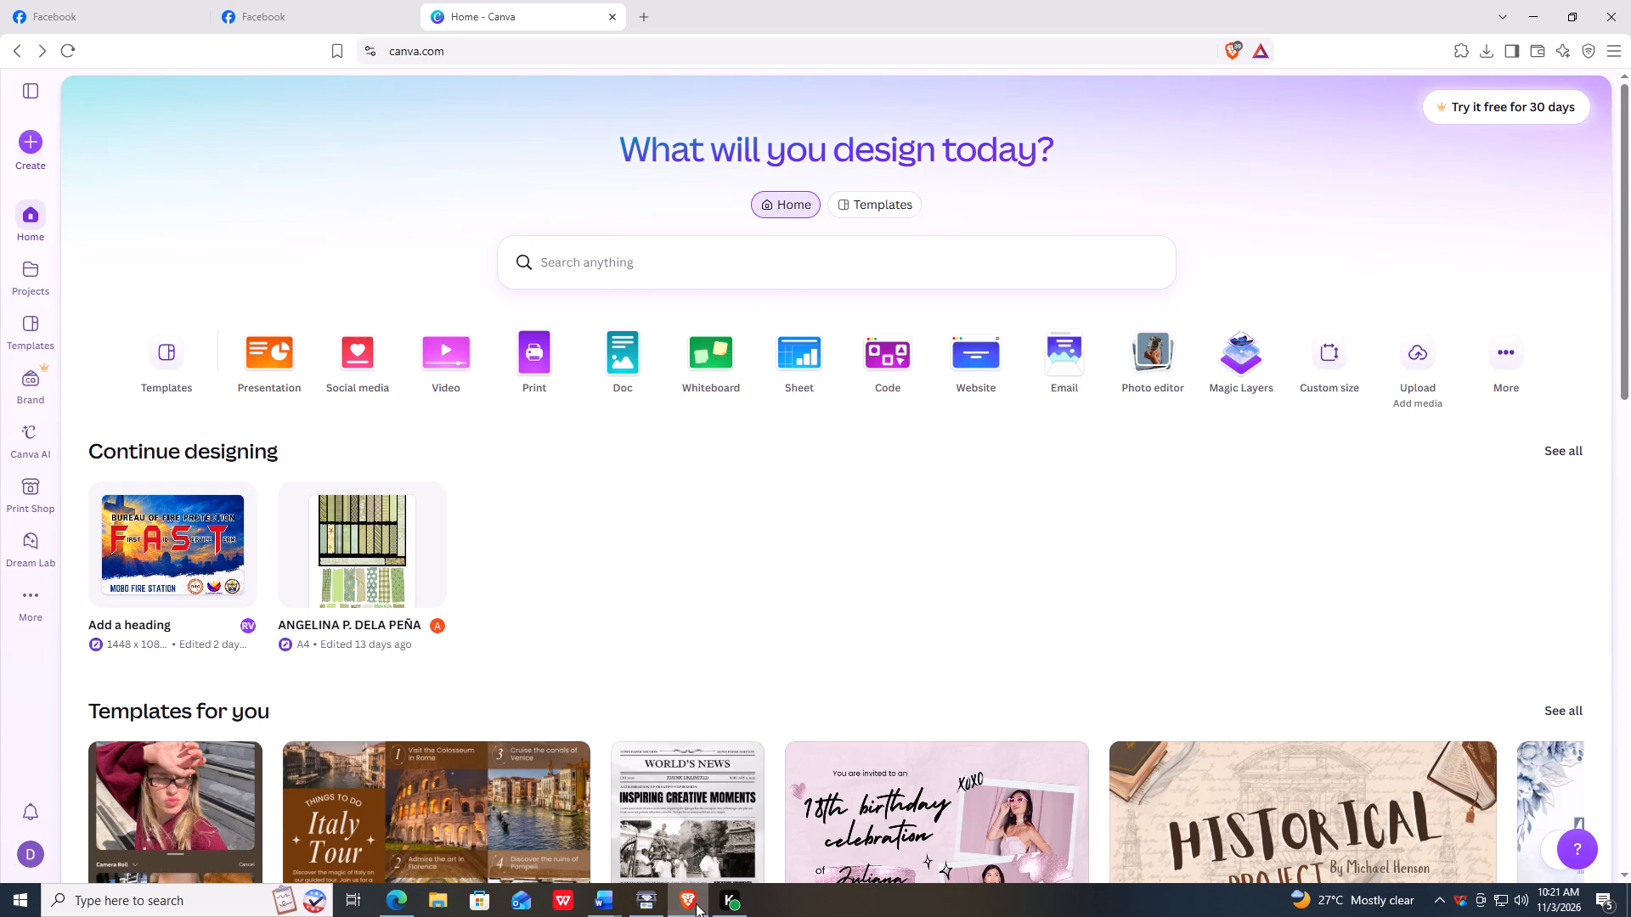
{"action": "left_click", "coordinate": [607, 903]}
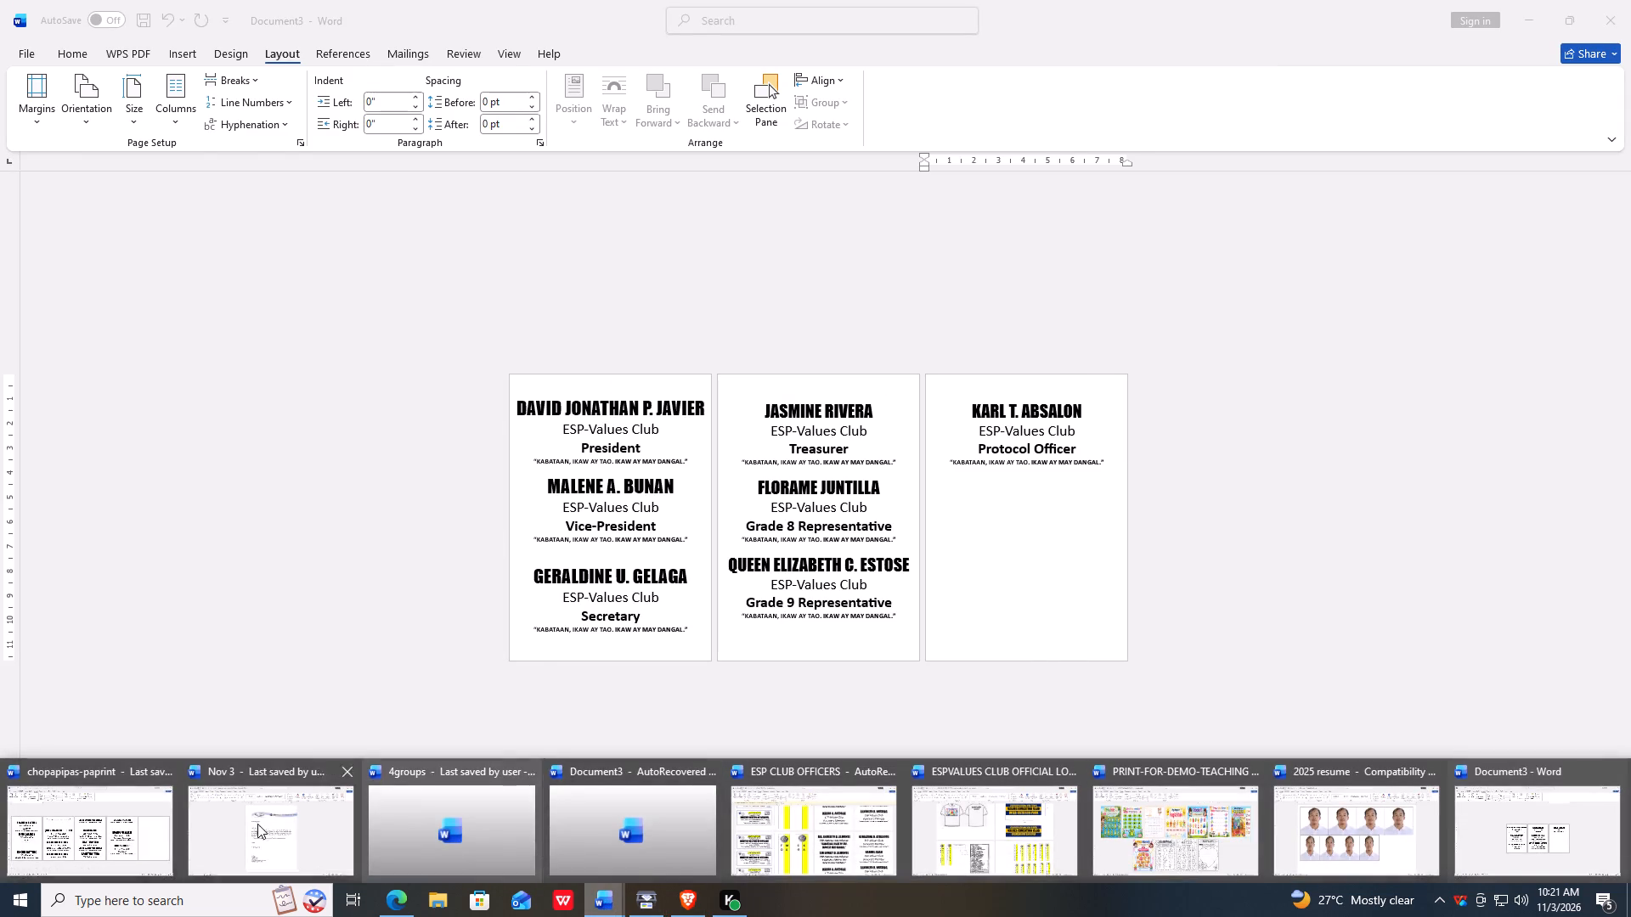
{"action": "left_click", "coordinate": [119, 829]}
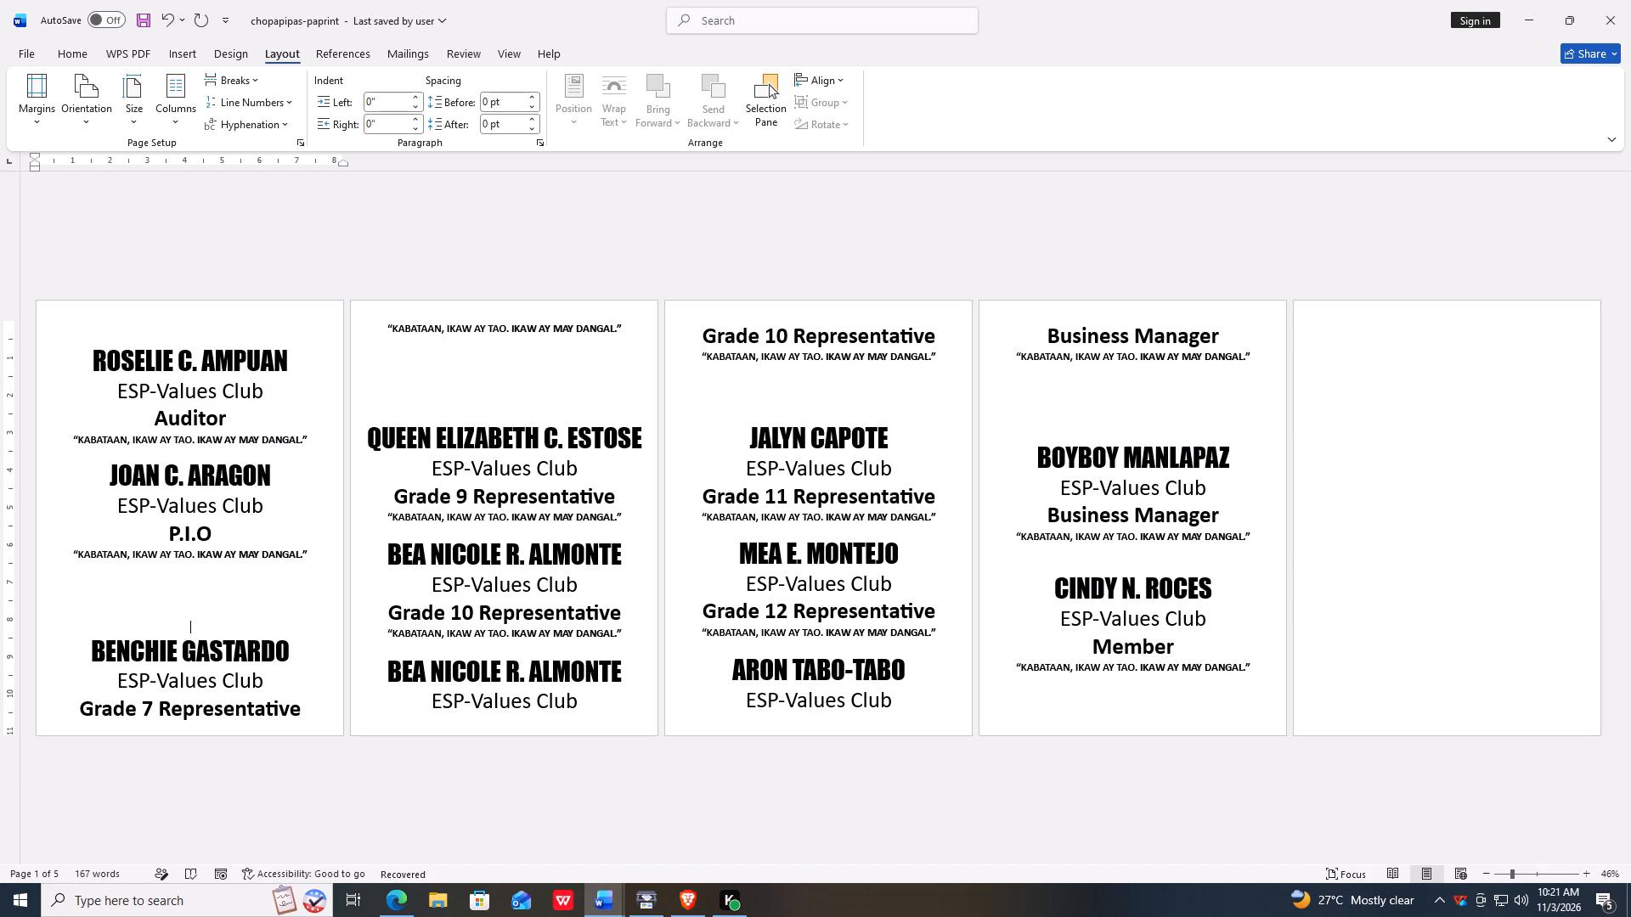
{"action": "left_click_drag", "start_coordinate": [89, 355], "coordinate": [302, 442]}
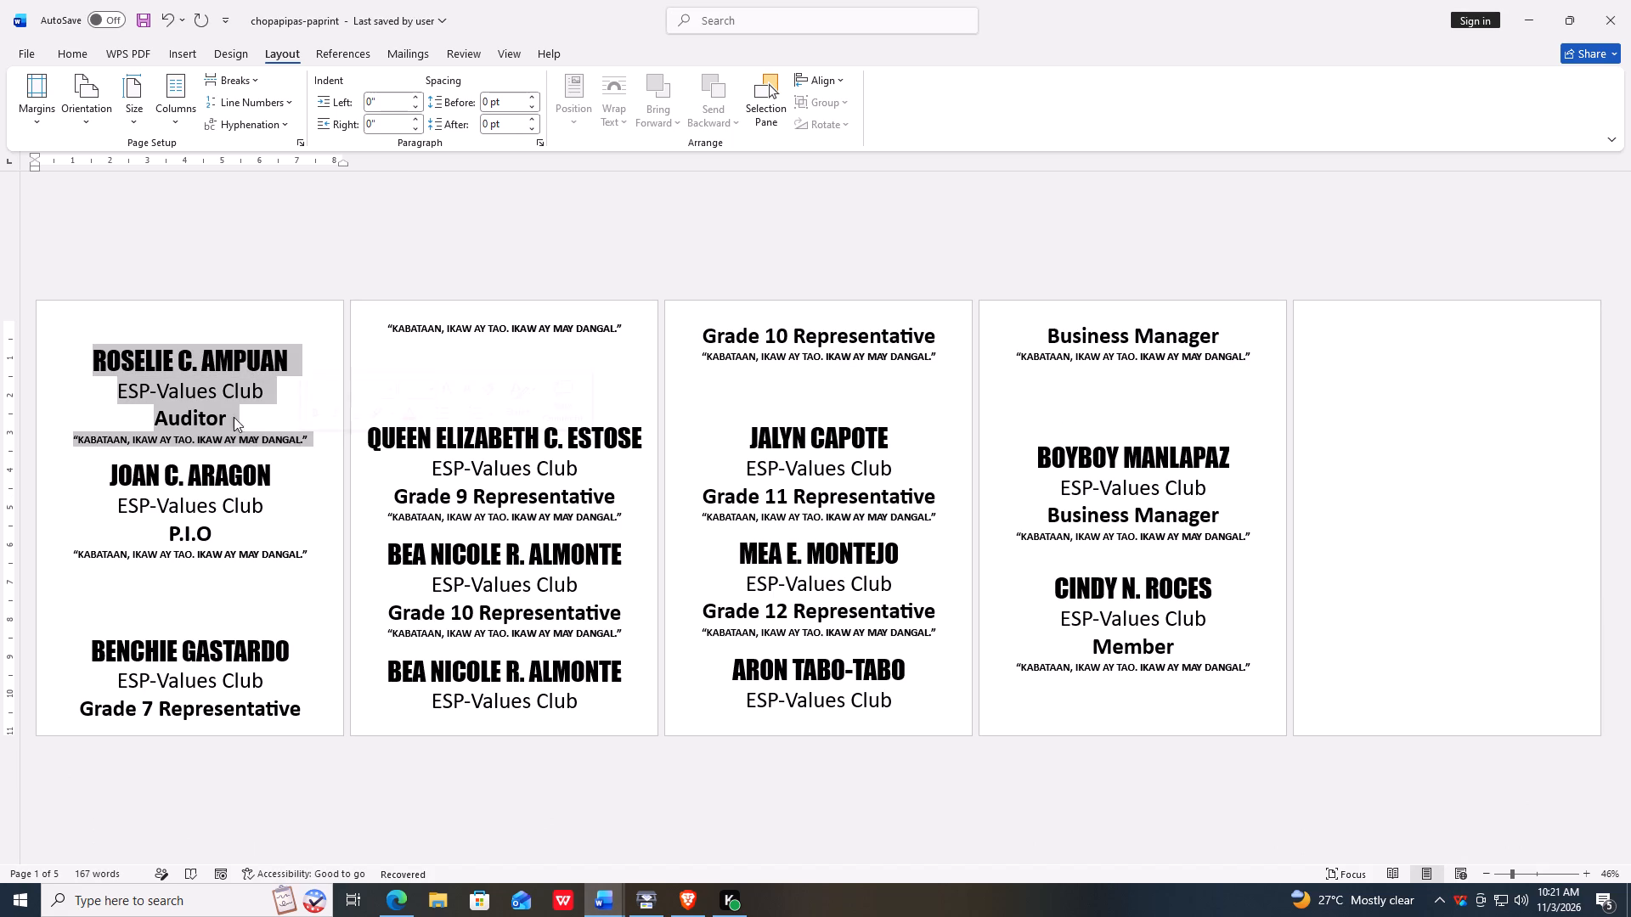
{"action": "right_click", "coordinate": [231, 415]}
{"action": "left_click", "coordinate": [274, 455]}
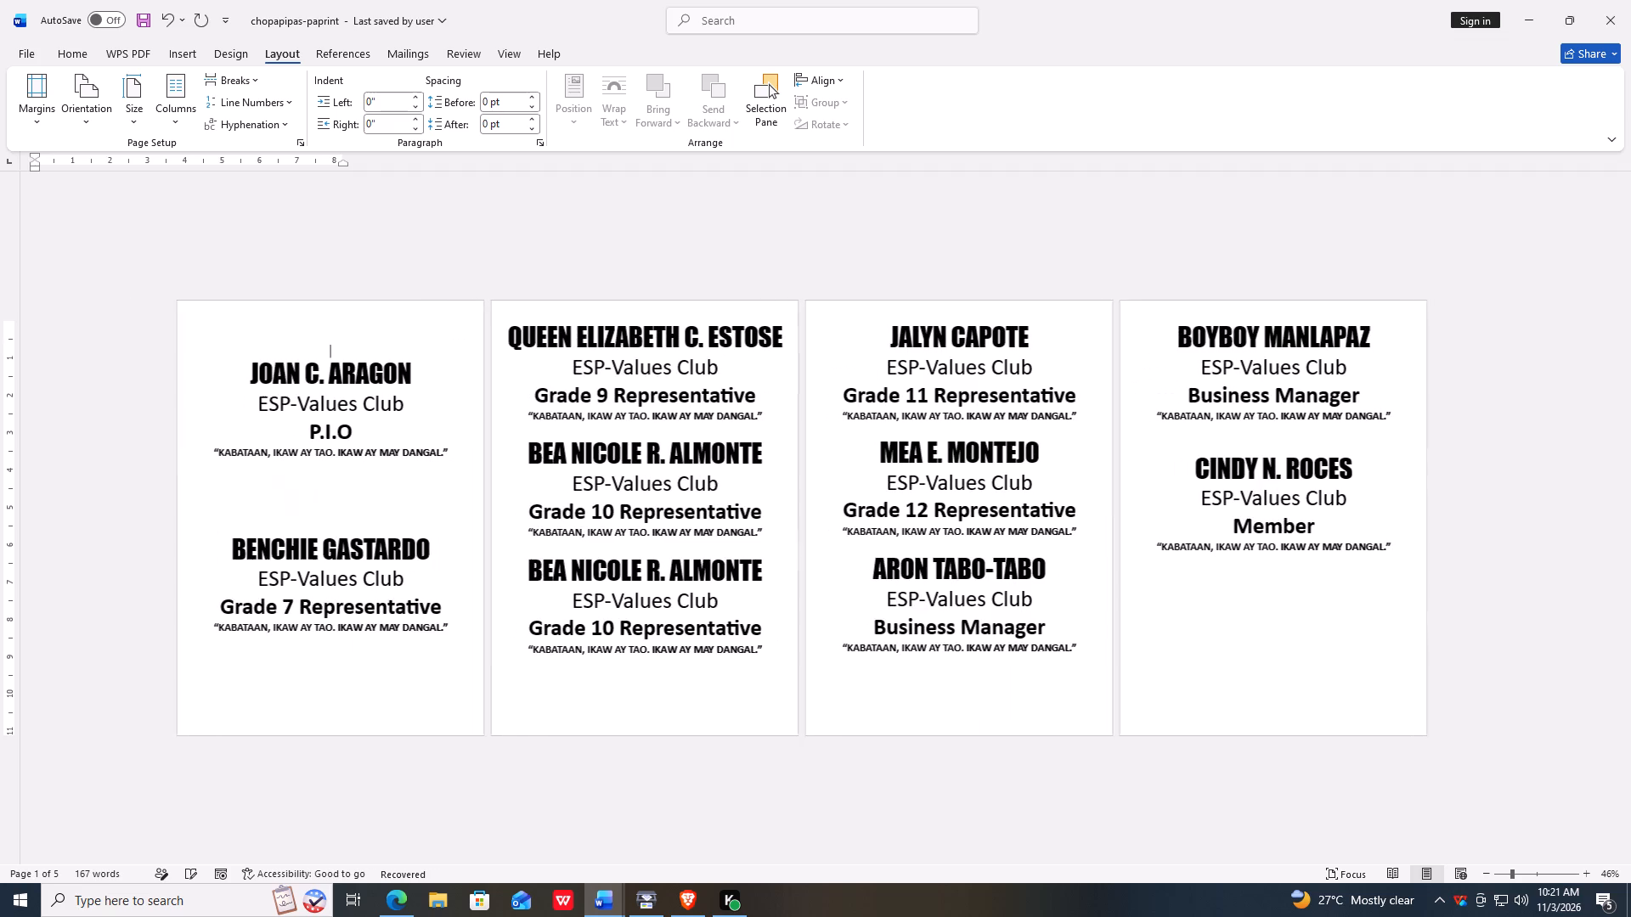
{"action": "key", "text": "alt+Tab"}
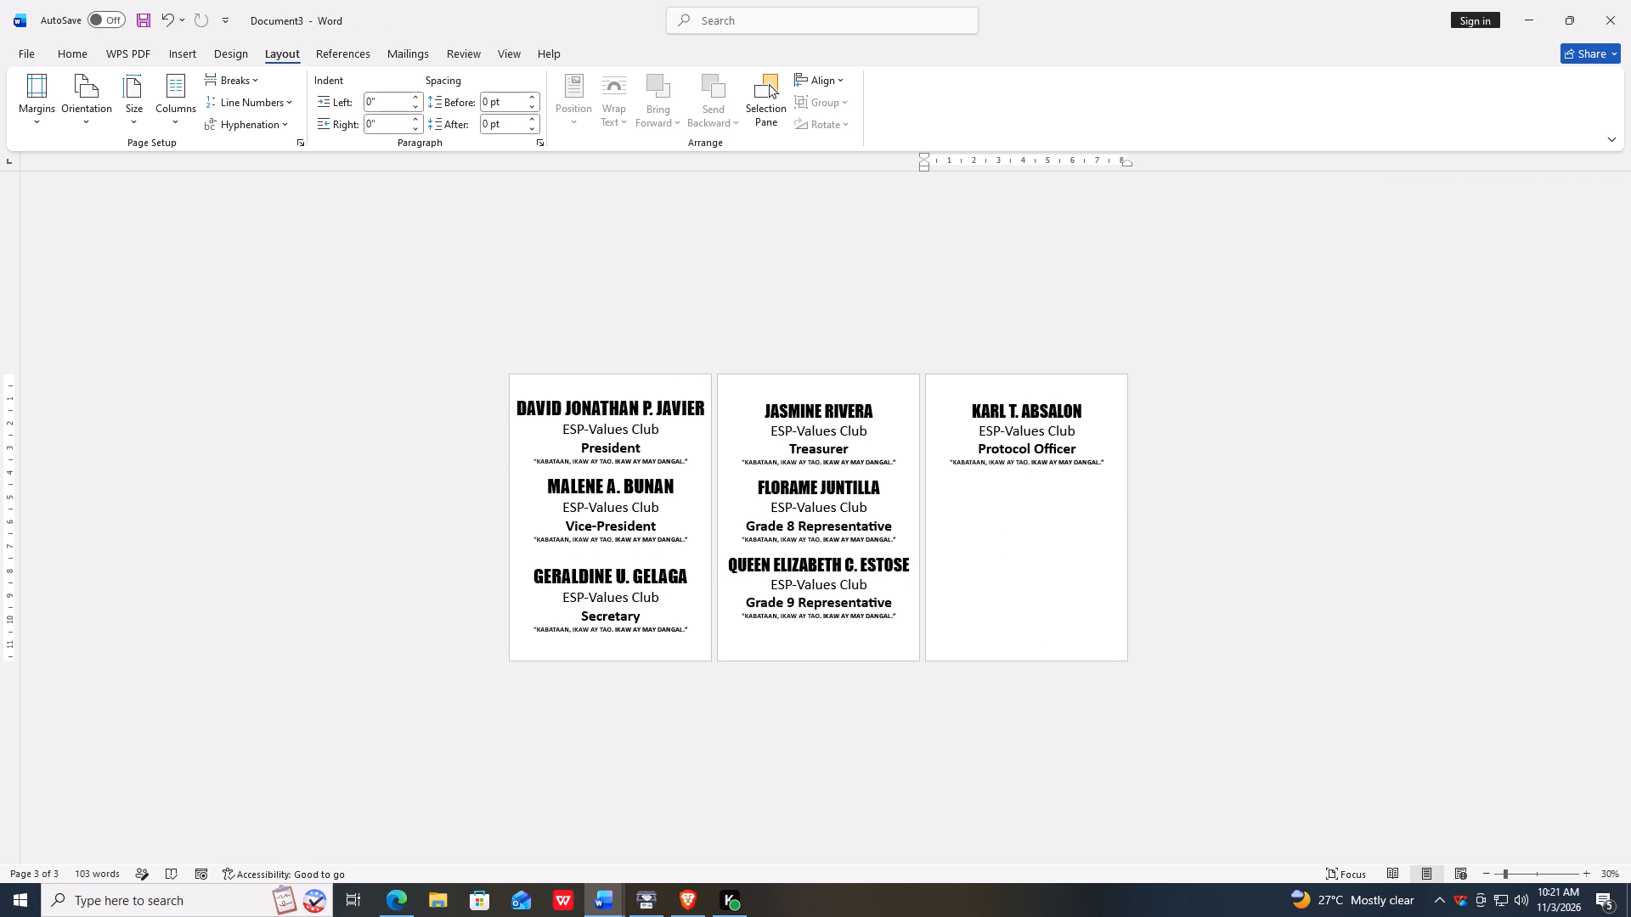
{"action": "key", "text": "ctrl+v"}
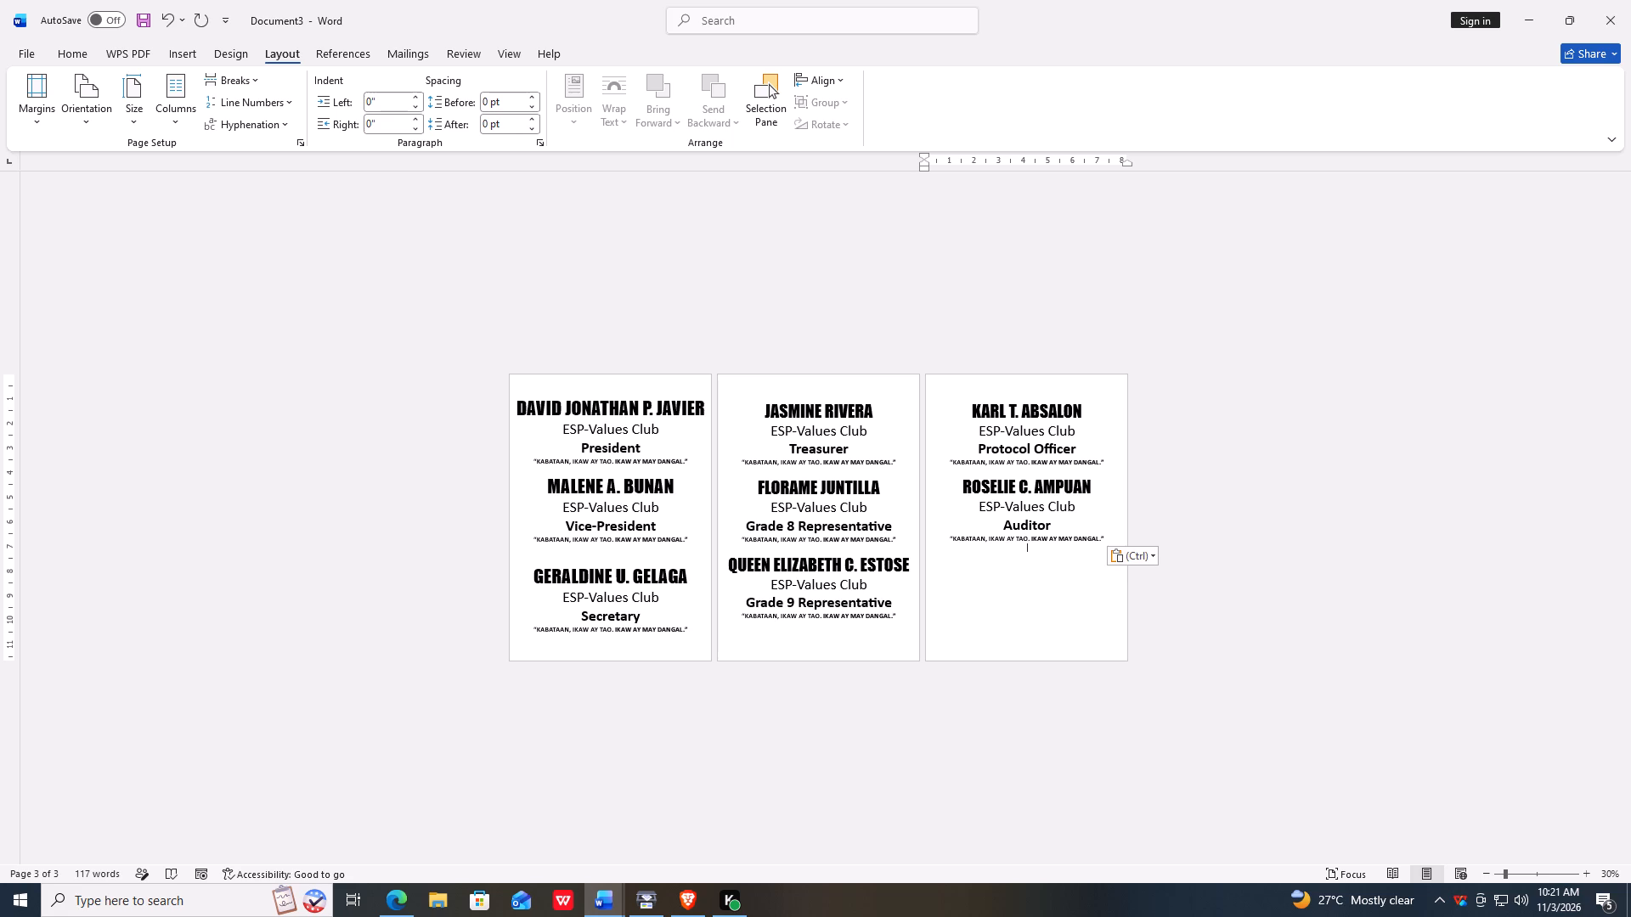
Switch back to chopapipas-paprint and place the cursor below the Member entry on the last page.
{"action": "key", "text": "alt+Tab"}
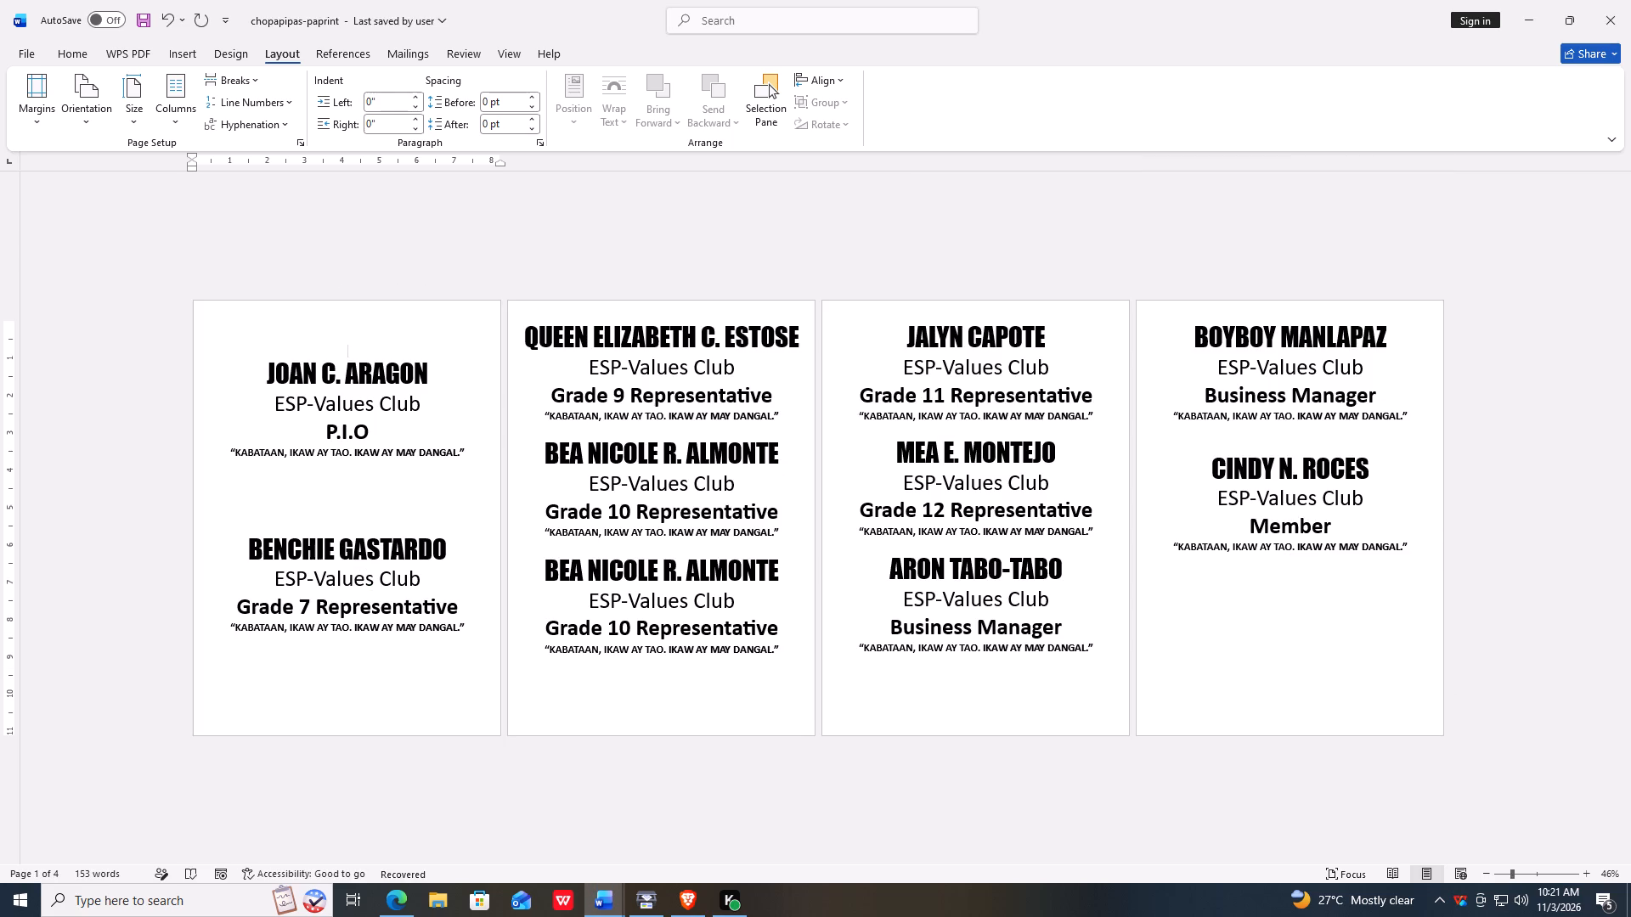
{"action": "key", "text": "alt+Tab"}
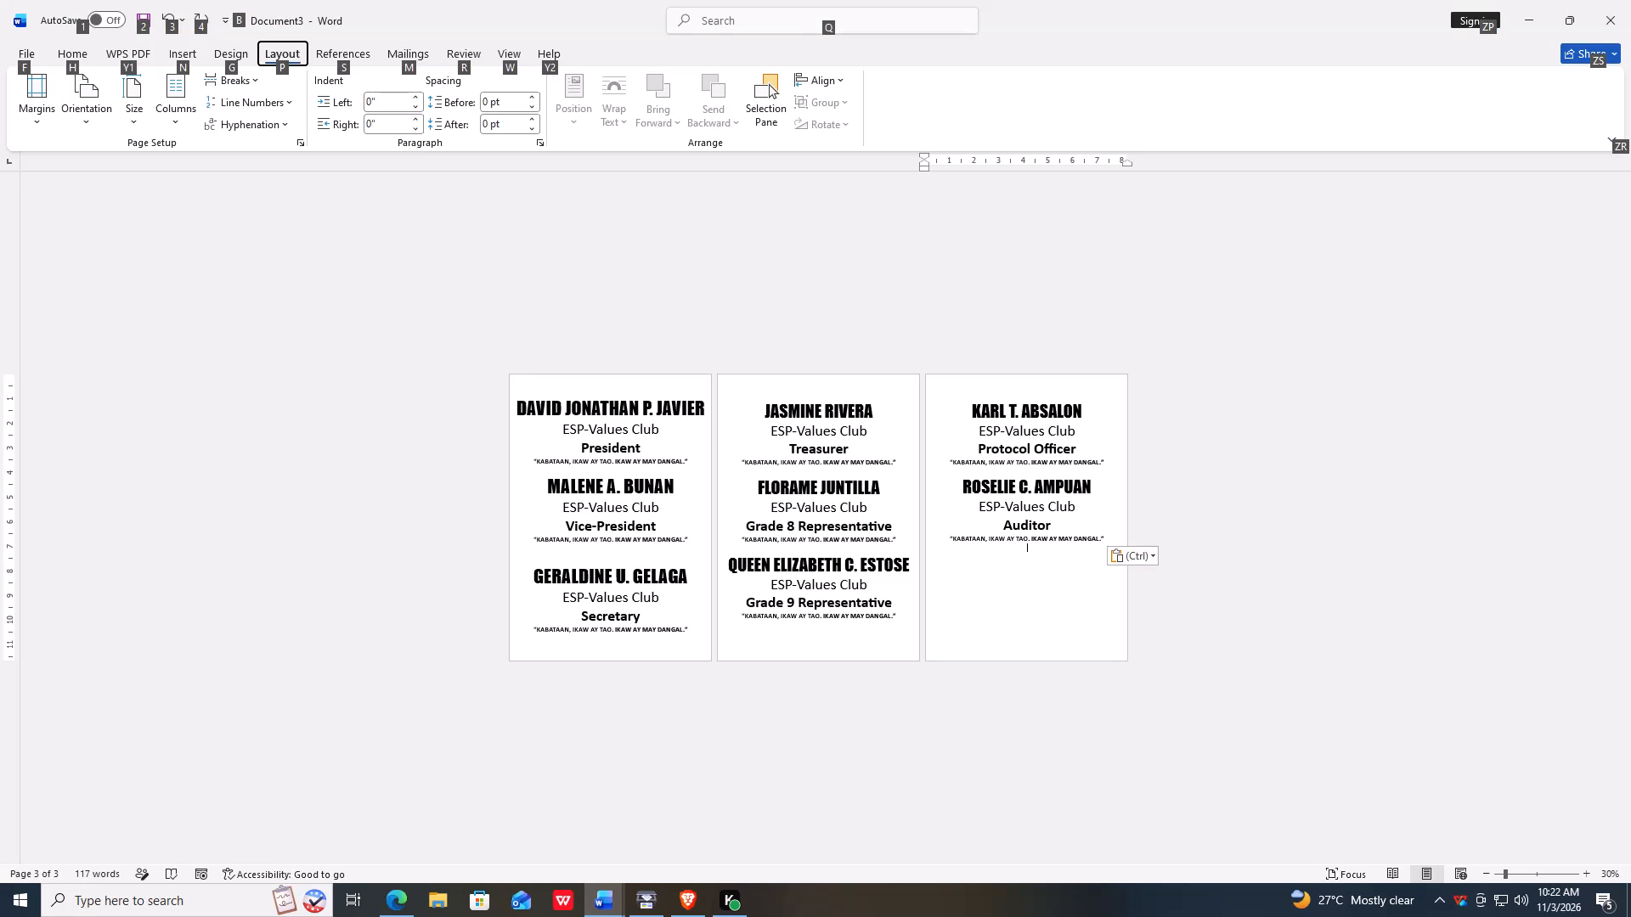
{"action": "left_click", "coordinate": [602, 903]}
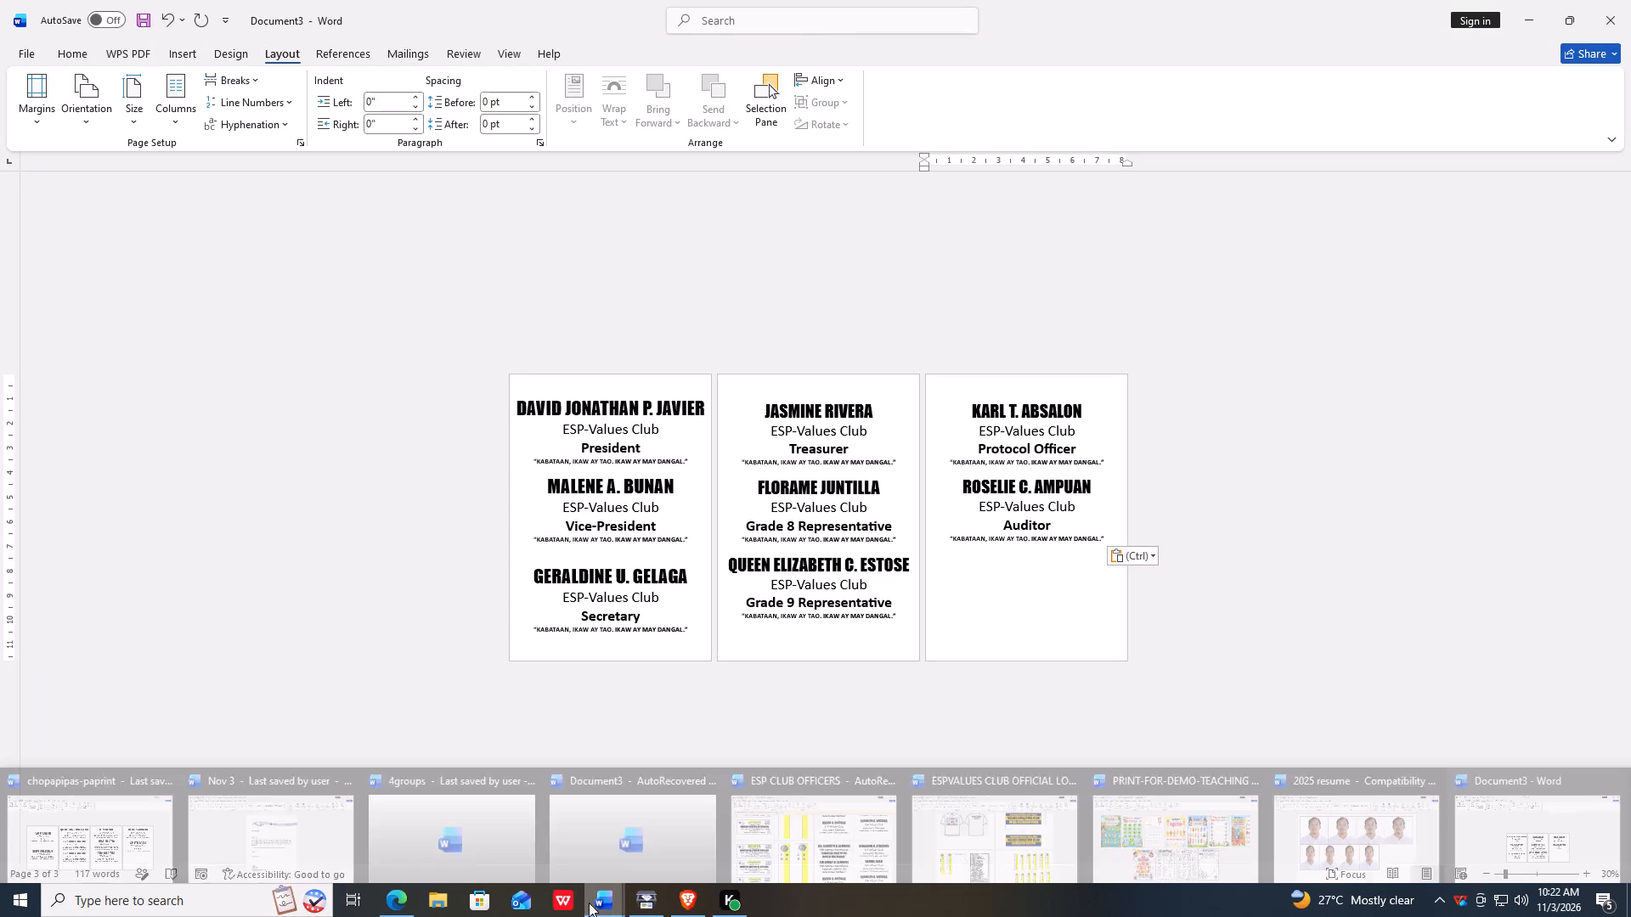
{"action": "left_click", "coordinate": [143, 836]}
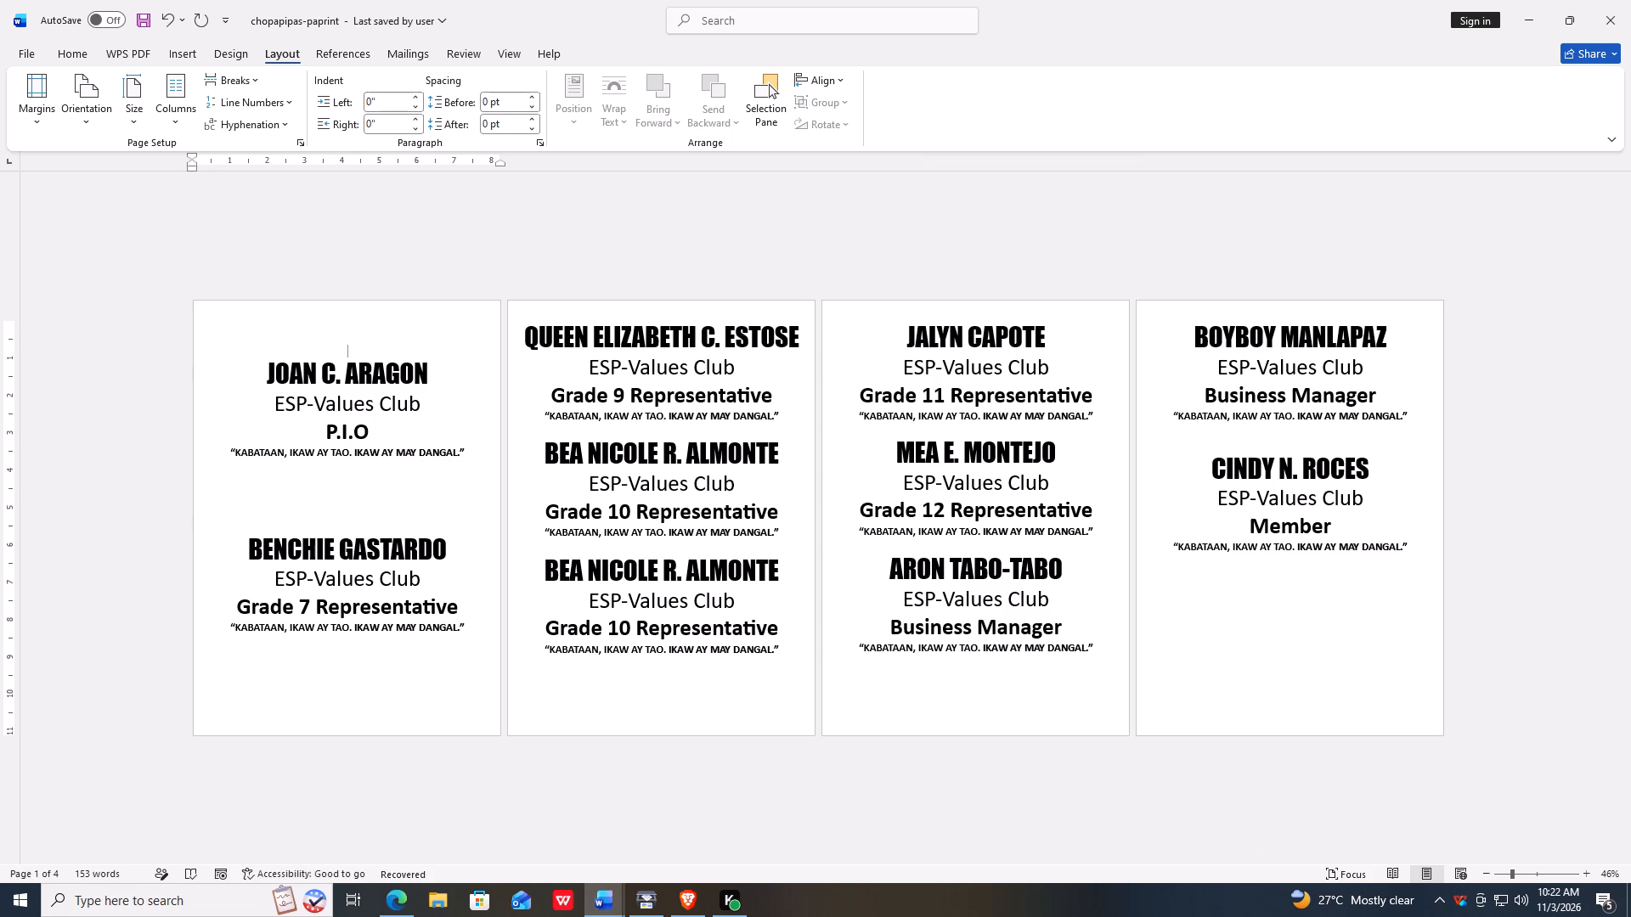
{"action": "left_click", "coordinate": [1229, 638]}
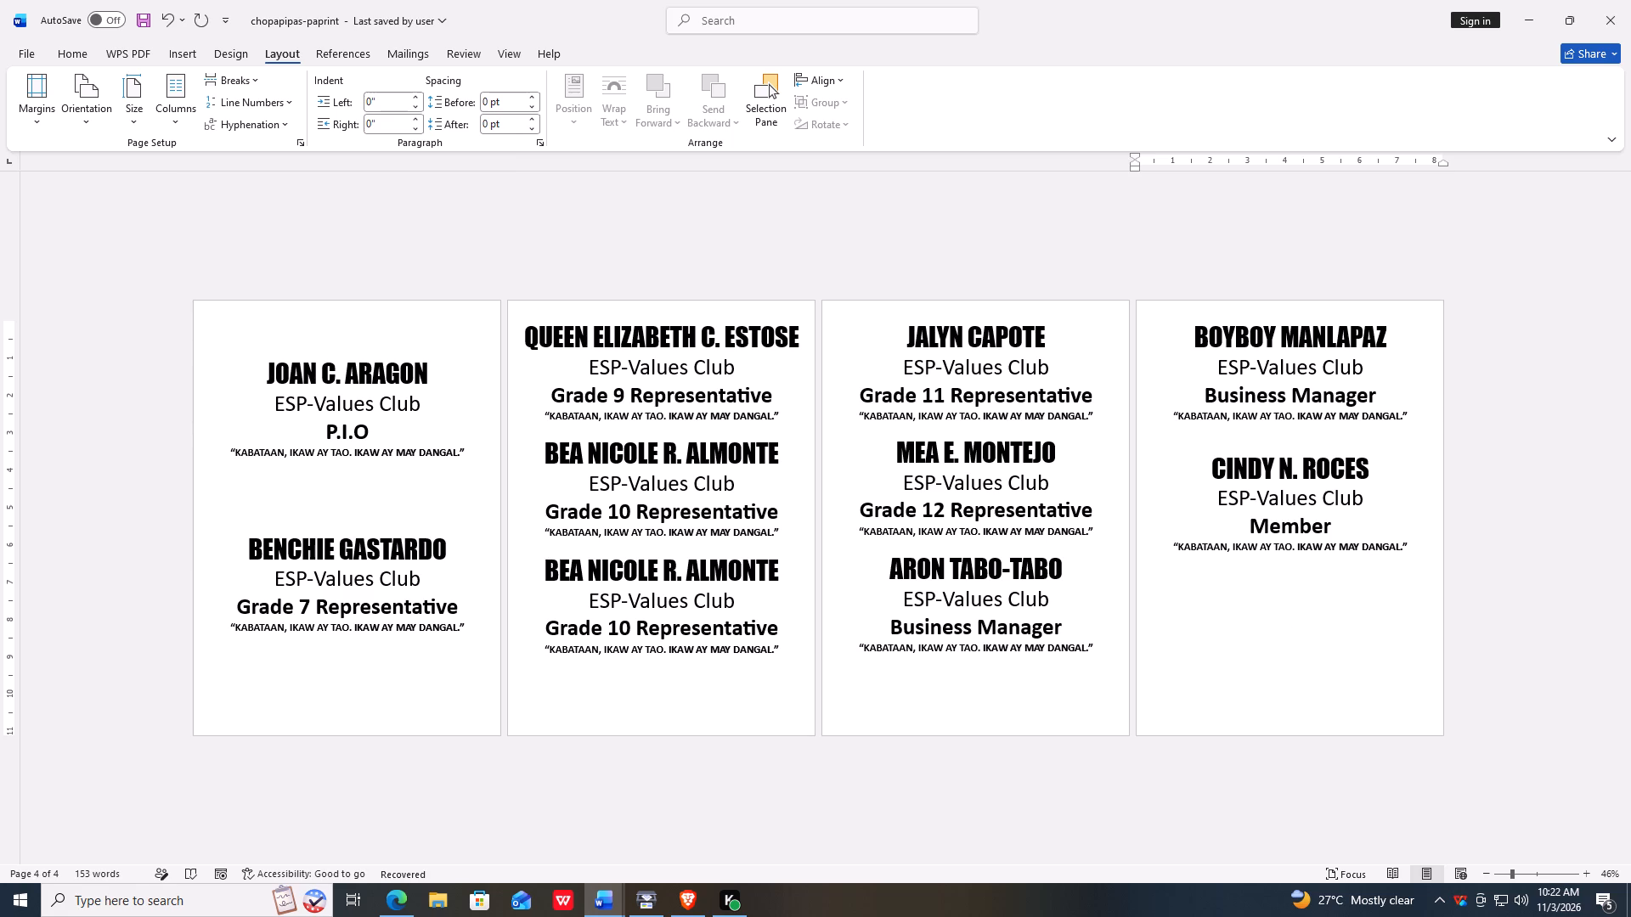
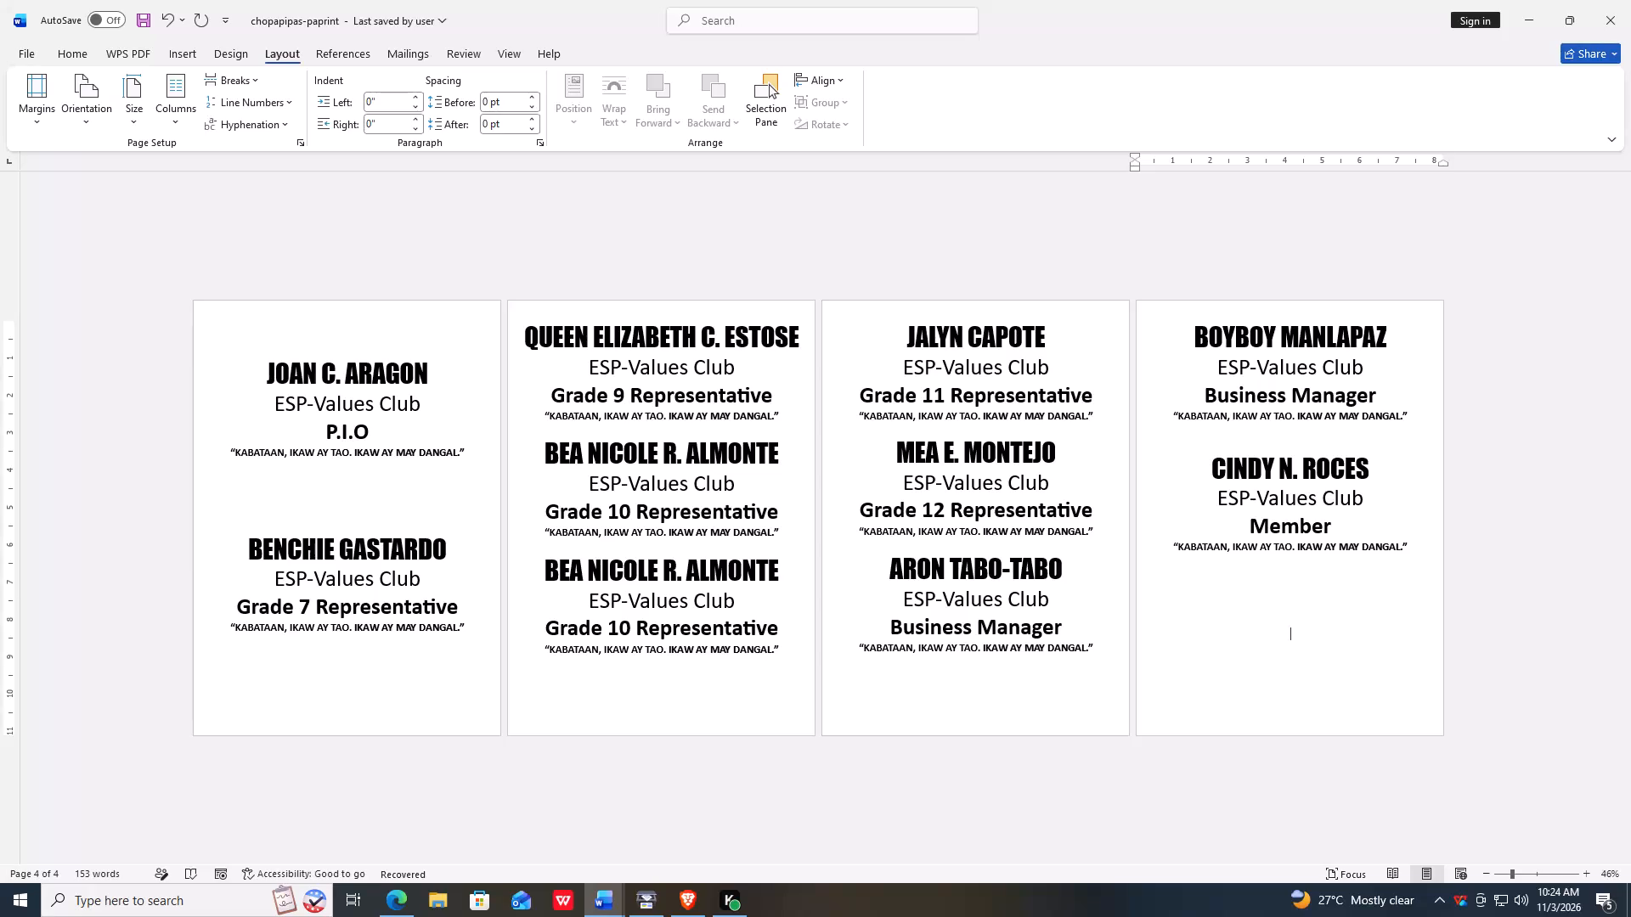
Cut the second of the two Grade 10 Representative entries on the second page of chopapipas-paprint.
{"action": "left_click_drag", "start_coordinate": [547, 565], "coordinate": [713, 622]}
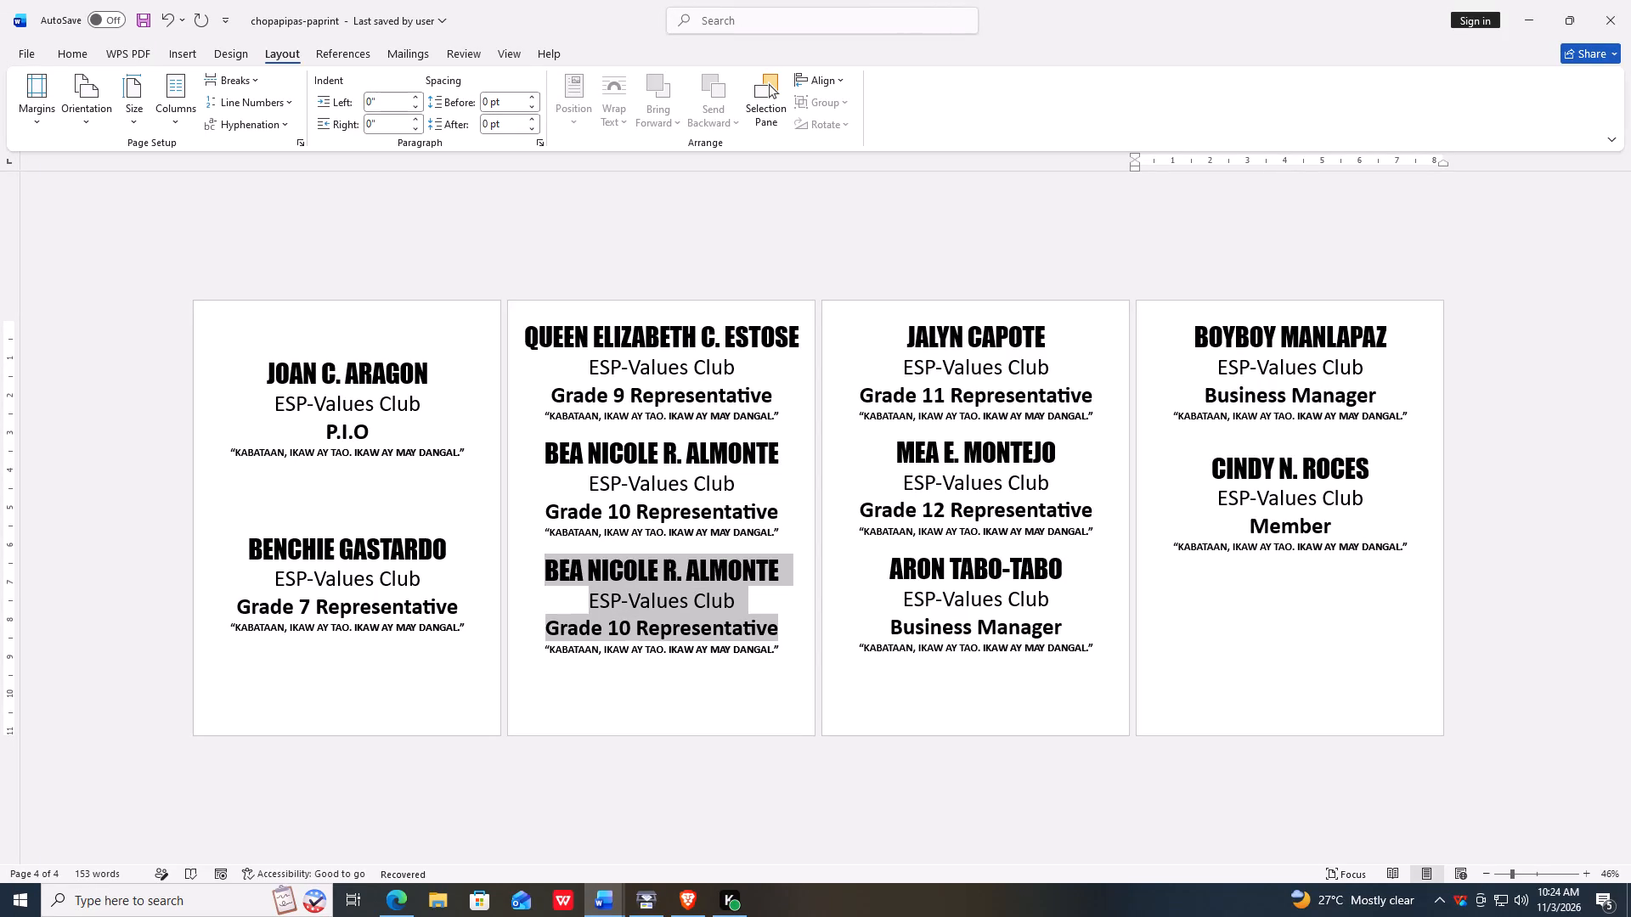
{"action": "left_click_drag", "start_coordinate": [713, 622], "coordinate": [781, 654]}
{"action": "right_click", "coordinate": [738, 632]}
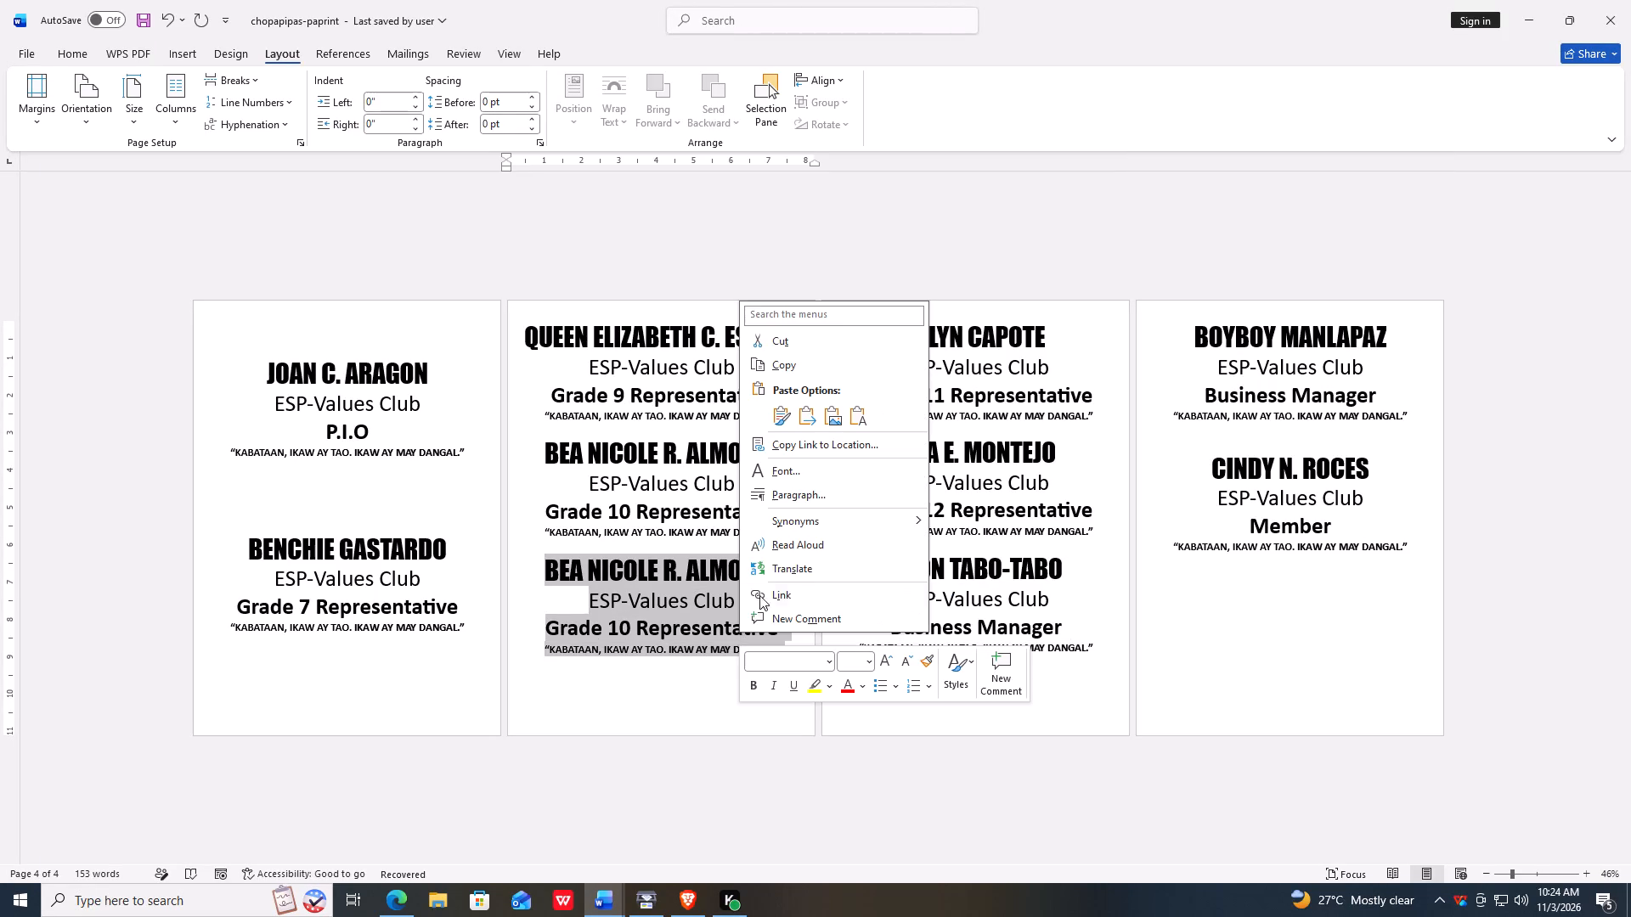
{"action": "left_click", "coordinate": [790, 340]}
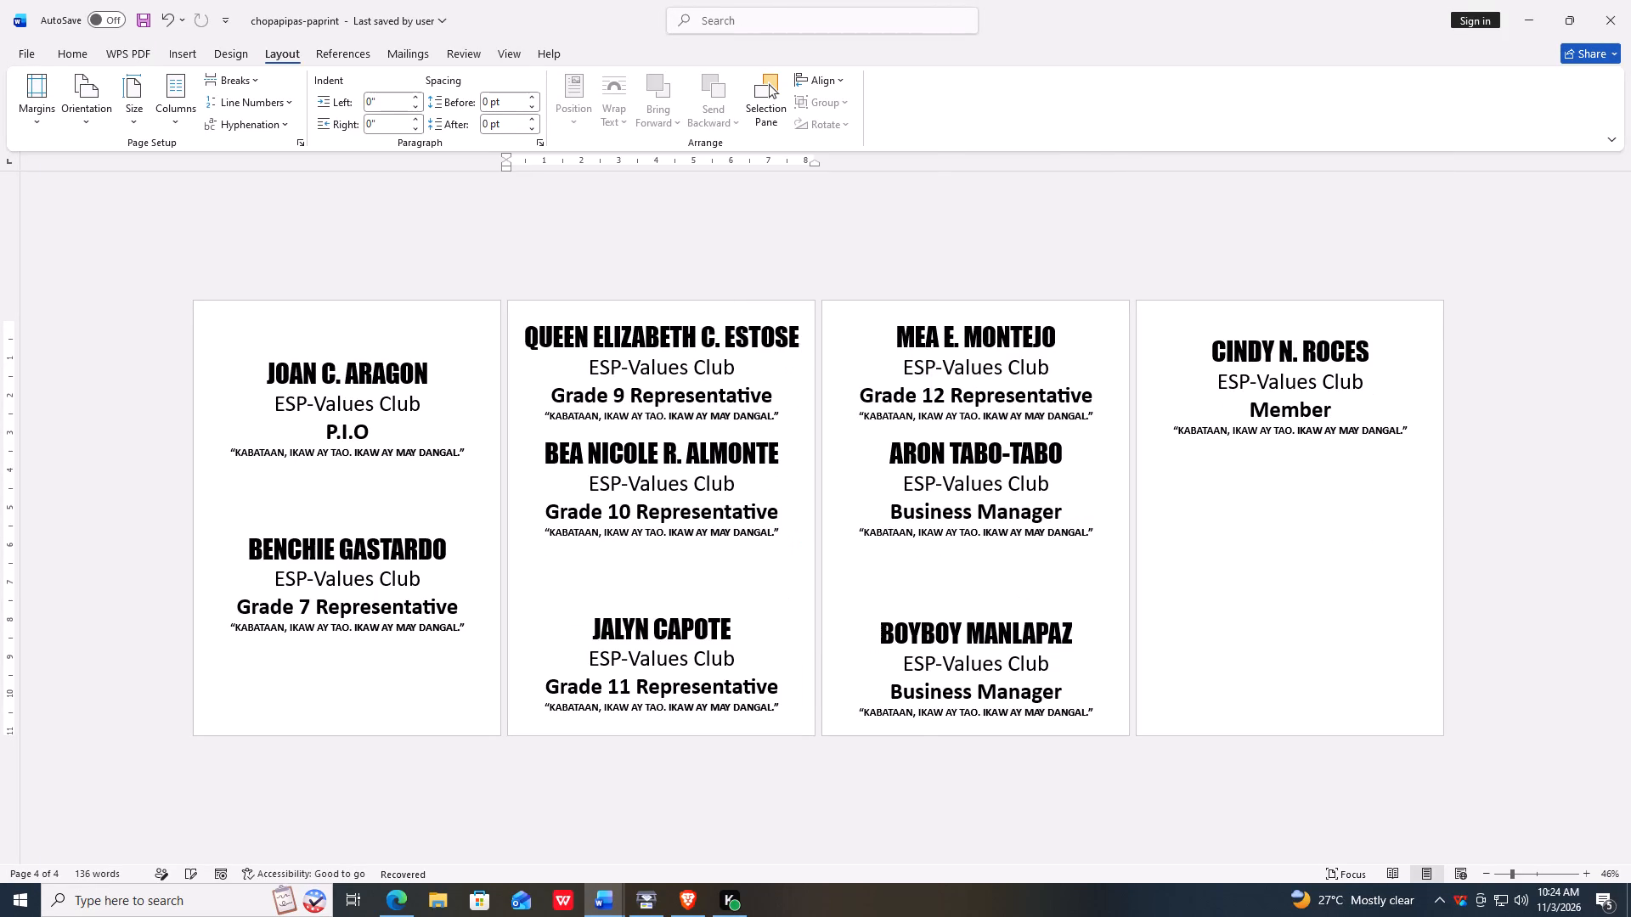
Paste the cut Grade 10 Representative entry below the Auditor entry on the new document's third page.
{"action": "key", "text": "alt+Tab"}
{"action": "left_click", "coordinate": [999, 590]}
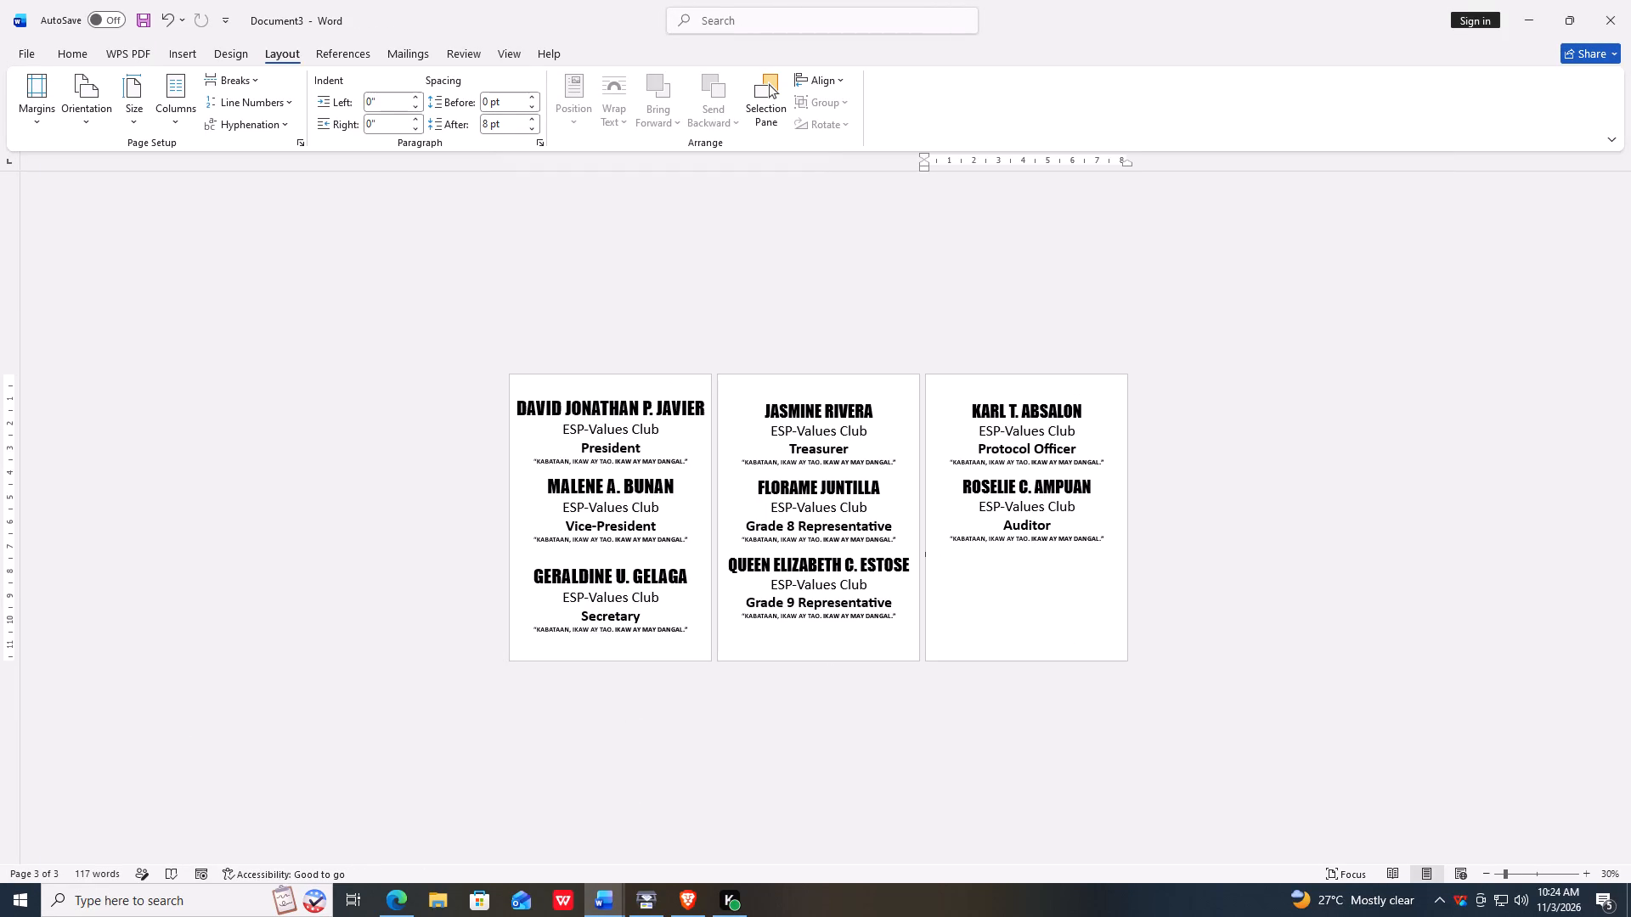
{"action": "key", "text": "ctrl+v"}
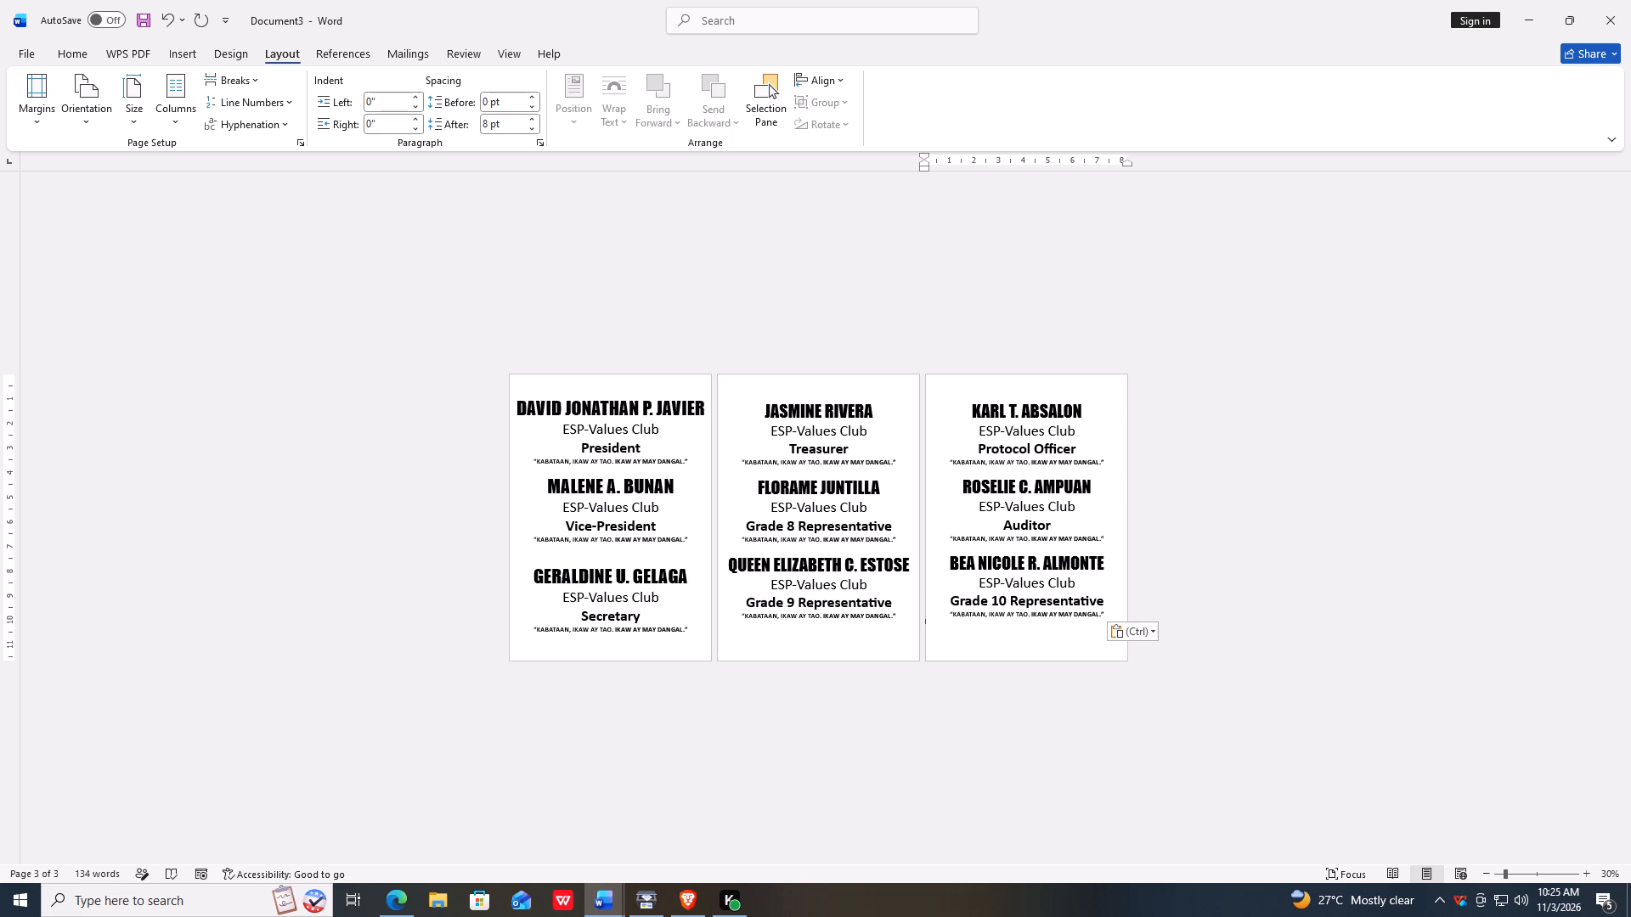
Add seven line breaks after the Grade 10 Representative entry to extend the new document onto a fourth page.
{"action": "left_click", "coordinate": [1104, 613]}
{"action": "key", "text": "Return"}
{"action": "key", "text": "Return"}
{"action": "key", "text": "Return"}
{"action": "key", "text": "Return"}
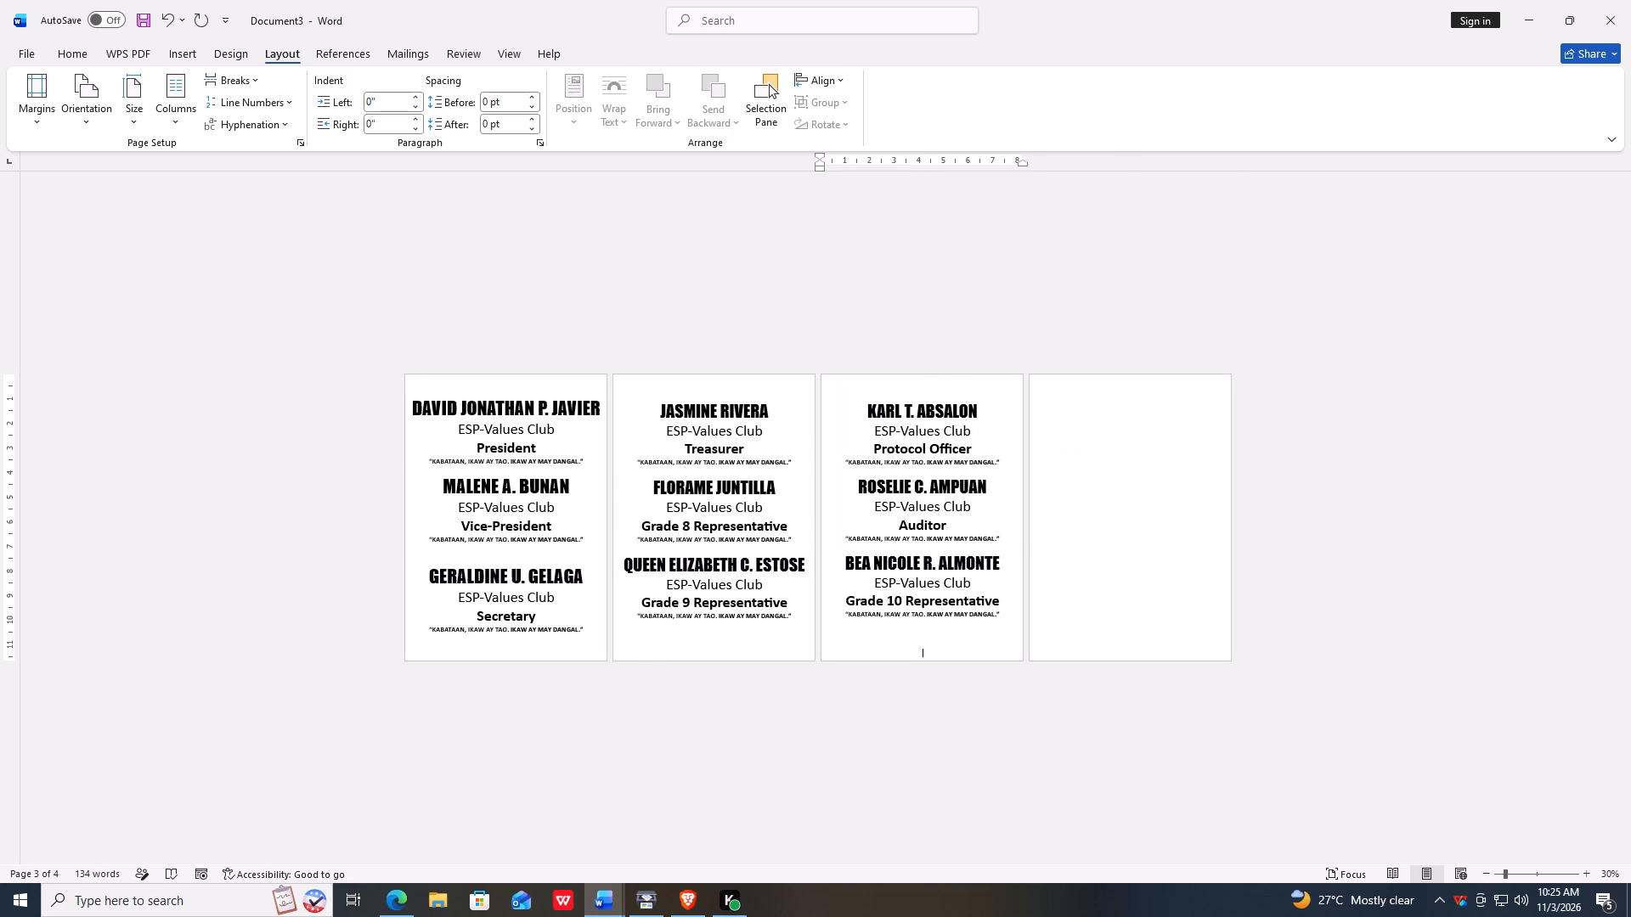
{"action": "key", "text": "Return"}
{"action": "key", "text": "Return"}
{"action": "key", "text": "Return"}
Switch to Facebook in Brave, close the officers-list photo, and close every chat except the one with the club's client.
{"action": "left_click", "coordinate": [700, 896]}
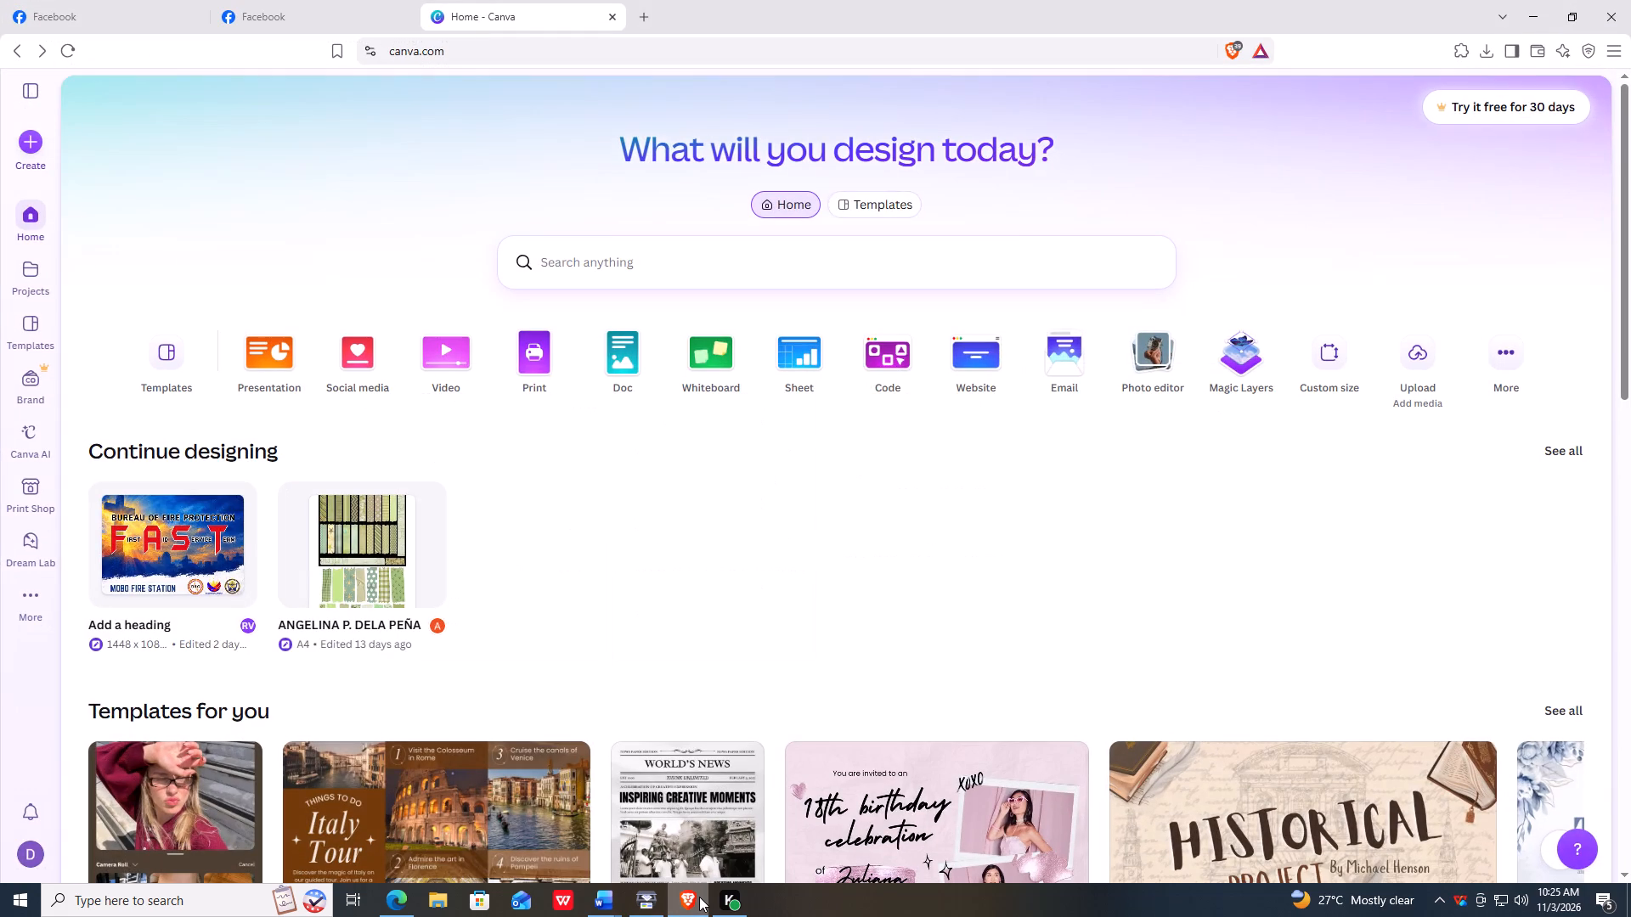
{"action": "left_click", "coordinate": [81, 8]}
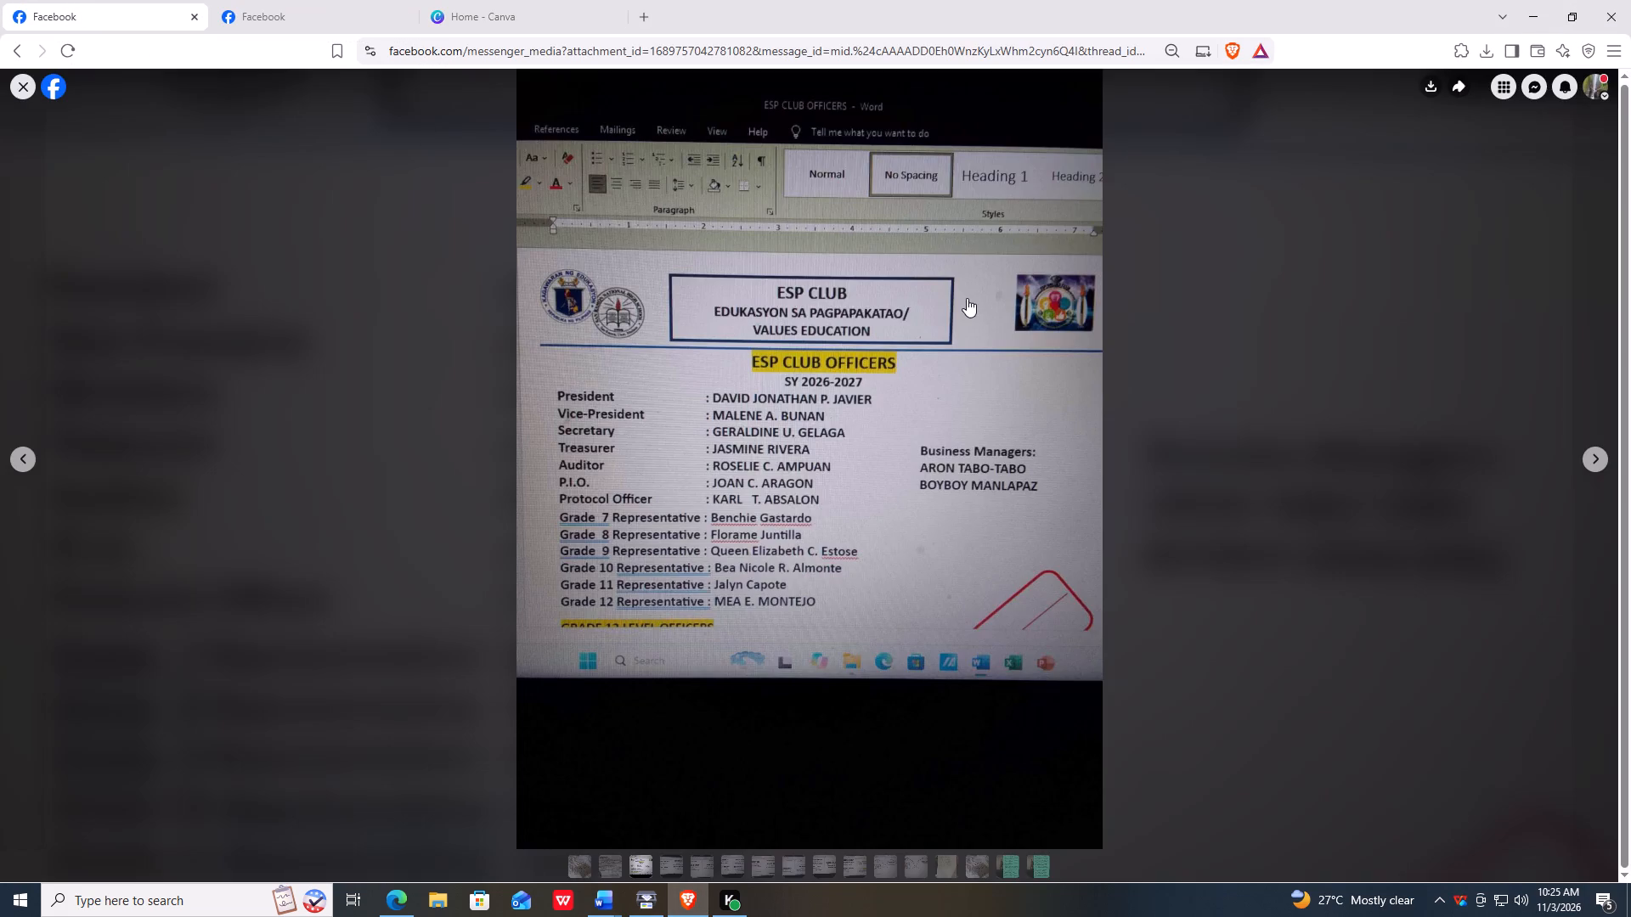
{"action": "key", "text": "Escape"}
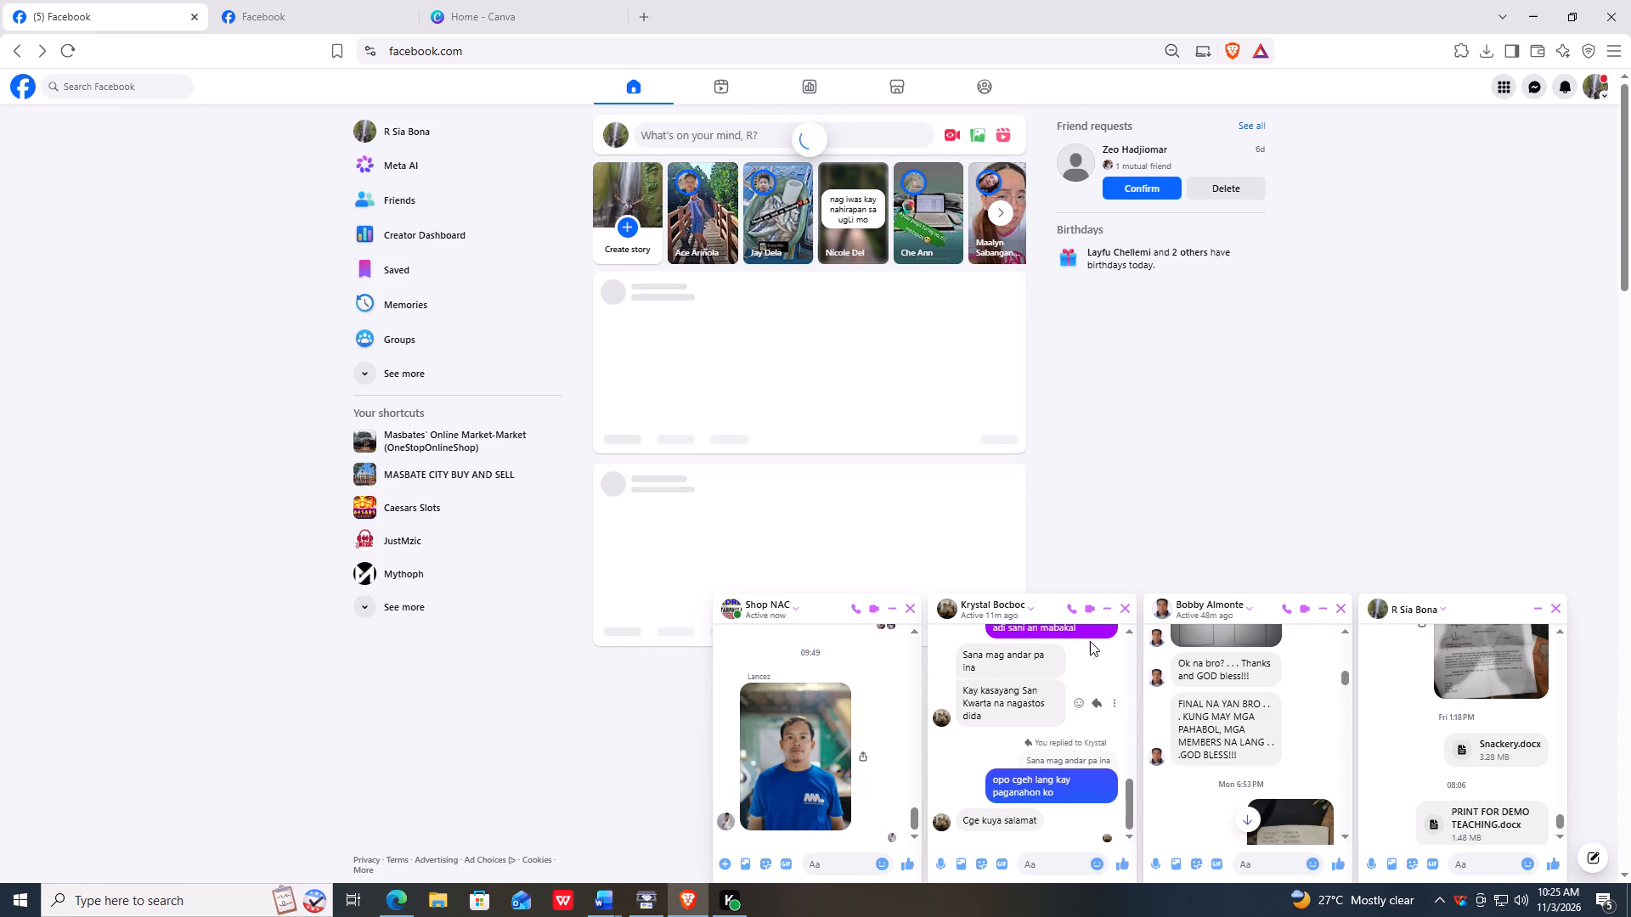
{"action": "left_click", "coordinate": [1125, 608]}
{"action": "scroll", "coordinate": [1290, 738], "scroll_direction": "down", "scroll_amount": 19}
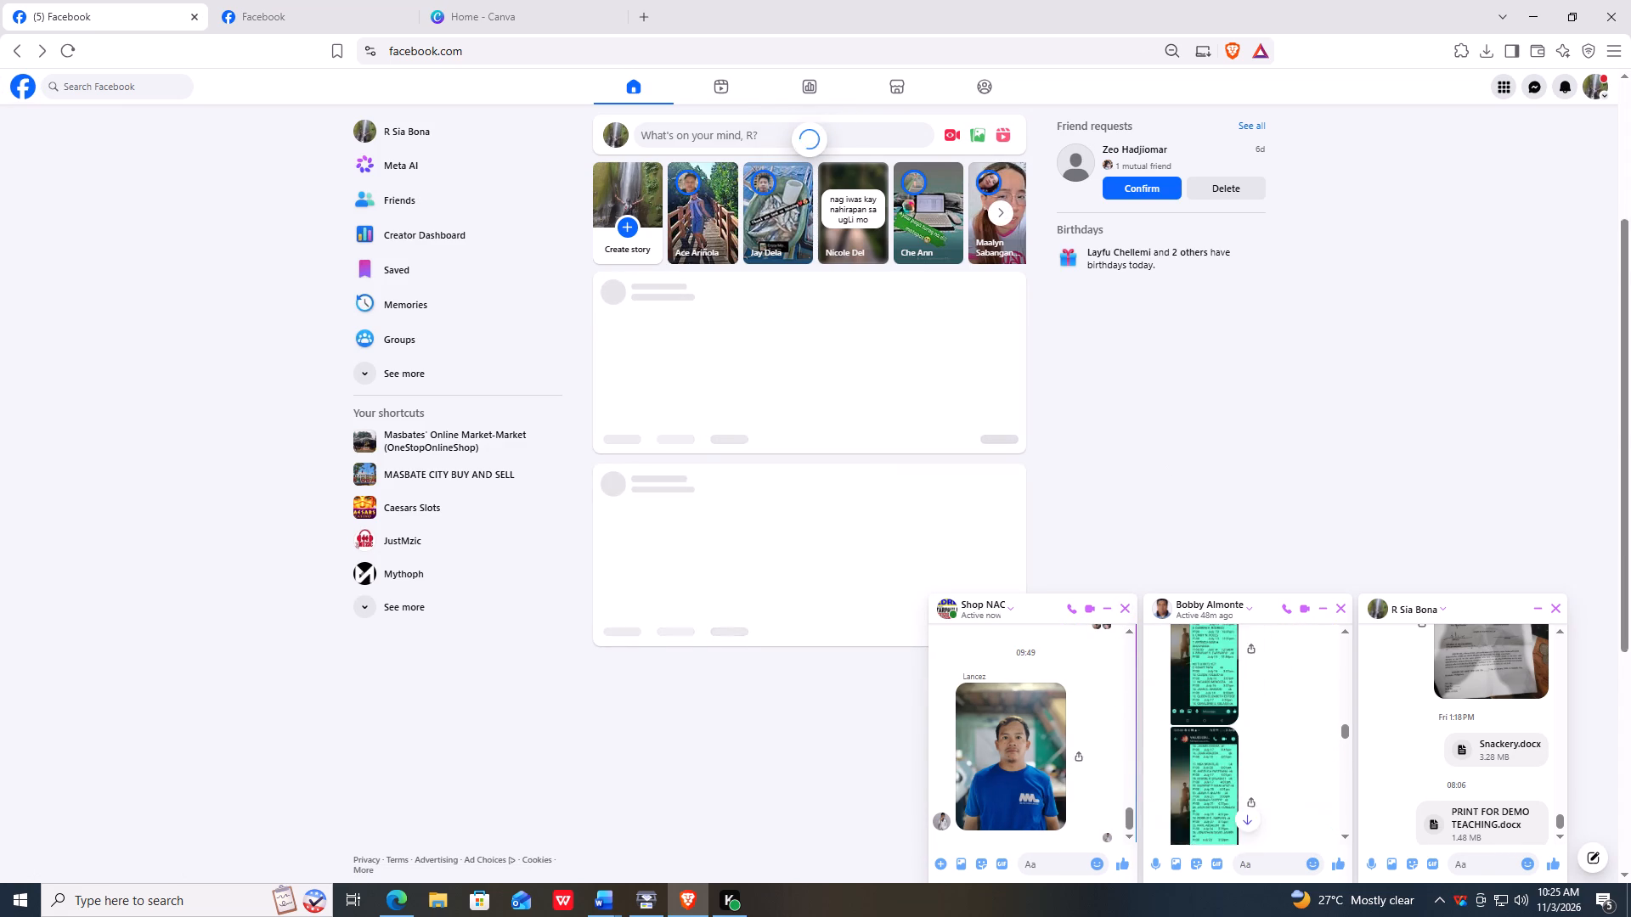
{"action": "scroll", "coordinate": [1252, 861], "scroll_direction": "down", "scroll_amount": 8}
{"action": "left_click_drag", "start_coordinate": [1343, 731], "coordinate": [1341, 833]}
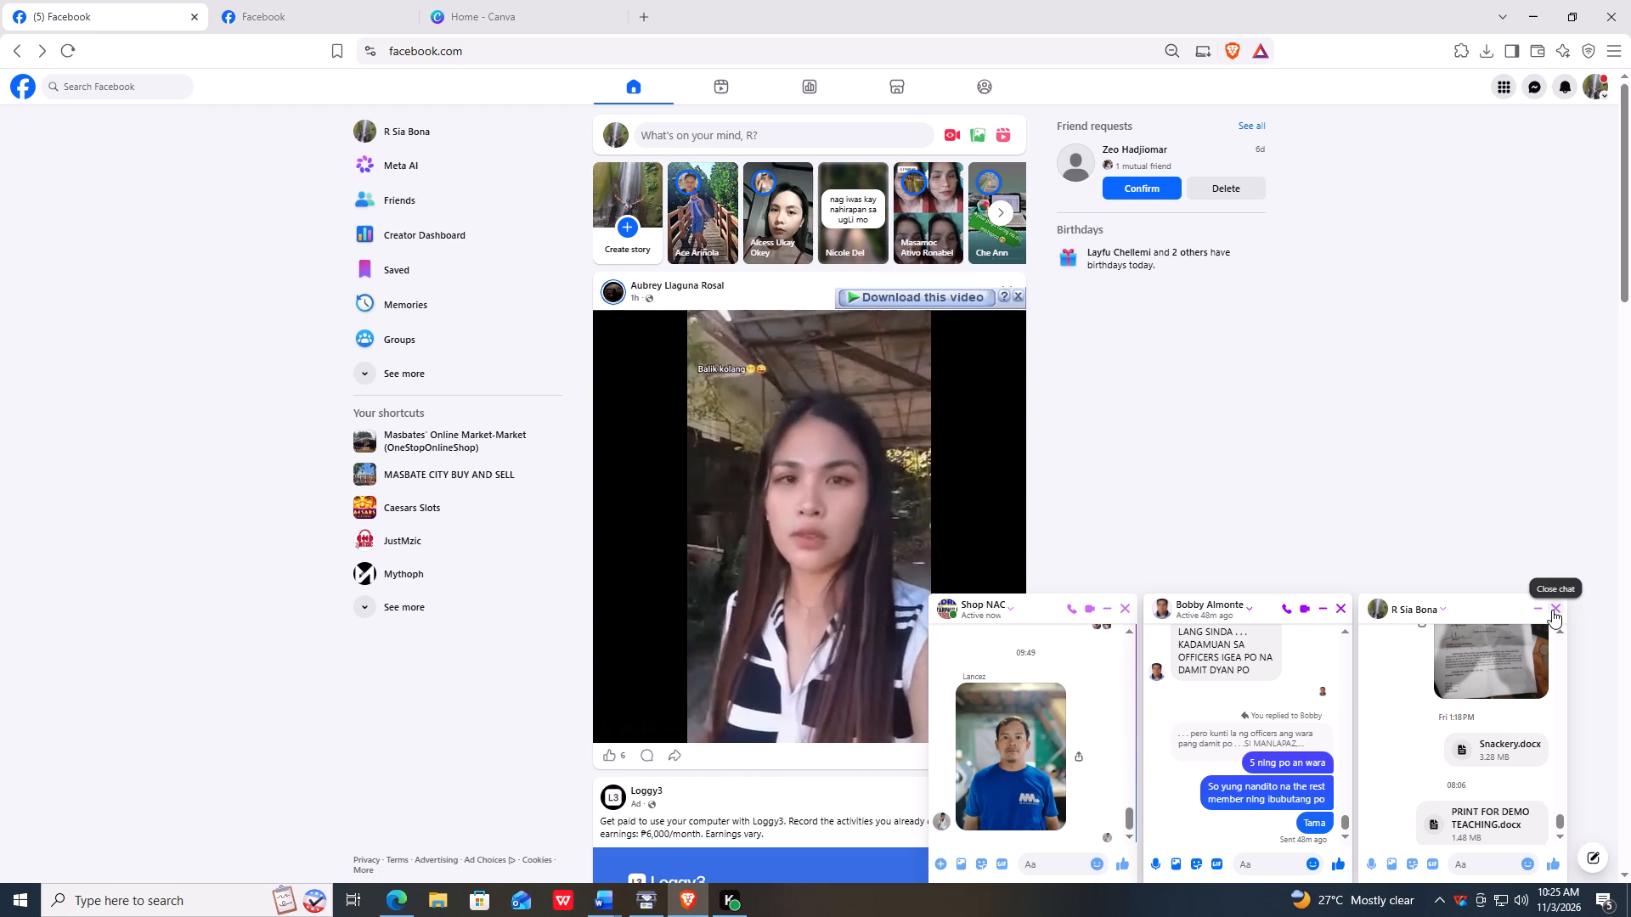
{"action": "left_click", "coordinate": [1552, 610]}
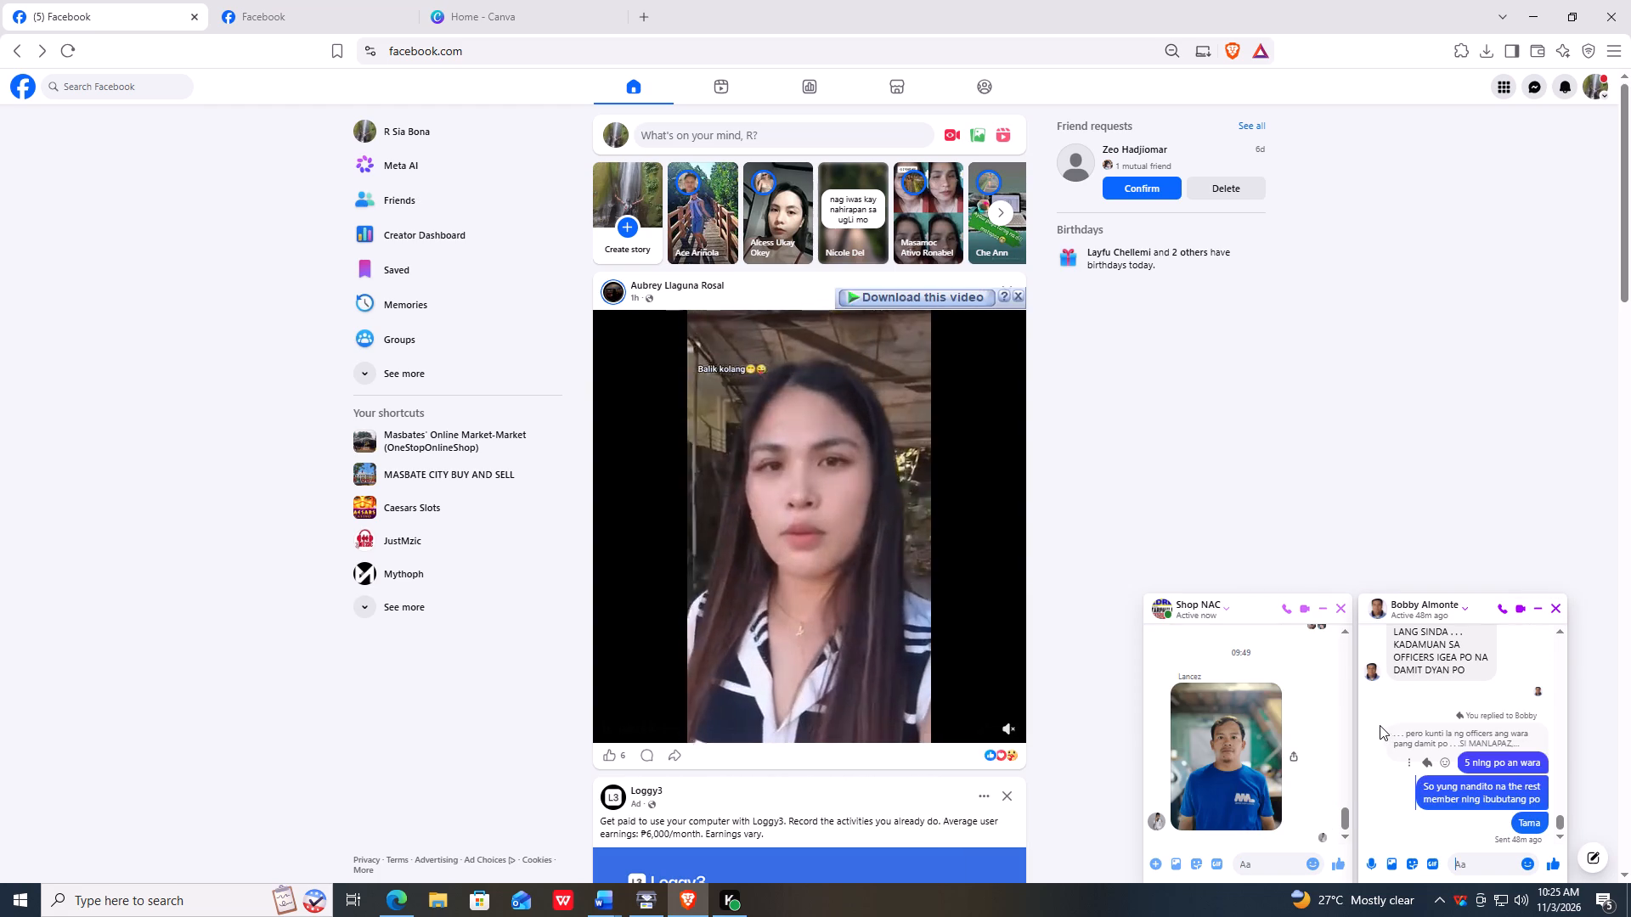
{"action": "left_click", "coordinate": [1339, 609]}
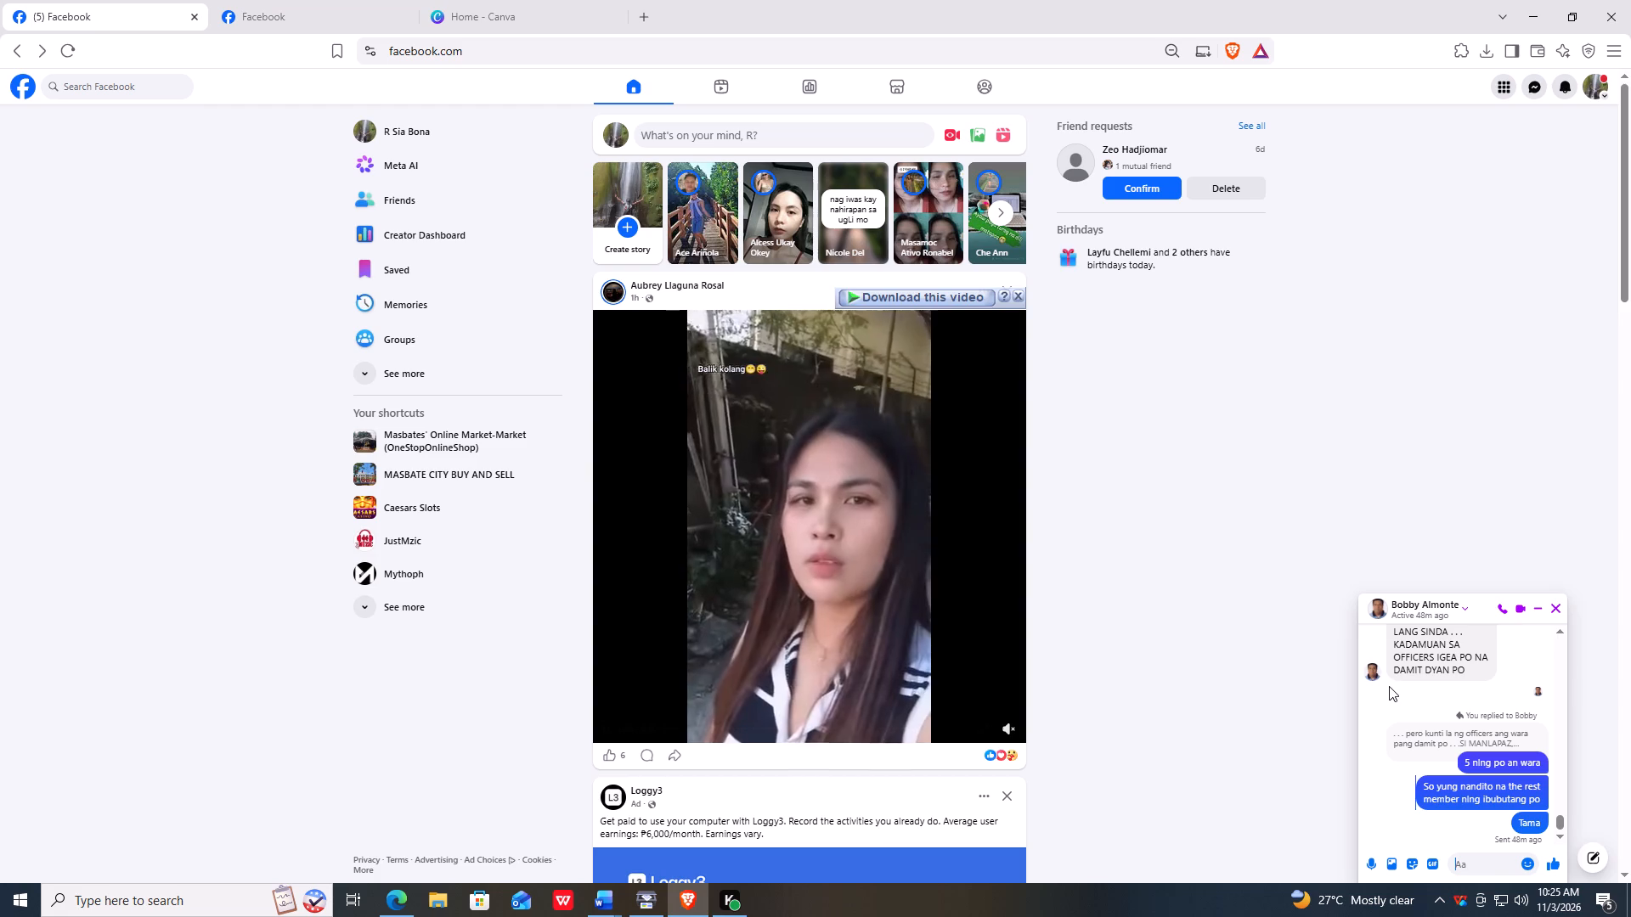
Read back through the client's recent messages about which officers and members still need shirts.
{"action": "scroll", "coordinate": [1448, 755], "scroll_direction": "up", "scroll_amount": 1}
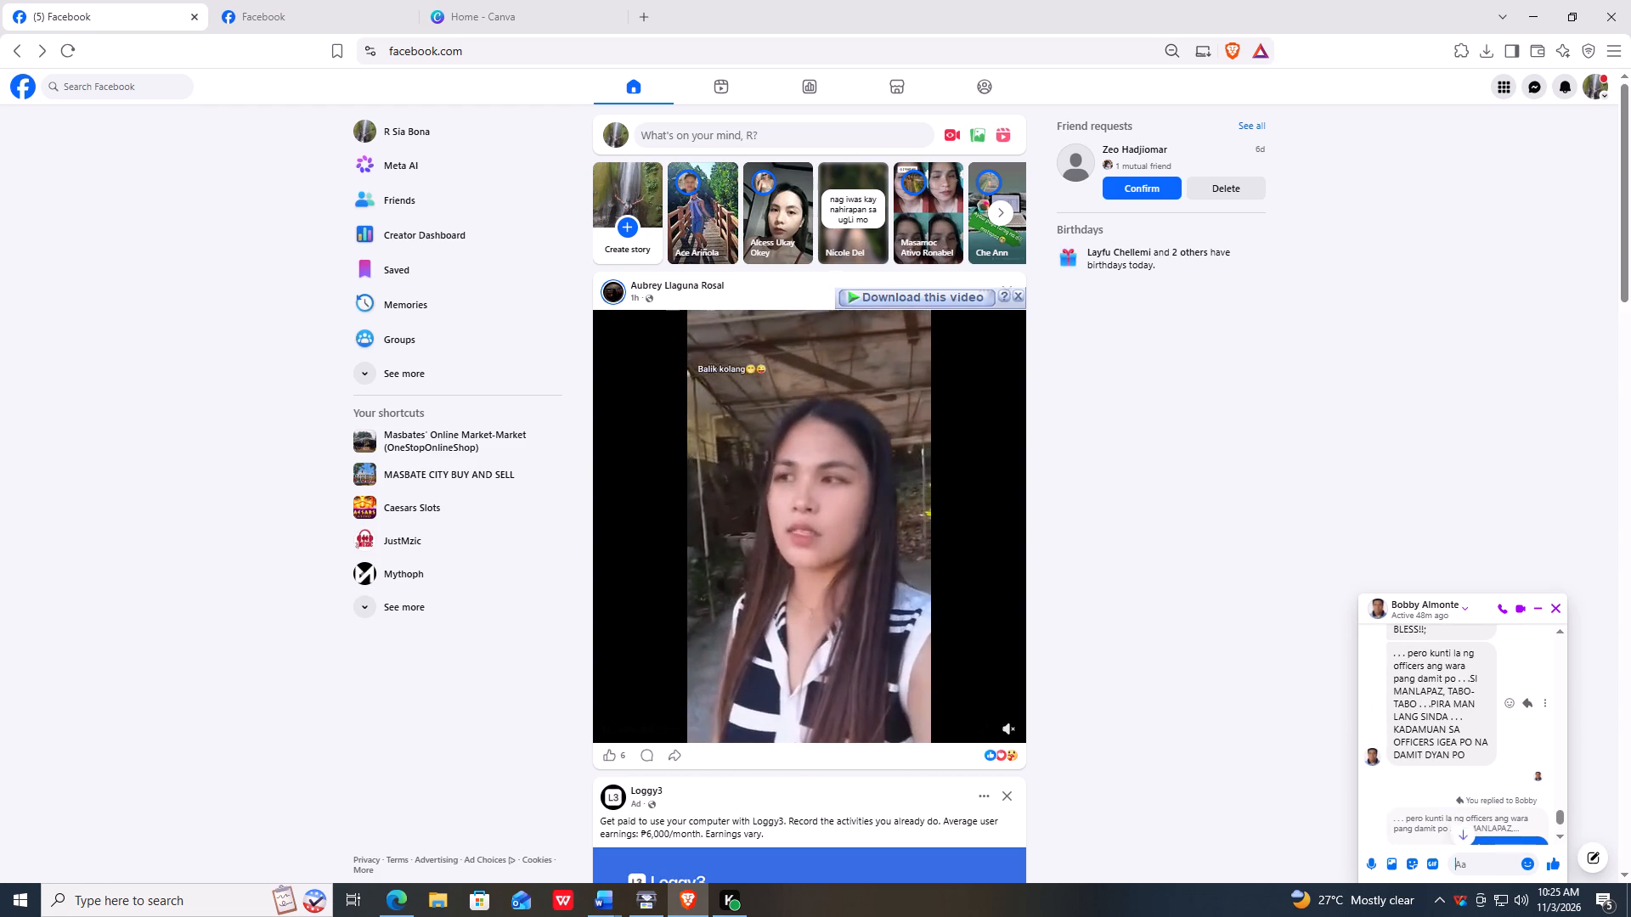
{"action": "scroll", "coordinate": [1448, 755], "scroll_direction": "up", "scroll_amount": 2}
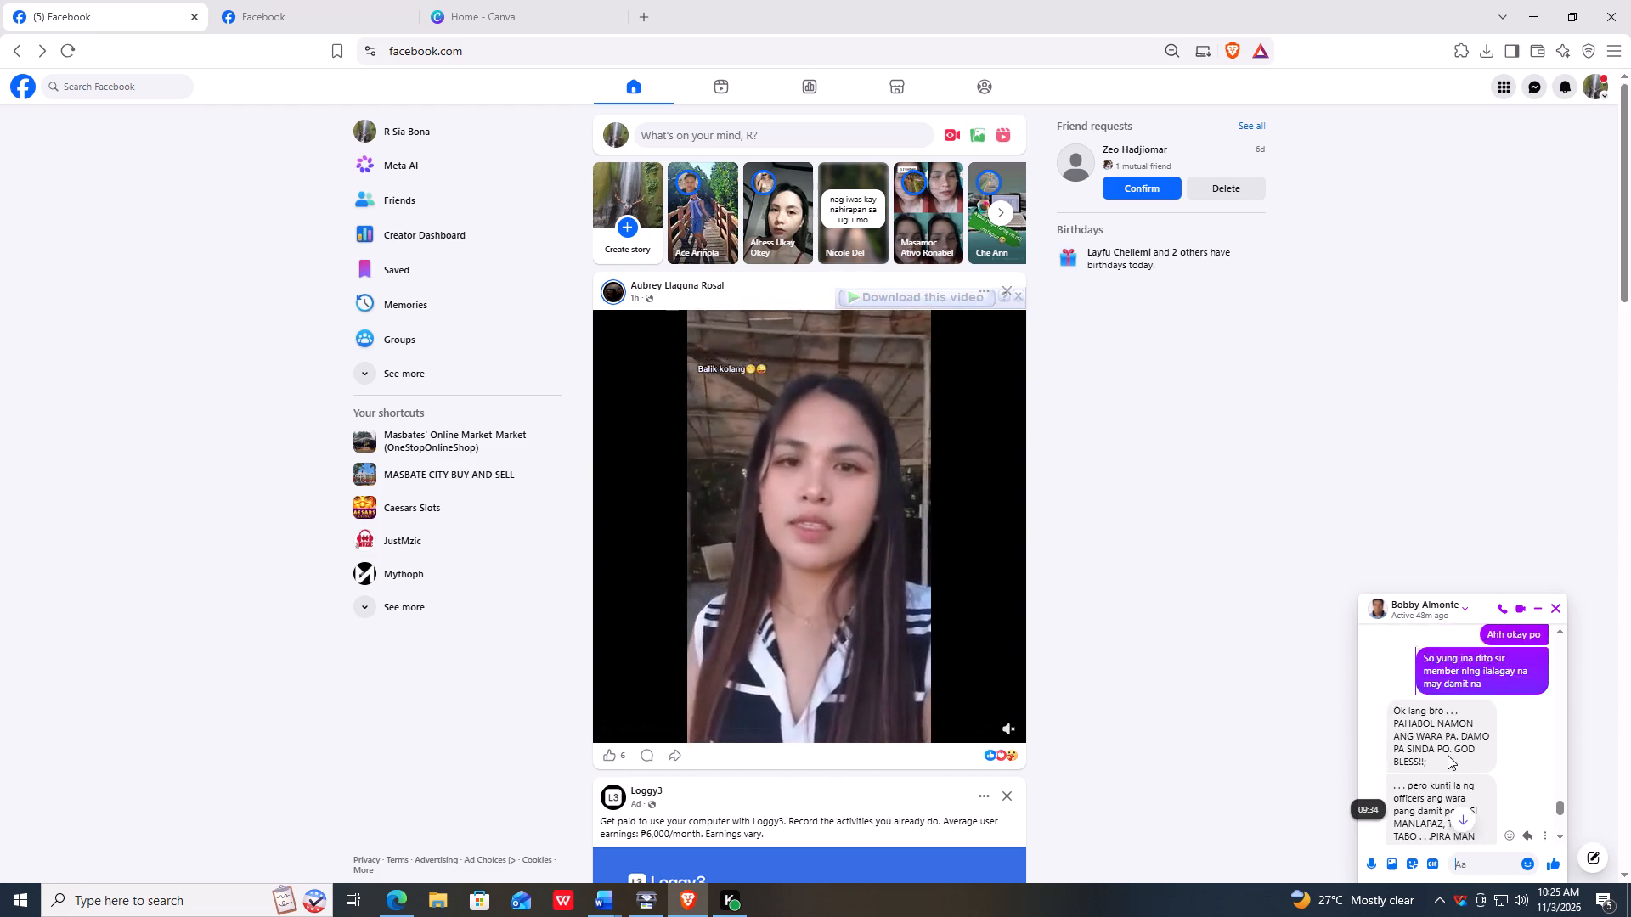
{"action": "scroll", "coordinate": [1448, 755], "scroll_direction": "up", "scroll_amount": 2}
{"action": "scroll", "coordinate": [1447, 755], "scroll_direction": "down", "scroll_amount": 4}
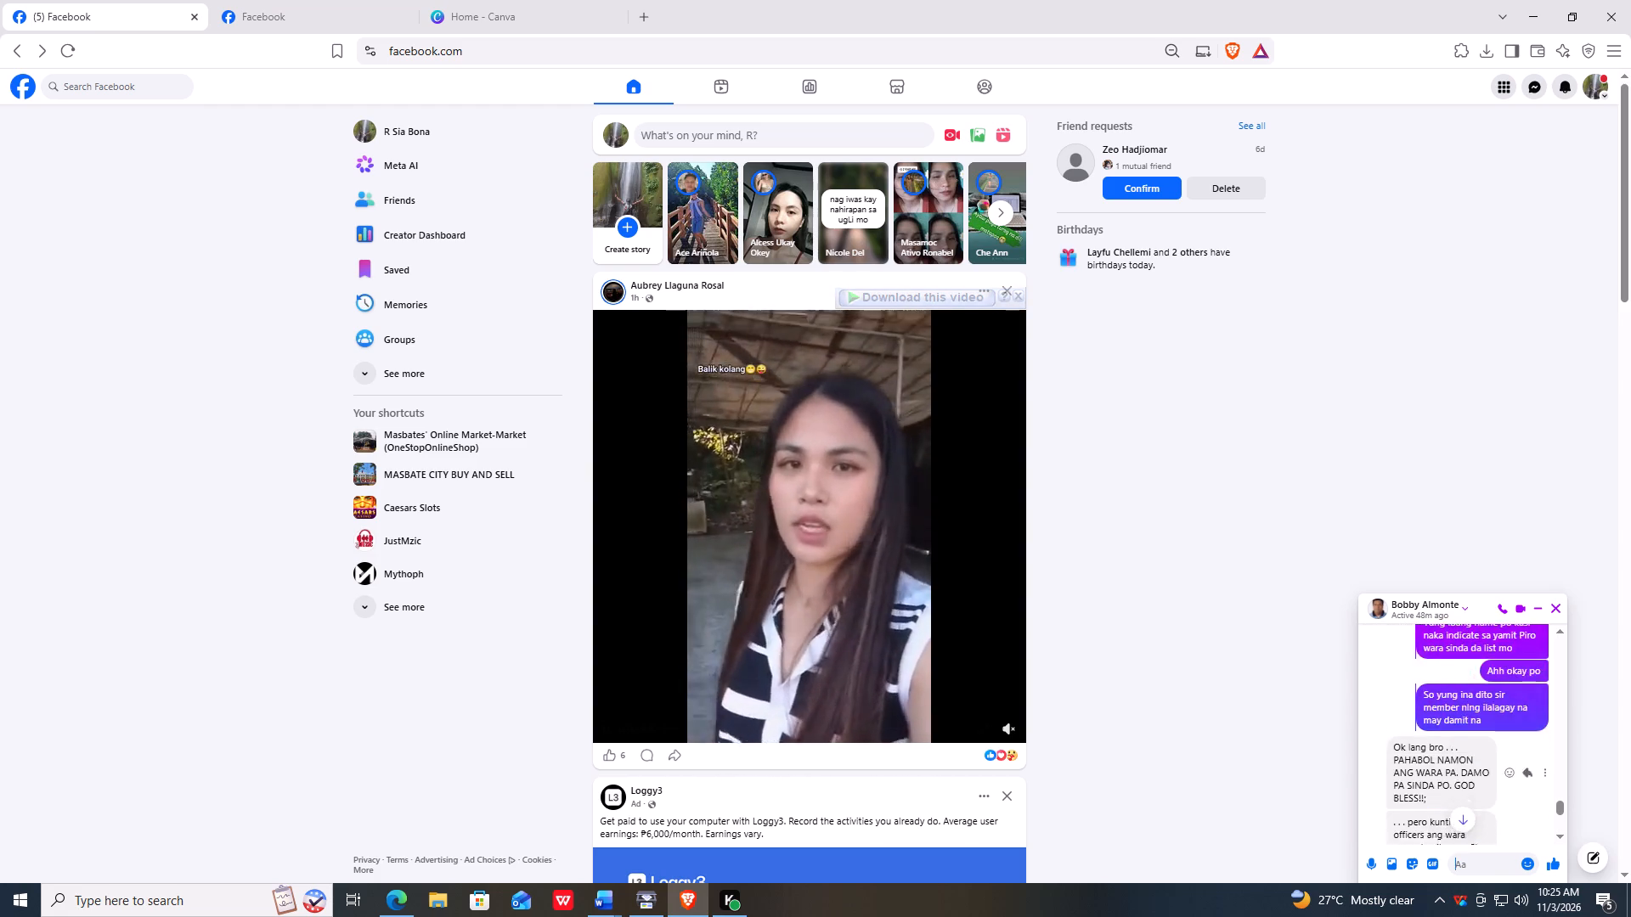
{"action": "scroll", "coordinate": [1446, 754], "scroll_direction": "down", "scroll_amount": 5}
{"action": "scroll", "coordinate": [1422, 735], "scroll_direction": "up", "scroll_amount": 3}
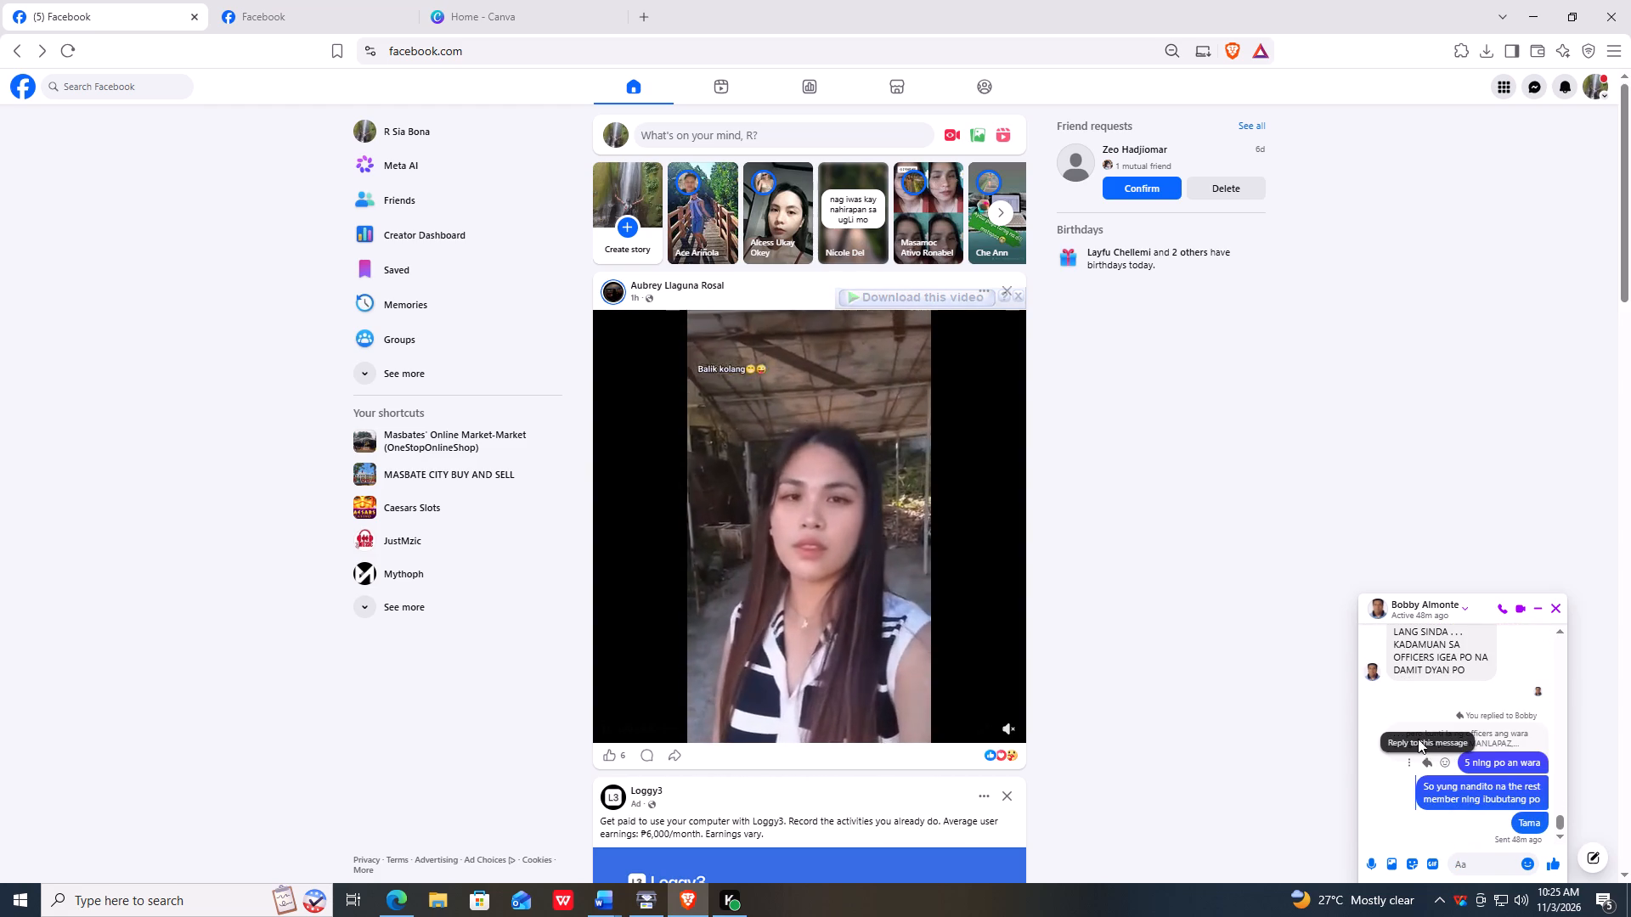
{"action": "scroll", "coordinate": [1487, 710], "scroll_direction": "up", "scroll_amount": 3}
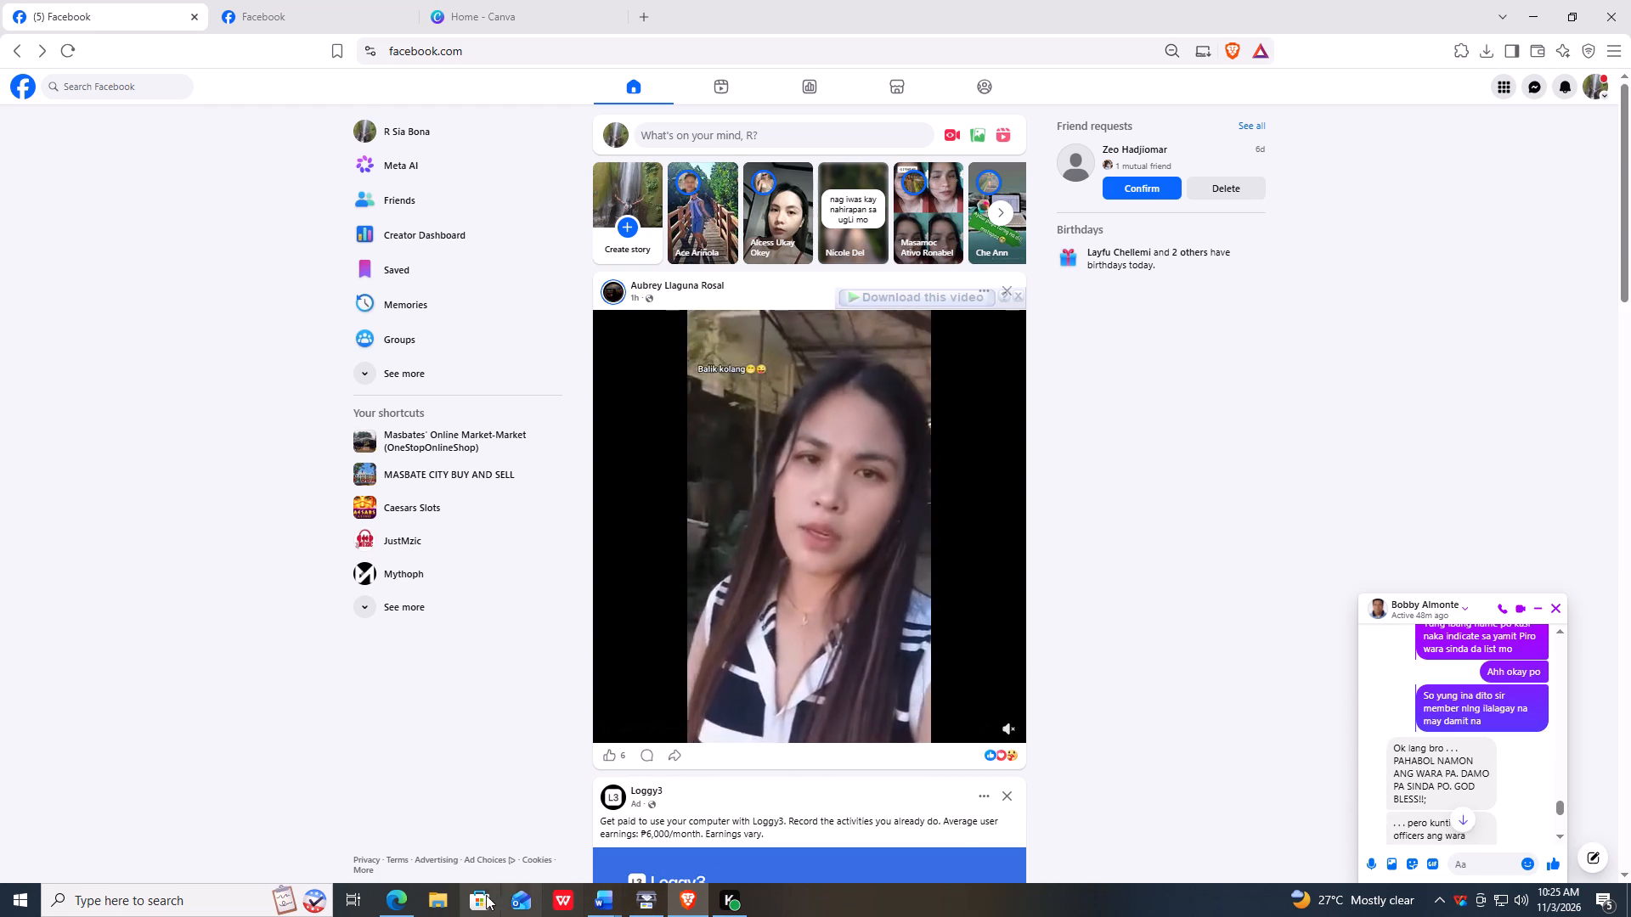
Switch back to chopapipas-paprint and delete three blank lines between the P.I.O and Grade 7 Representative entries on the first page.
{"action": "left_click", "coordinate": [621, 898]}
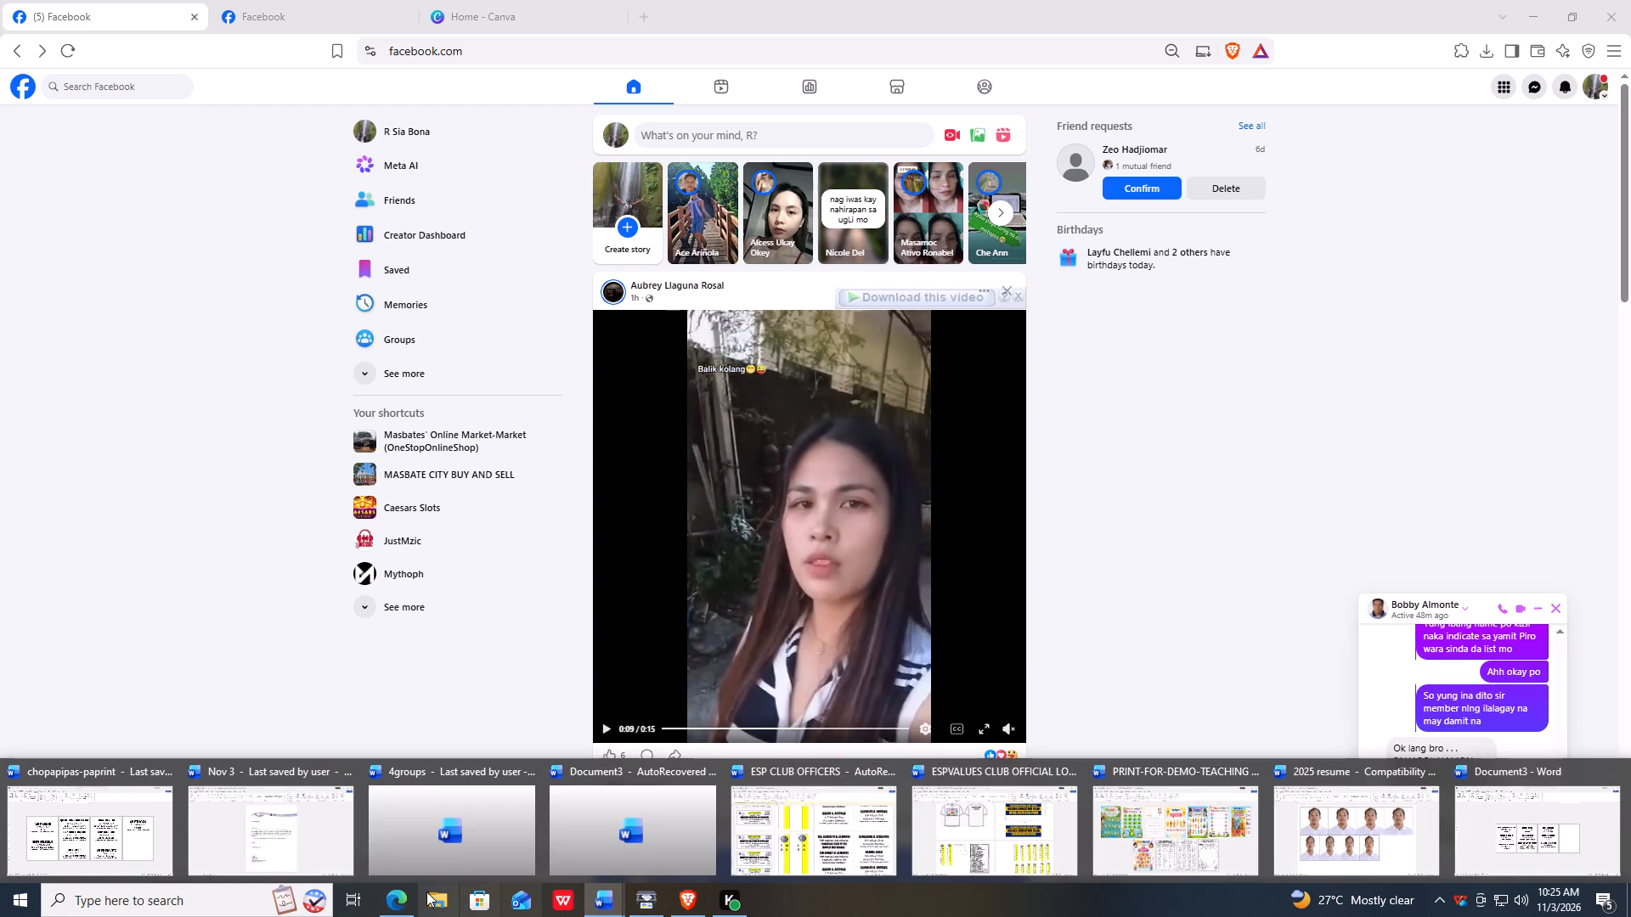
{"action": "left_click", "coordinate": [99, 845]}
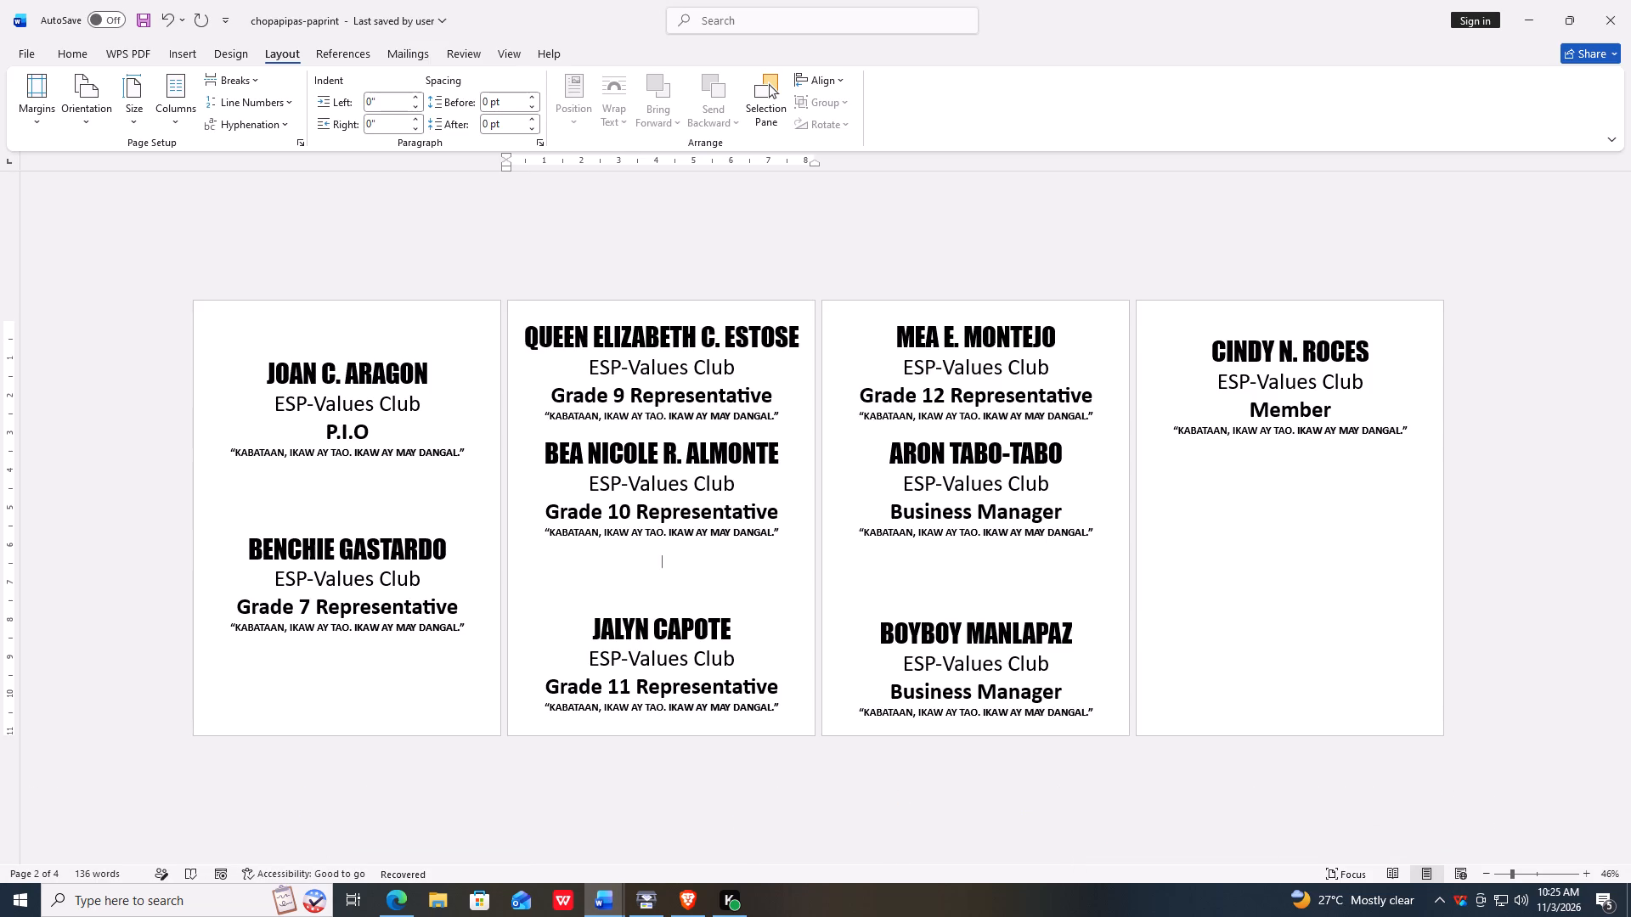
{"action": "left_click", "coordinate": [358, 494]}
{"action": "key", "text": "BackSpace"}
{"action": "left_click", "coordinate": [366, 498]}
{"action": "key", "text": "BackSpace"}
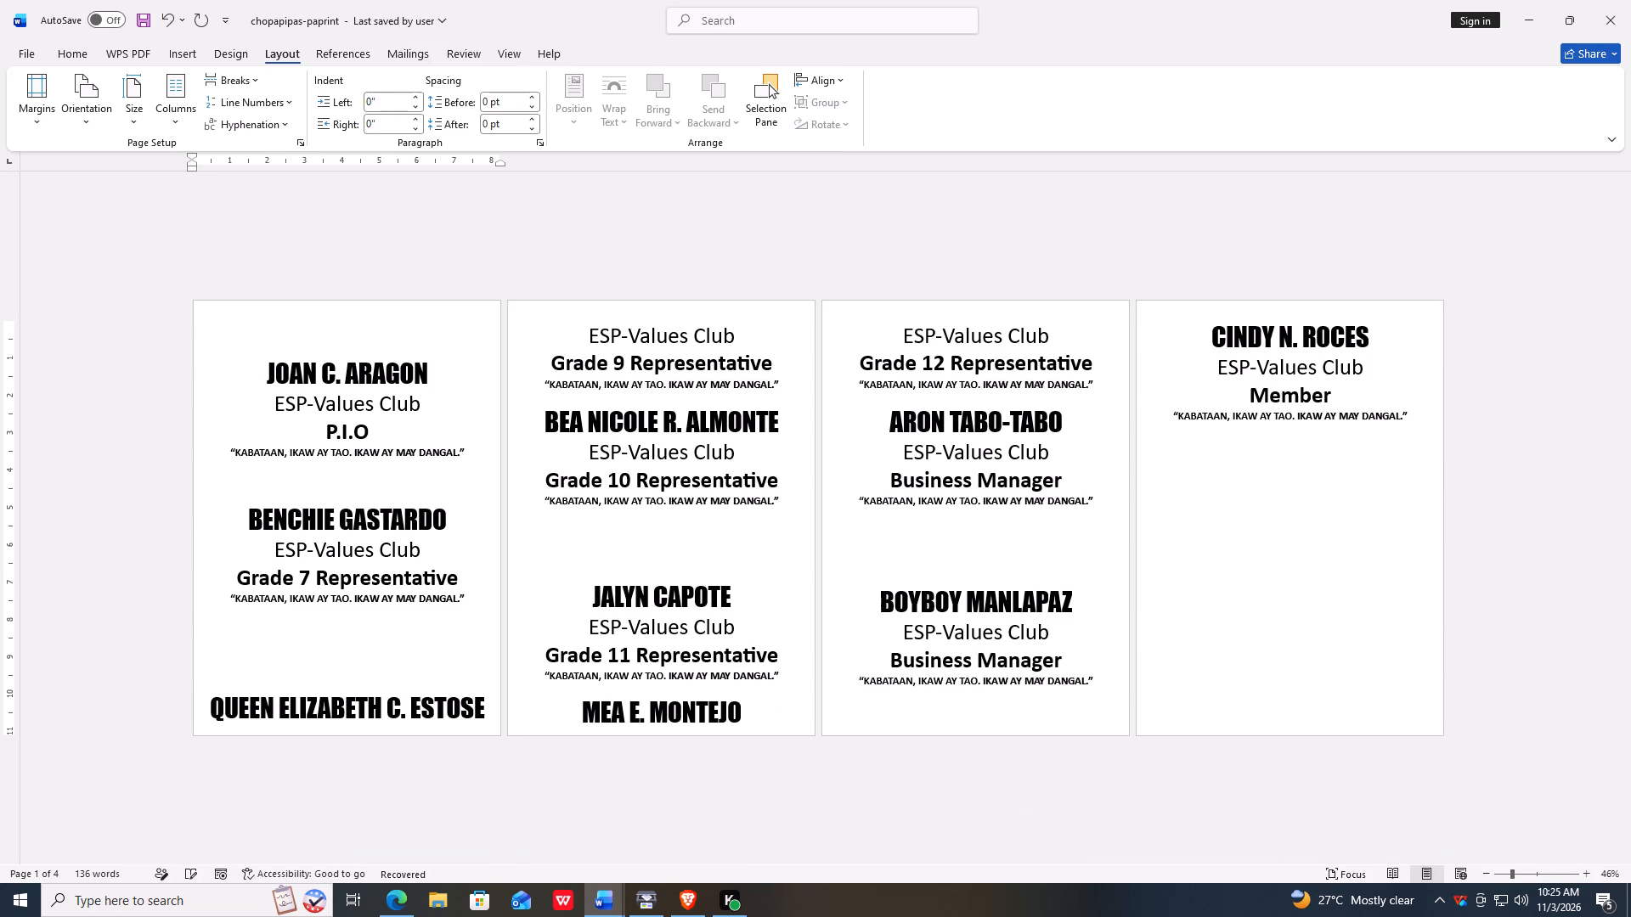
{"action": "left_click", "coordinate": [357, 488]}
{"action": "key", "text": "BackSpace"}
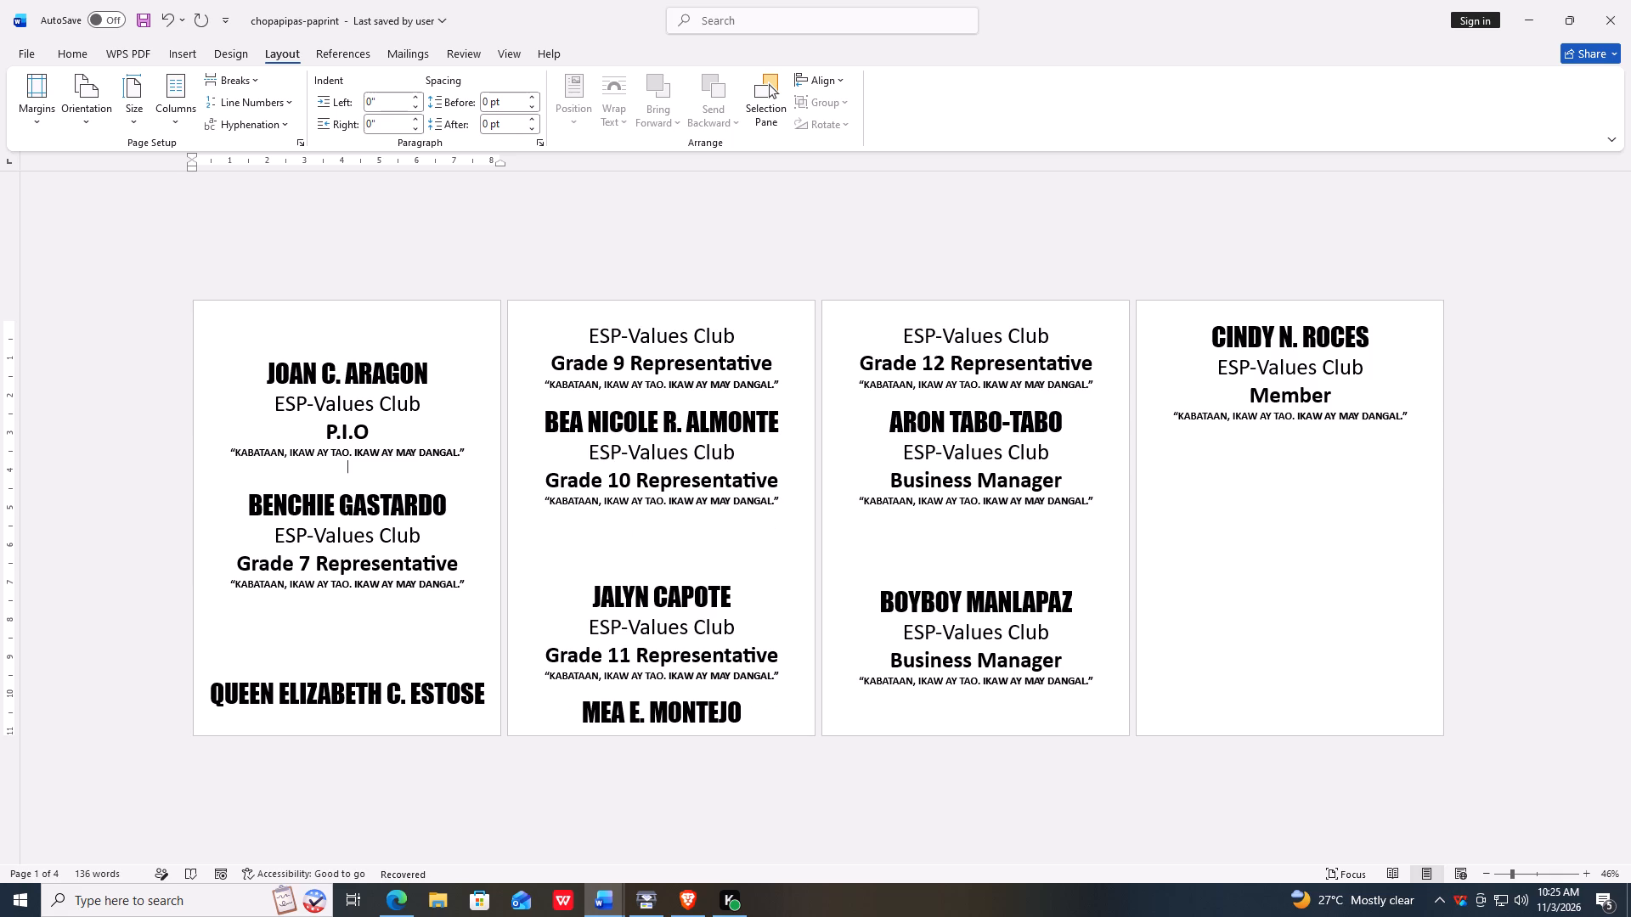
Remove surplus blank lines on the first page above the P.I.O, Grade 7 Representative and Grade 9 Representative entries.
{"action": "left_click", "coordinate": [354, 343]}
{"action": "key", "text": "BackSpace"}
{"action": "left_click", "coordinate": [351, 472]}
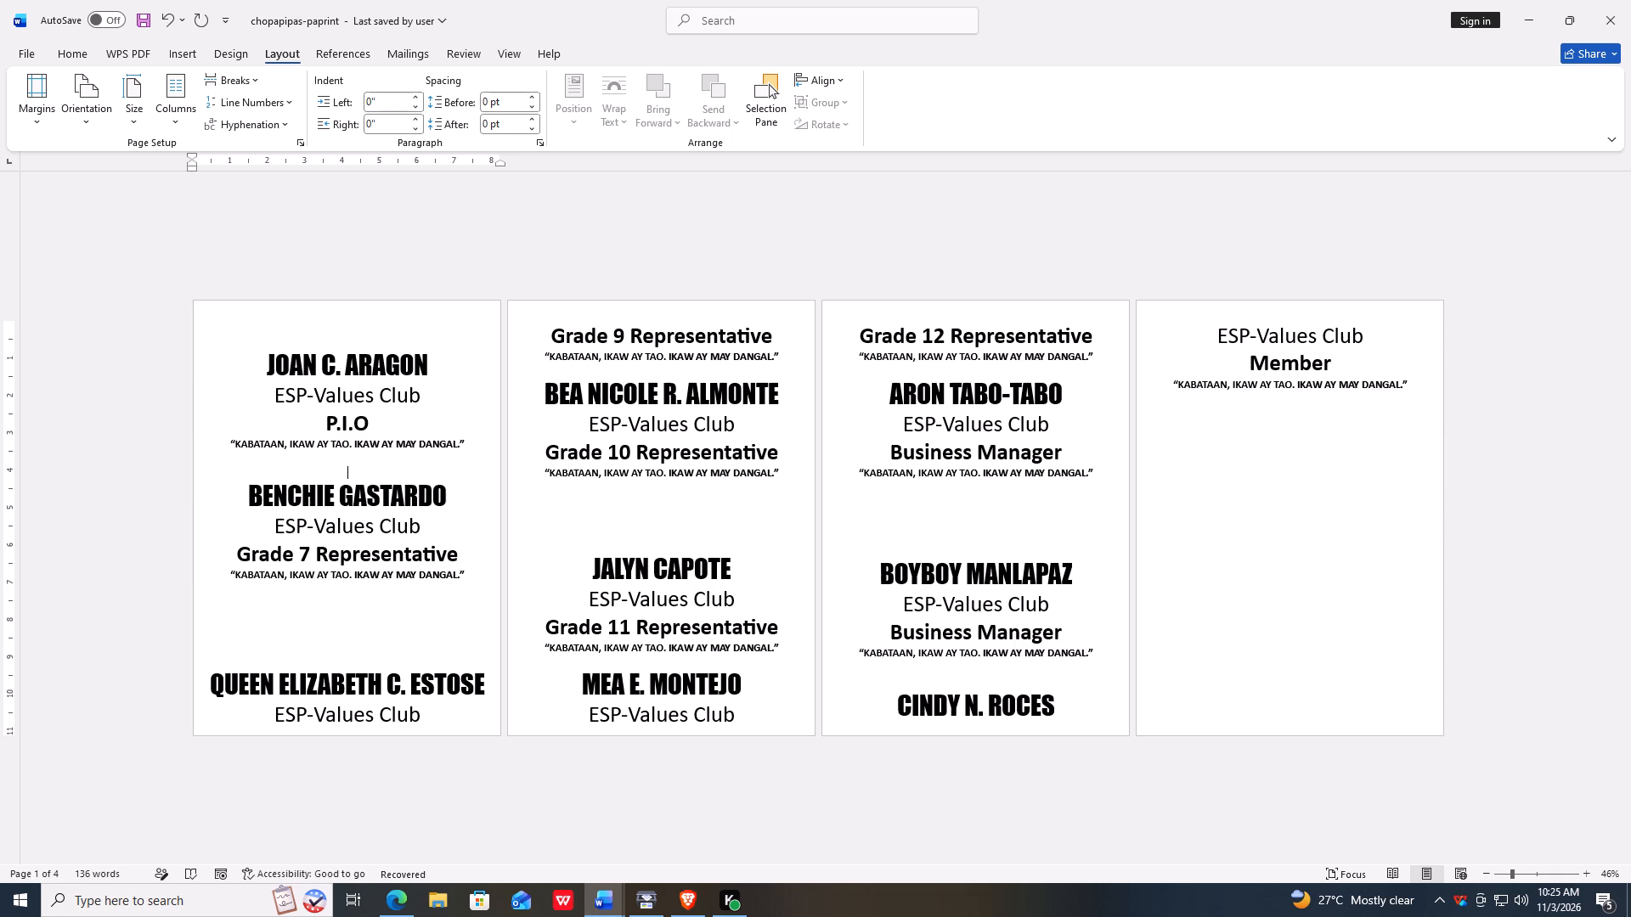
{"action": "key", "text": "BackSpace"}
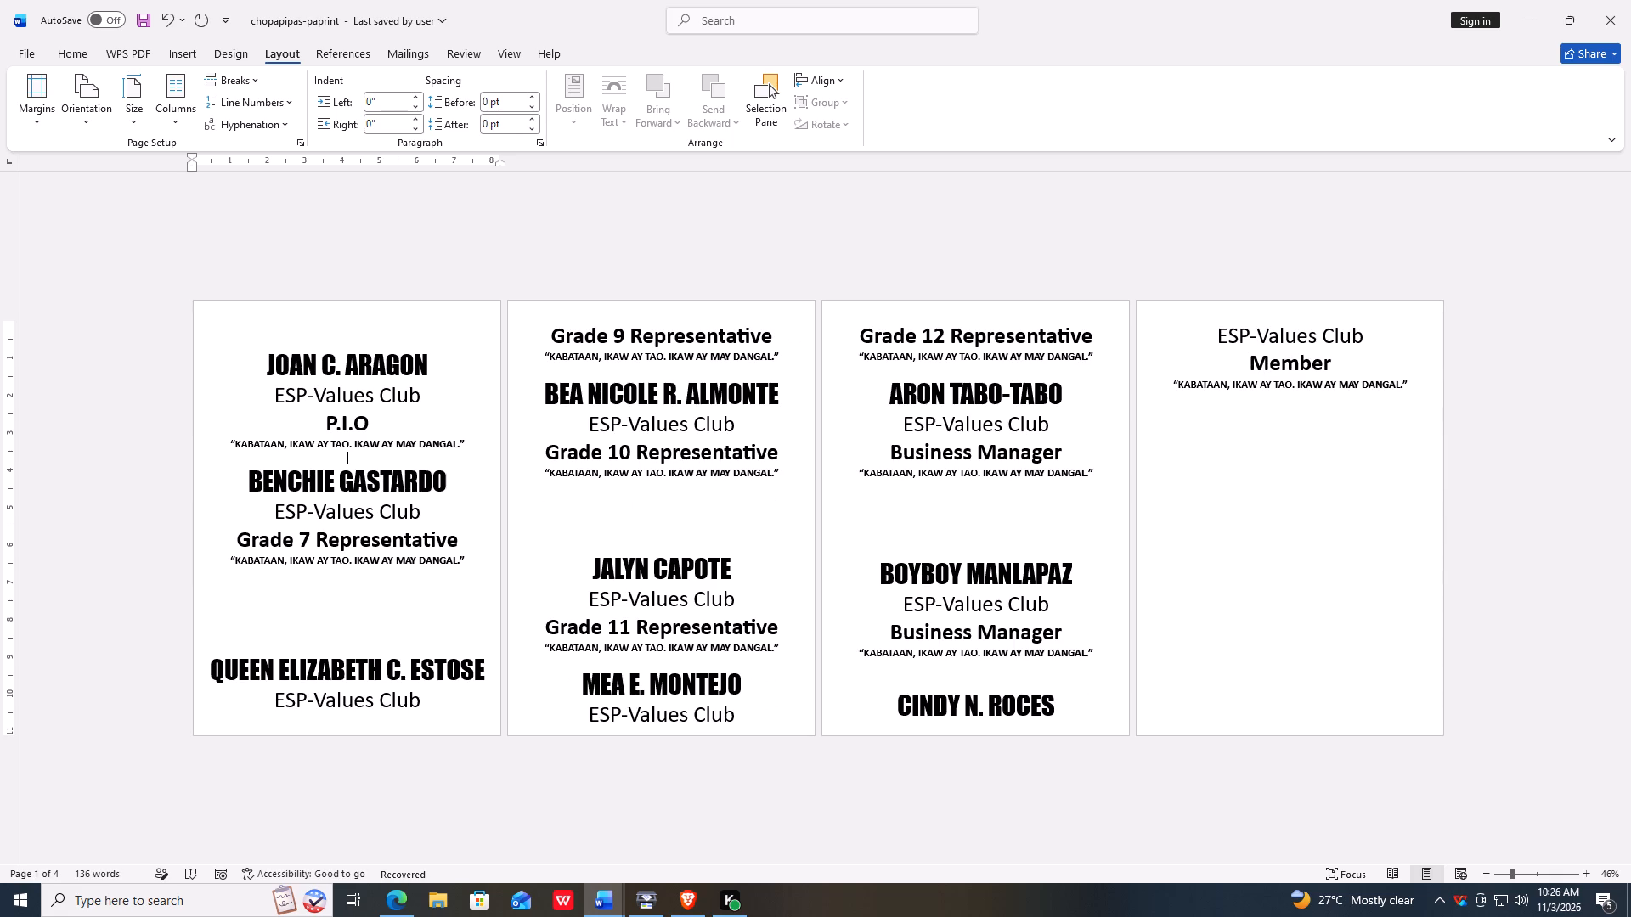
{"action": "left_click", "coordinate": [341, 611]}
{"action": "key", "text": "BackSpace"}
{"action": "key", "text": "BackSpace"}
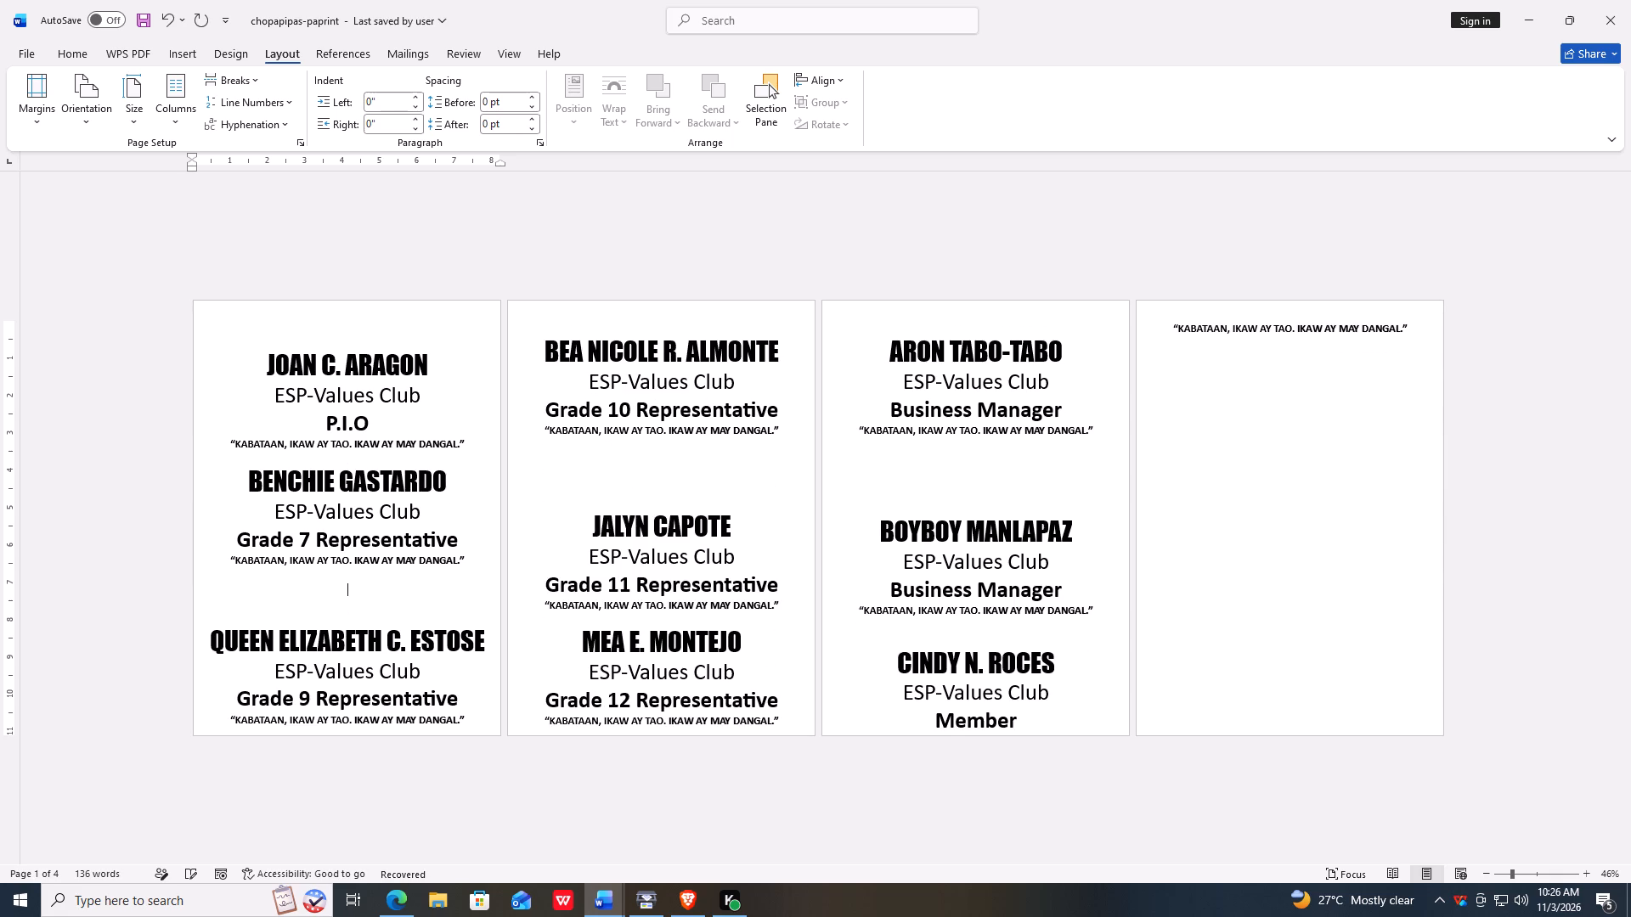
{"action": "key", "text": "BackSpace"}
Remove the surplus blank lines between the Grade 10 and Grade 11 Representative entries on the second page.
{"action": "left_click", "coordinate": [653, 466]}
{"action": "key", "text": "BackSpace"}
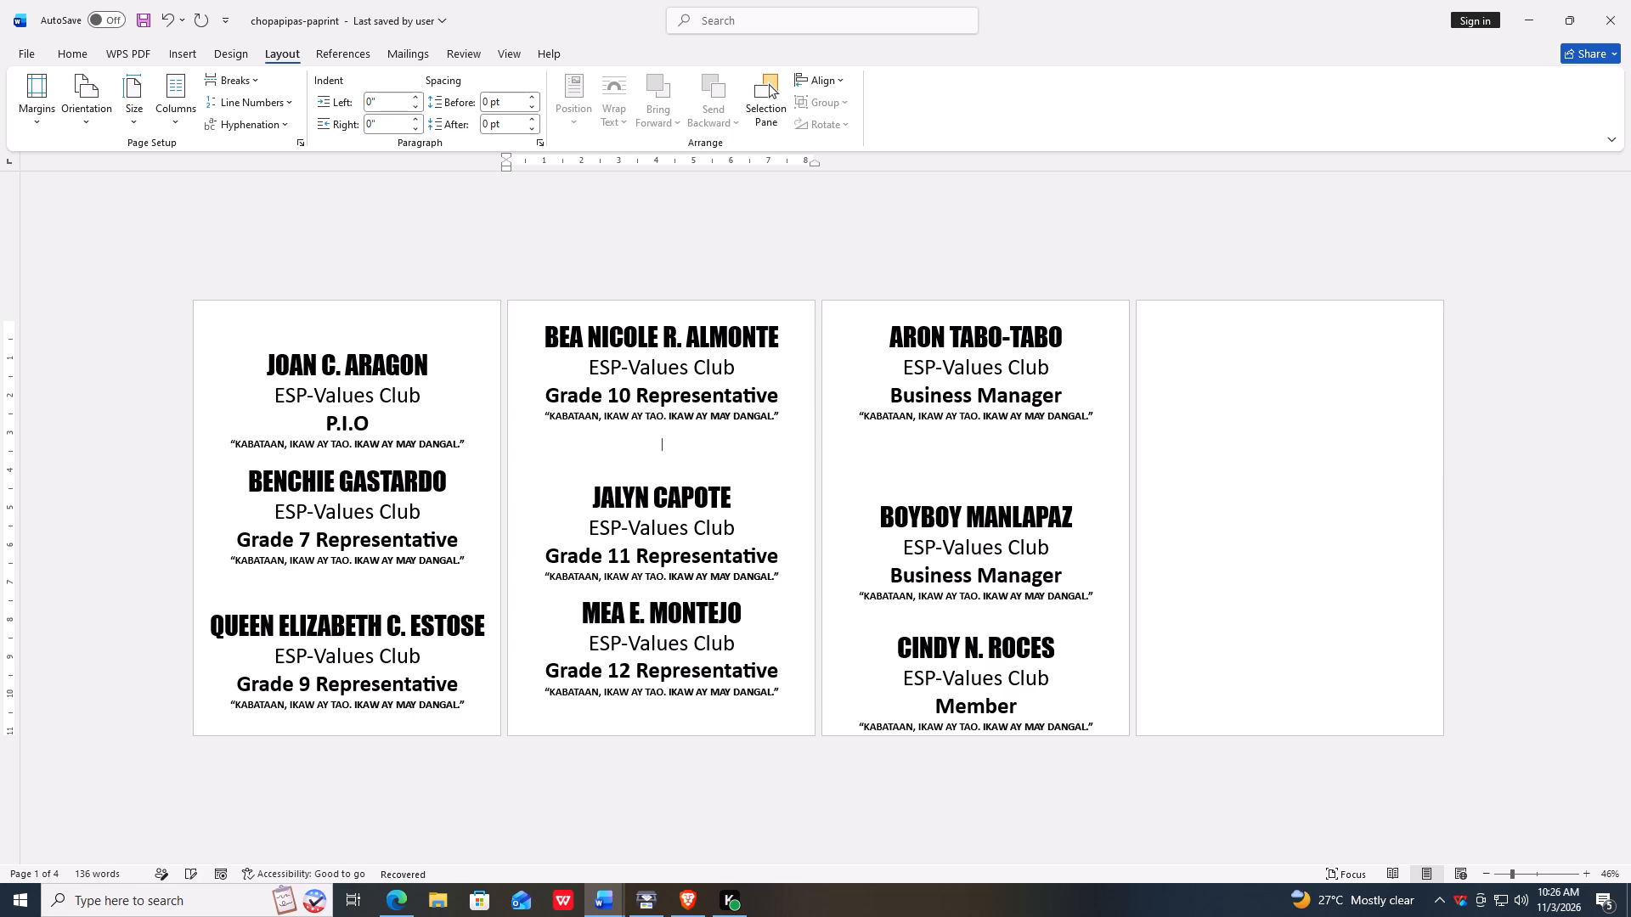
{"action": "key", "text": "BackSpace"}
{"action": "left_click", "coordinate": [677, 450]}
{"action": "key", "text": "BackSpace"}
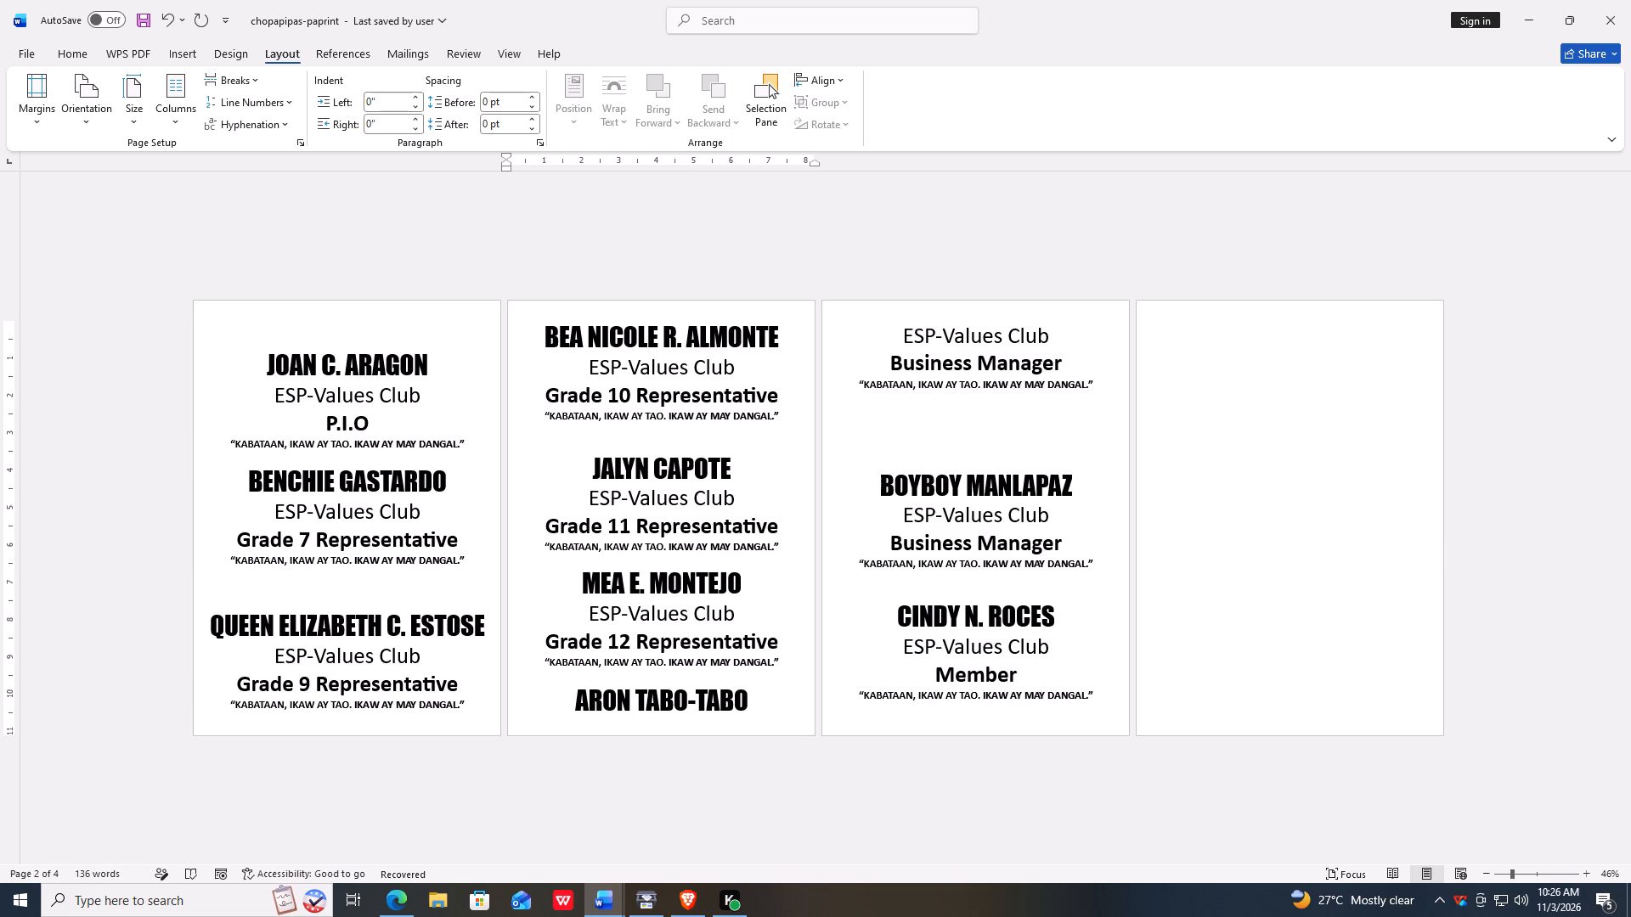
Push the first Business Manager entry fully onto the third page and close up the gap before the second Business Manager entry.
{"action": "left_click", "coordinate": [986, 446]}
{"action": "left_click", "coordinate": [580, 699]}
{"action": "key", "text": "Return"}
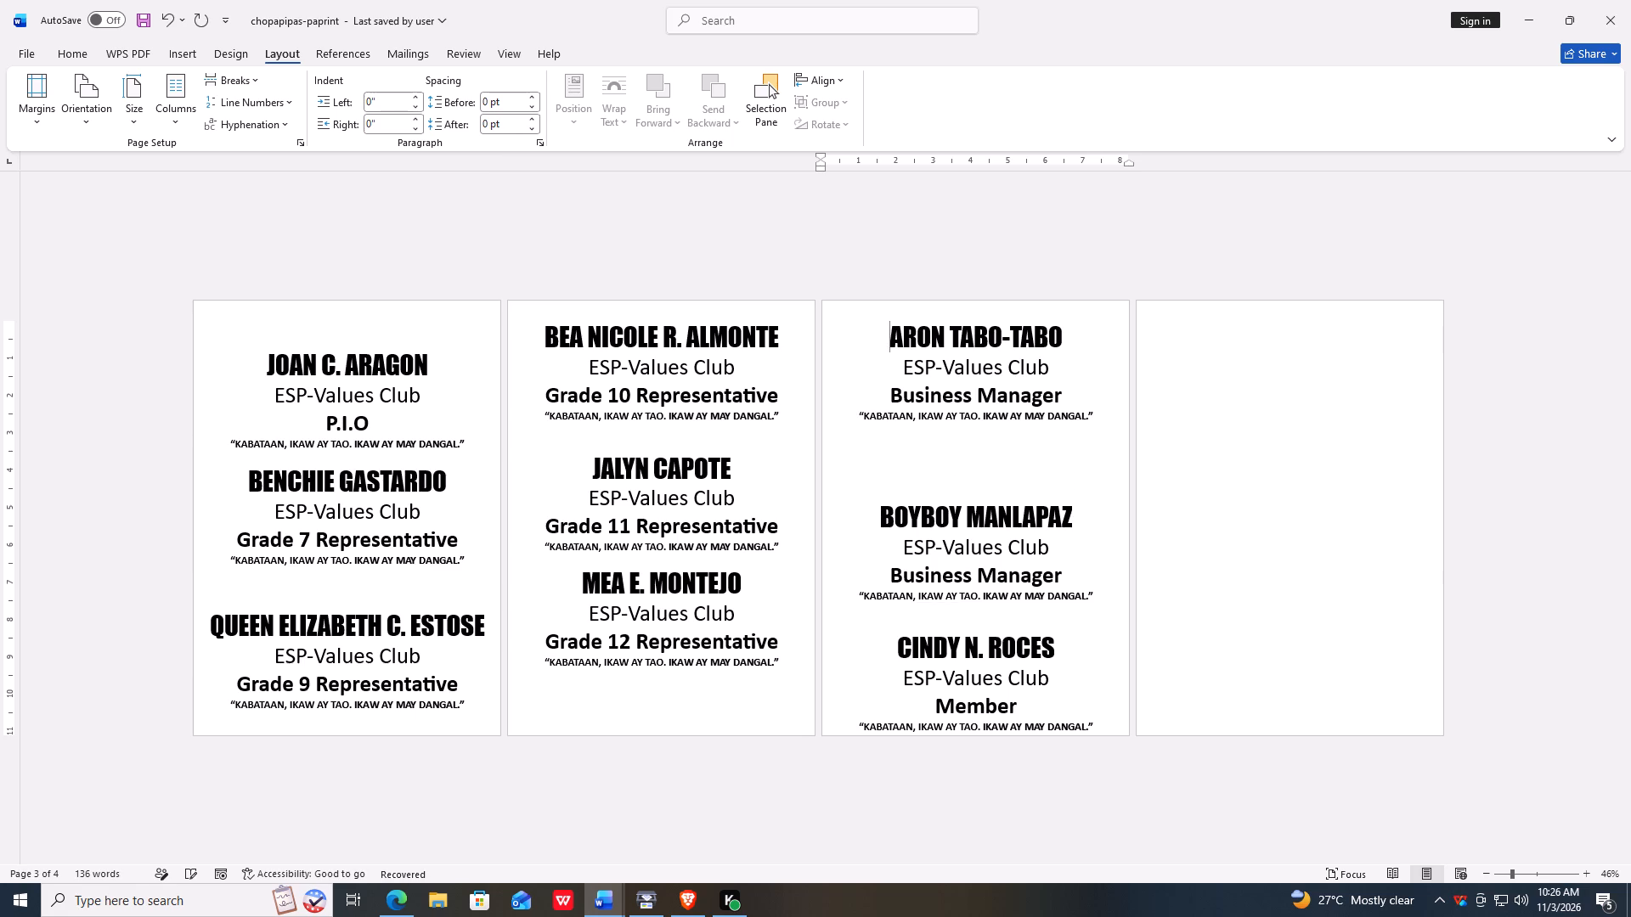
{"action": "left_click", "coordinate": [986, 483]}
{"action": "key", "text": "BackSpace"}
{"action": "key", "text": "BackSpace"}
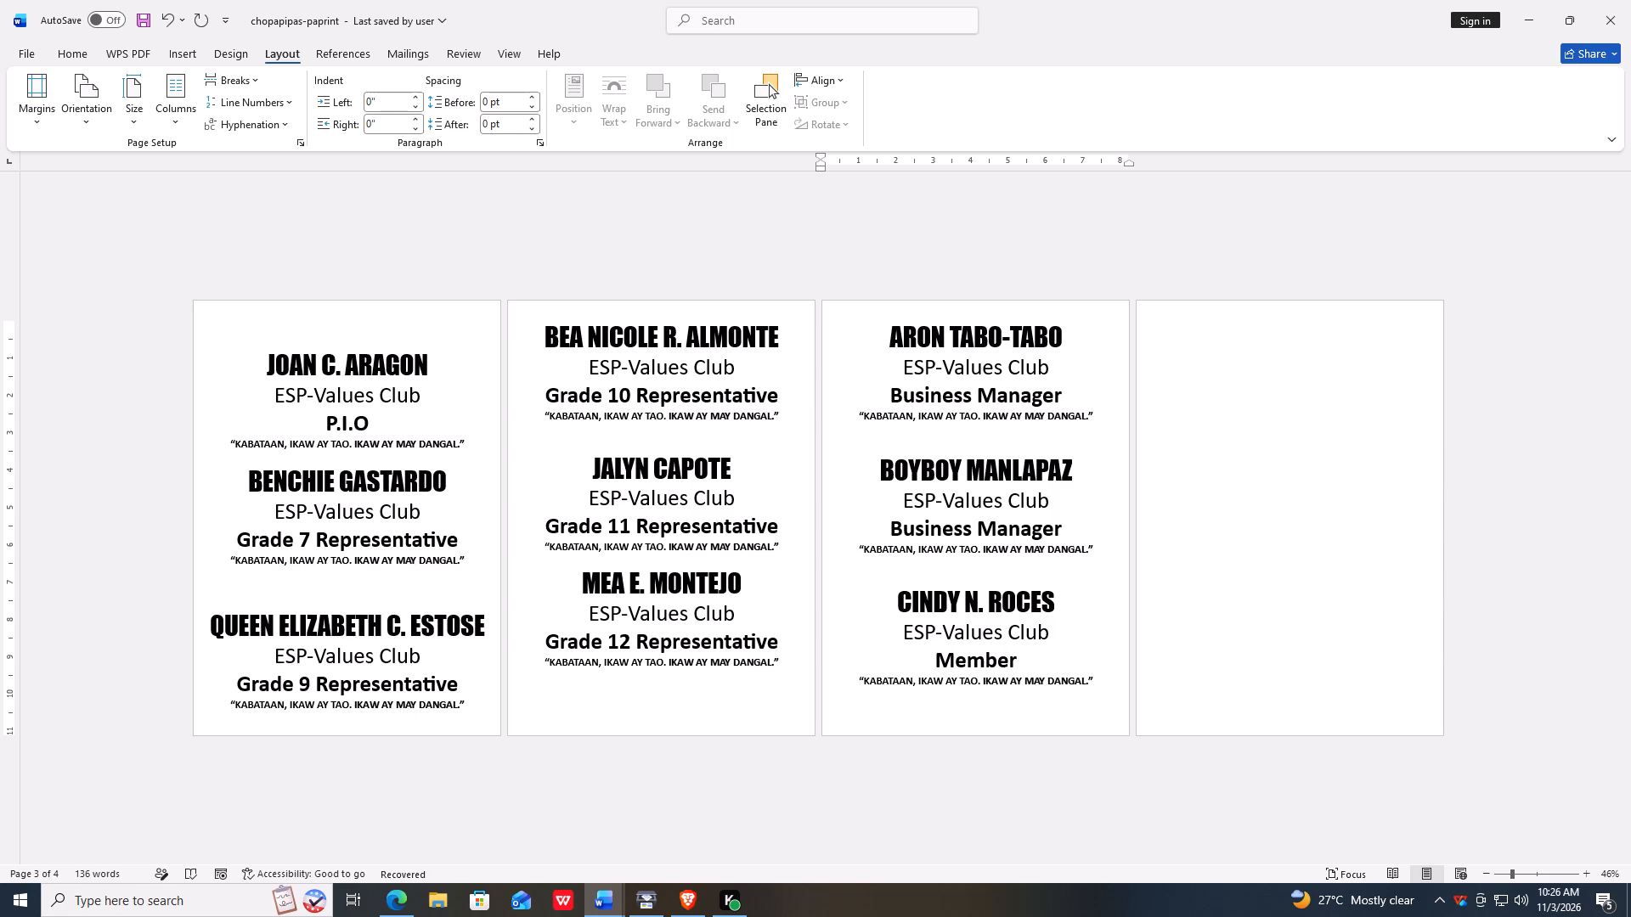
{"action": "left_click", "coordinate": [580, 722]}
Cut the complete Grade 9 Representative entry, from name to motto line, from the first page of chopapipas-paprint.
{"action": "left_click_drag", "start_coordinate": [213, 625], "coordinate": [449, 704]}
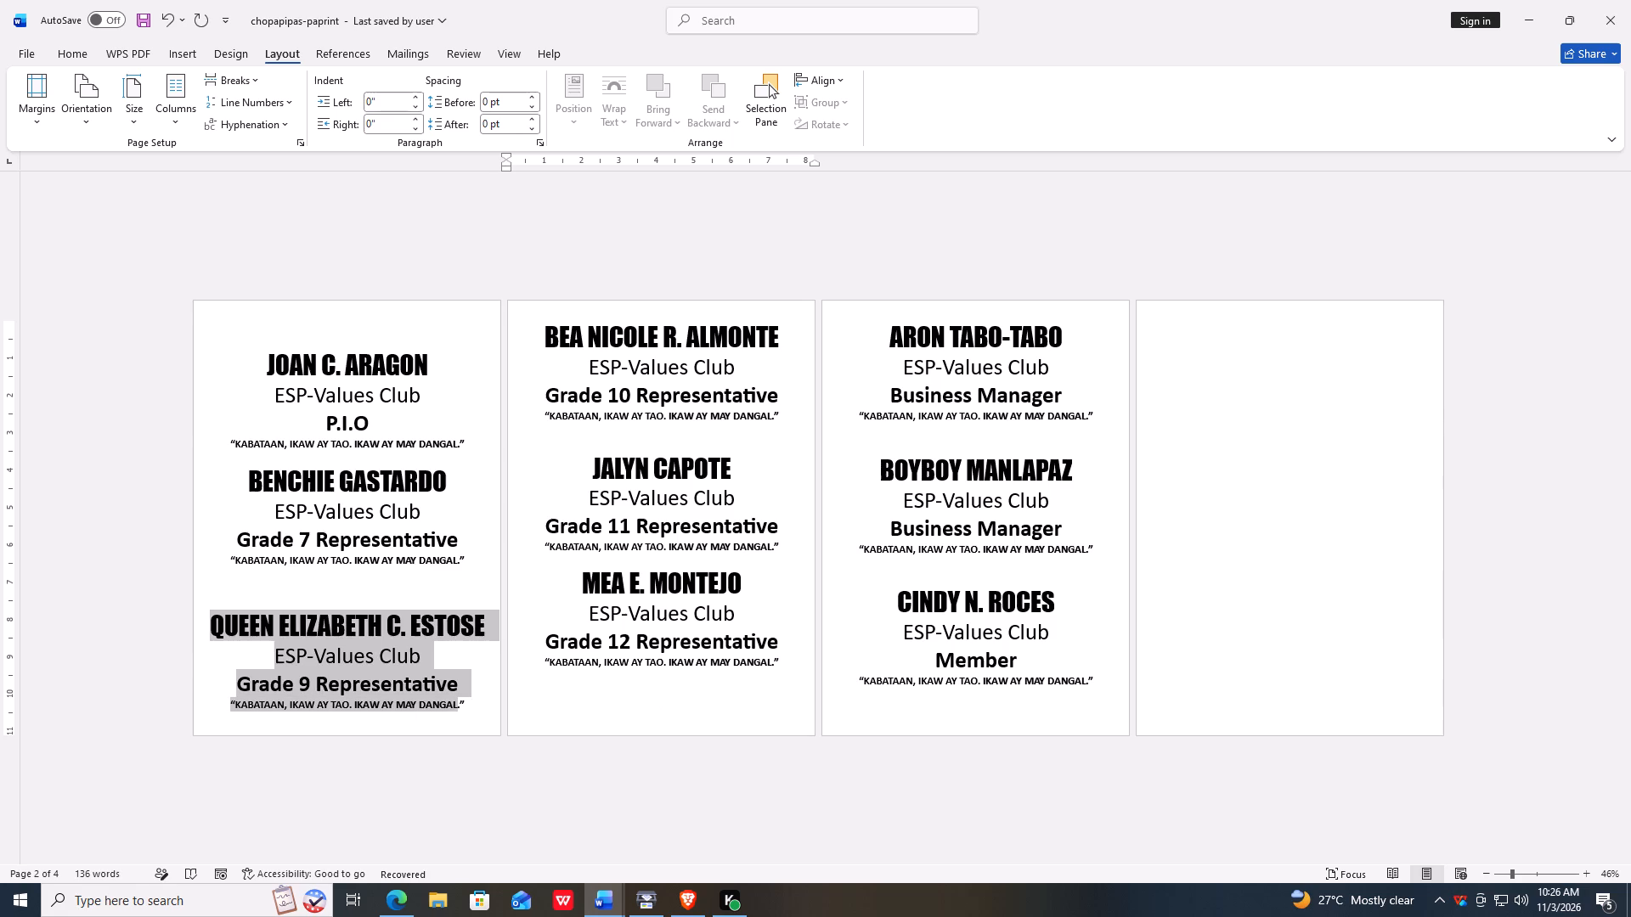
{"action": "left_click_drag", "start_coordinate": [449, 704], "coordinate": [464, 707]}
{"action": "right_click", "coordinate": [385, 639]}
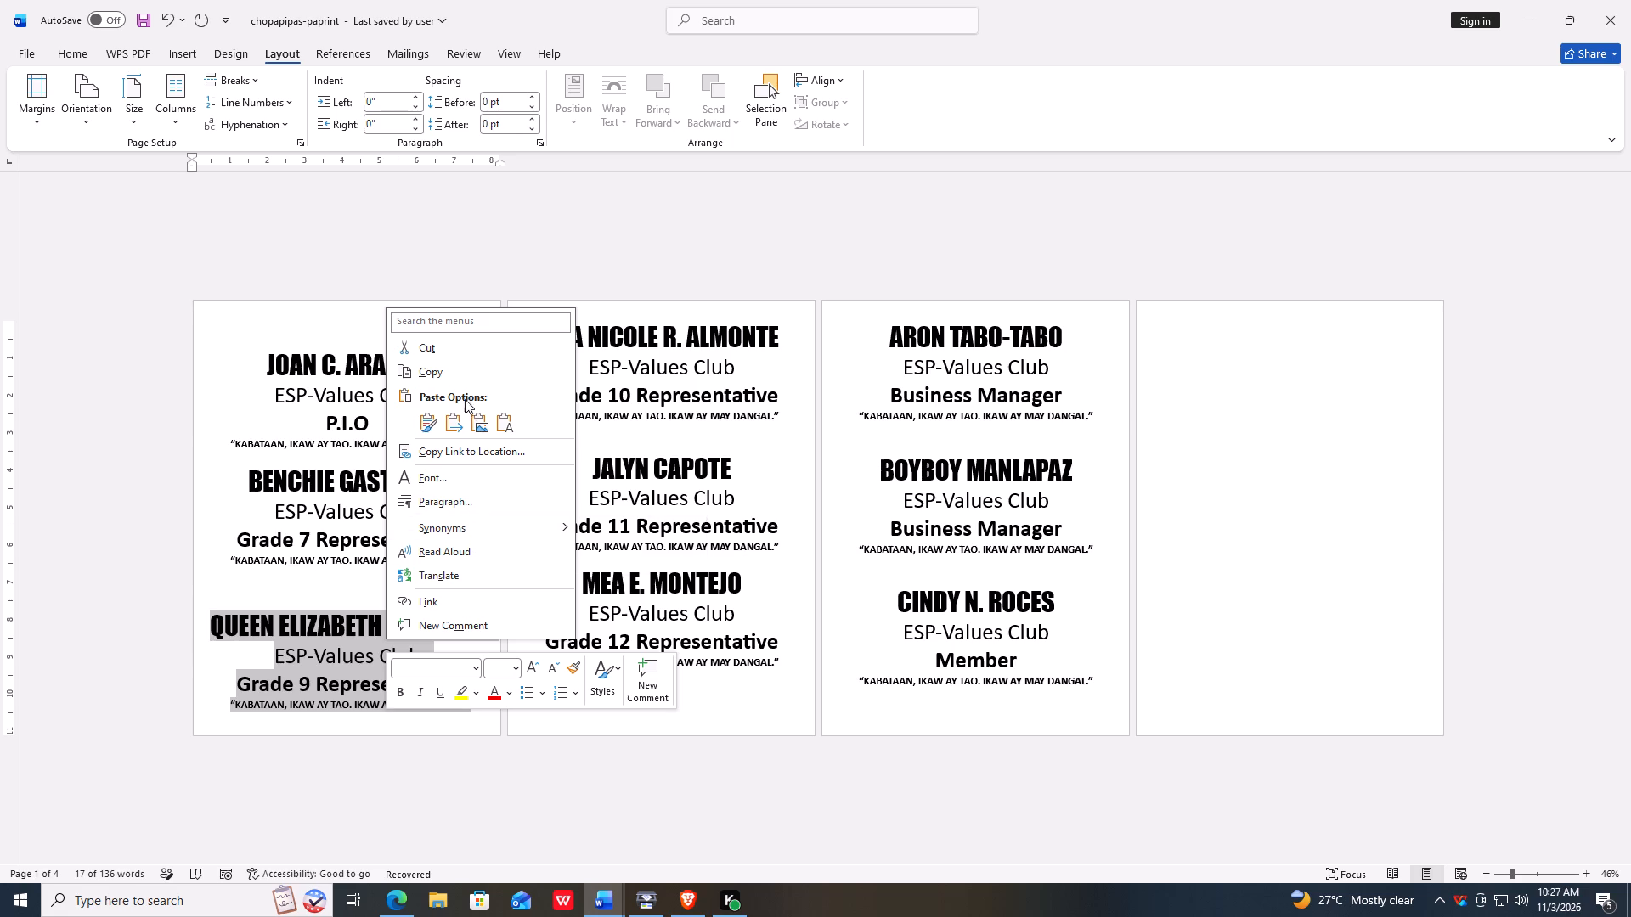
{"action": "left_click", "coordinate": [457, 347]}
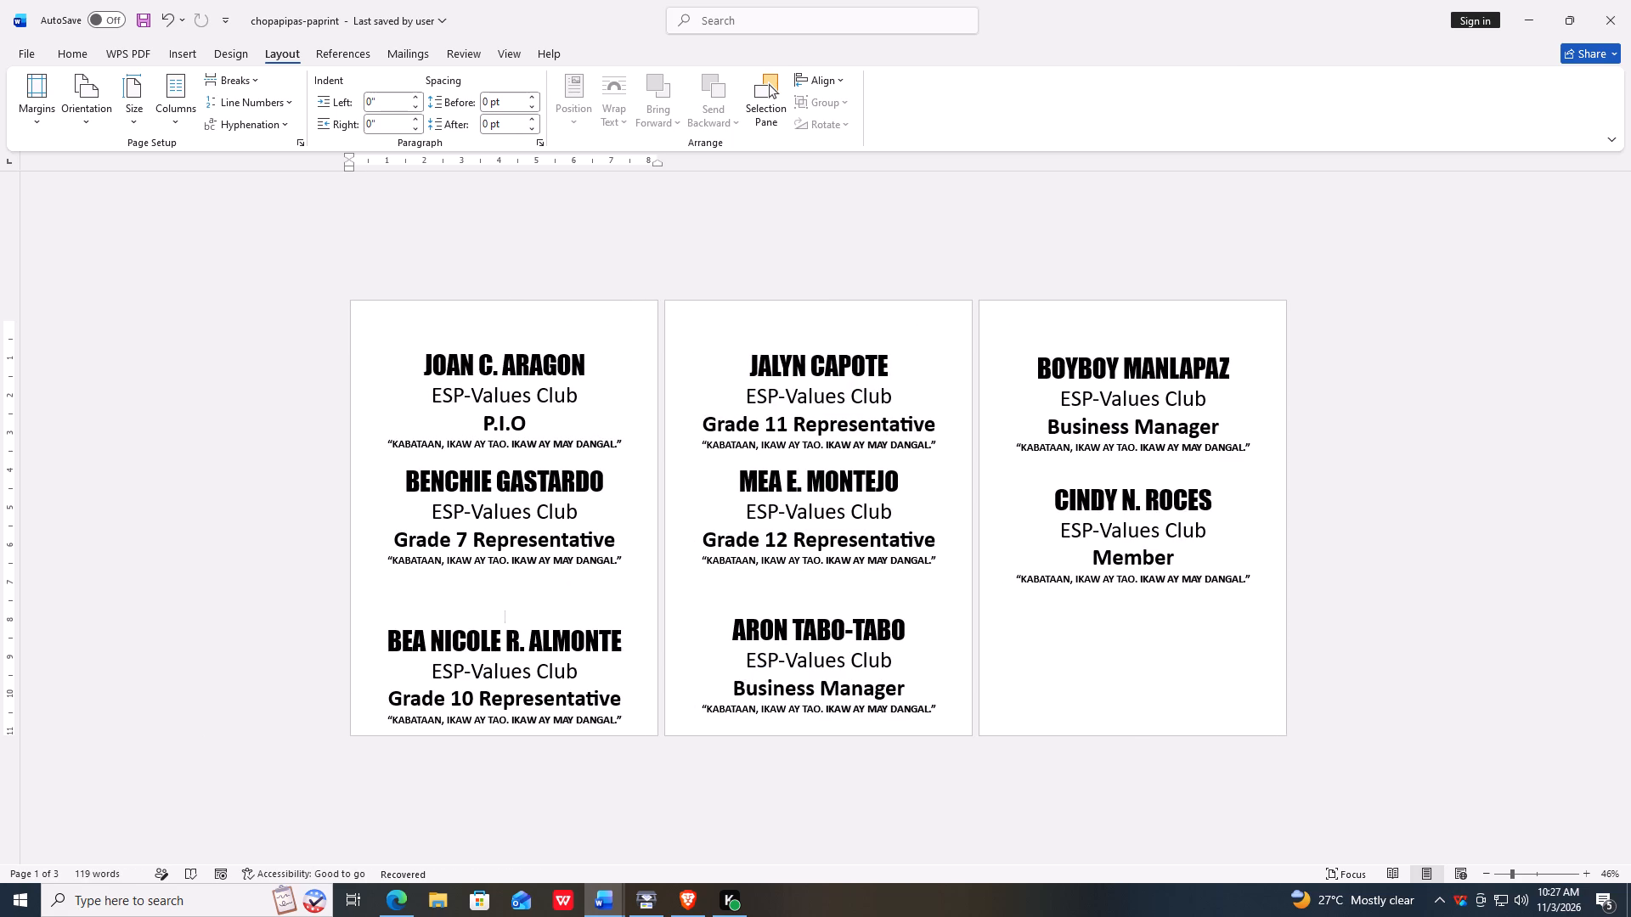
Switch to the unsaved Document3 and paste the cut Grade 9 Representative entry onto its empty fourth page.
{"action": "key", "text": "alt+Tab"}
{"action": "key", "text": "alt+Tab"}
{"action": "left_click", "coordinate": [593, 902]}
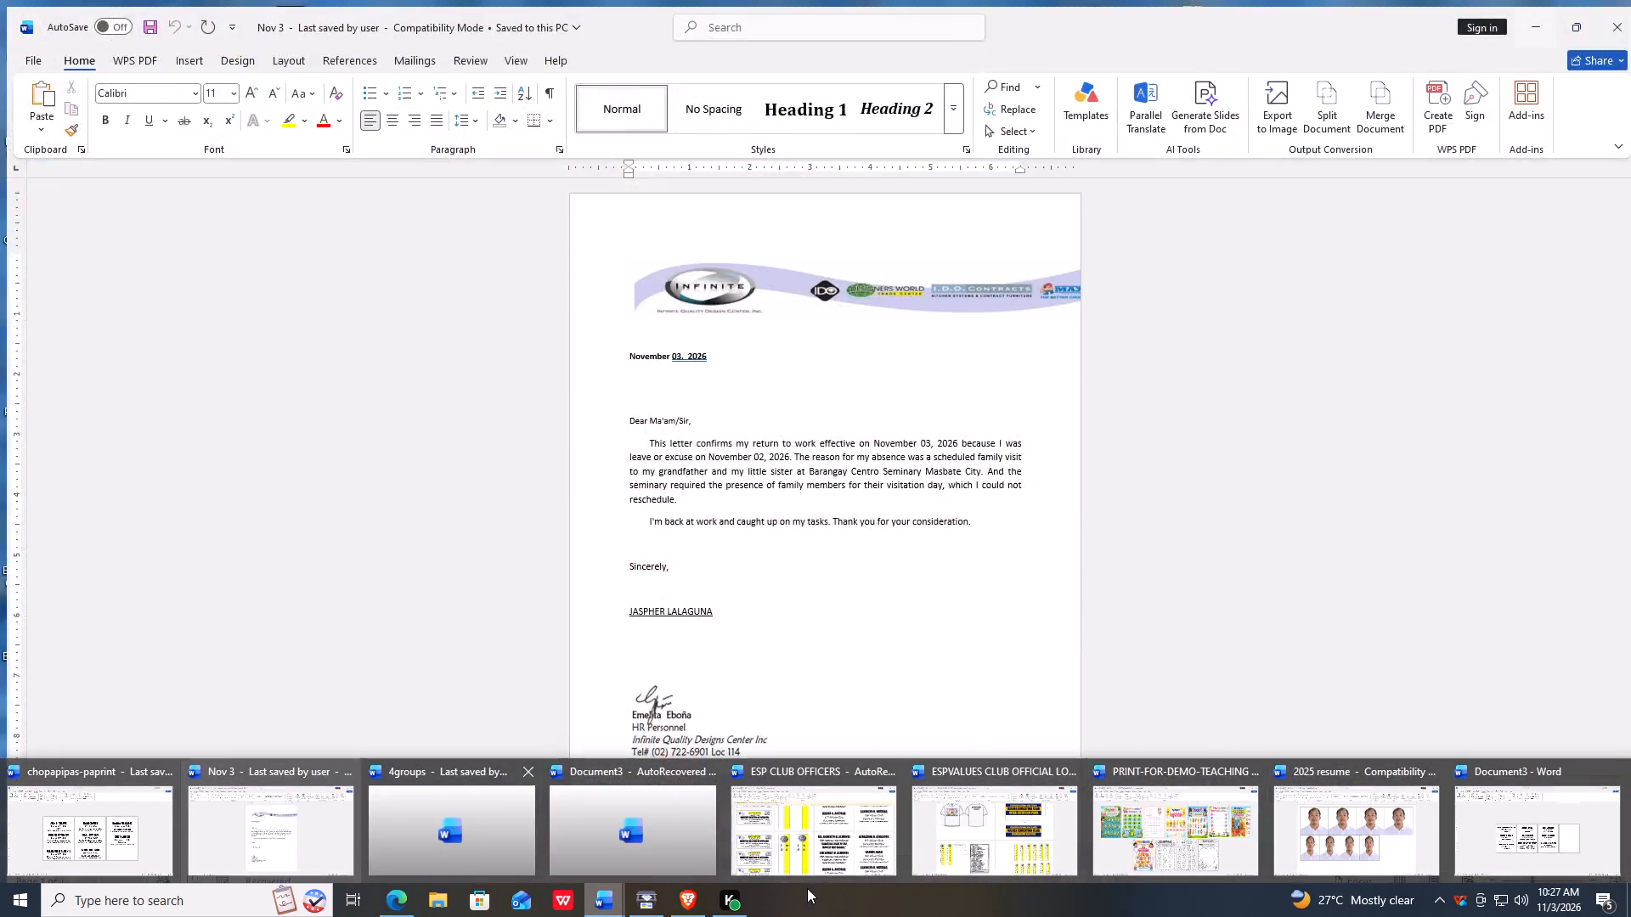
{"action": "left_click", "coordinate": [1515, 840]}
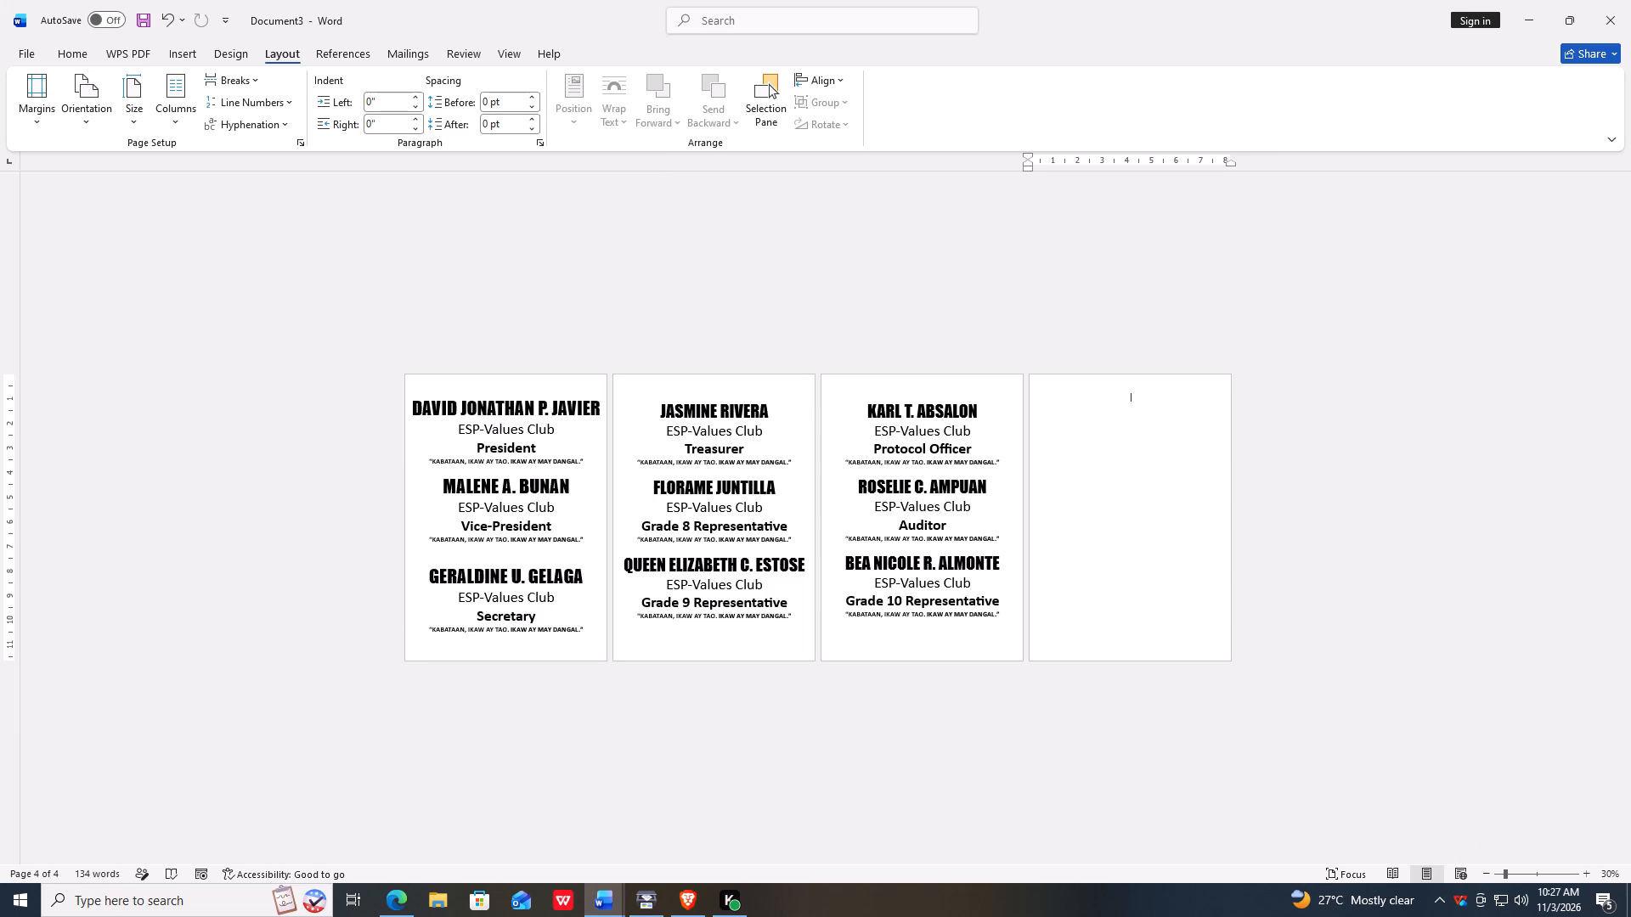
{"action": "key", "text": "ctrl+v"}
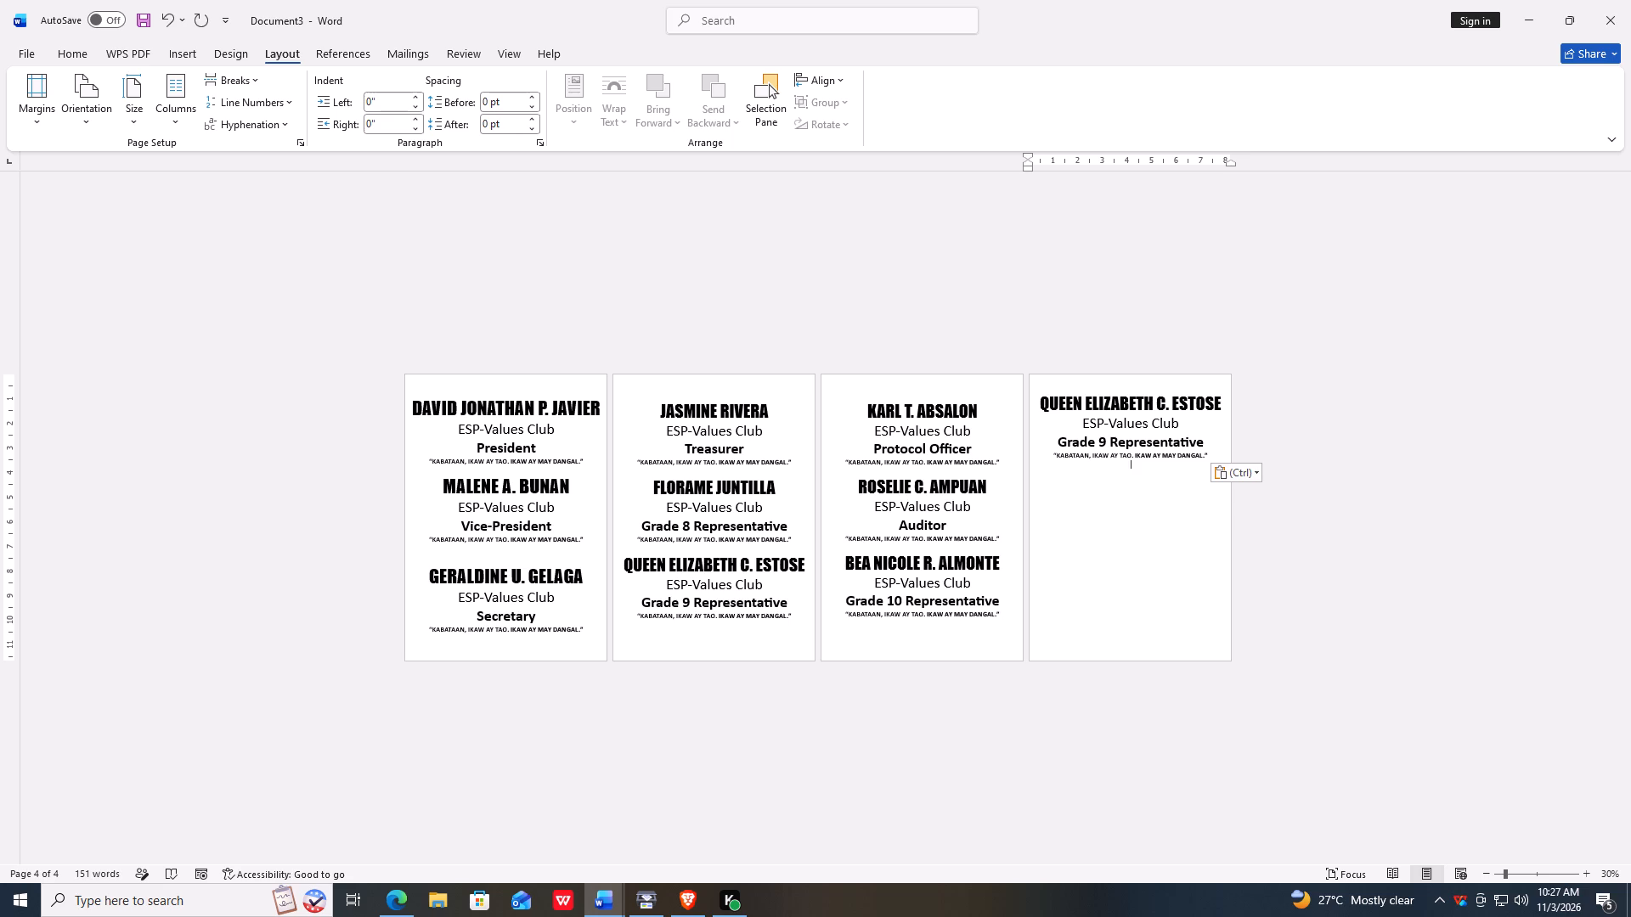
Switch back to chopapipas-paprint and remove surplus blank lines between the Grade 7 and Grade 10 Representative entries.
{"action": "key", "text": "alt+Tab"}
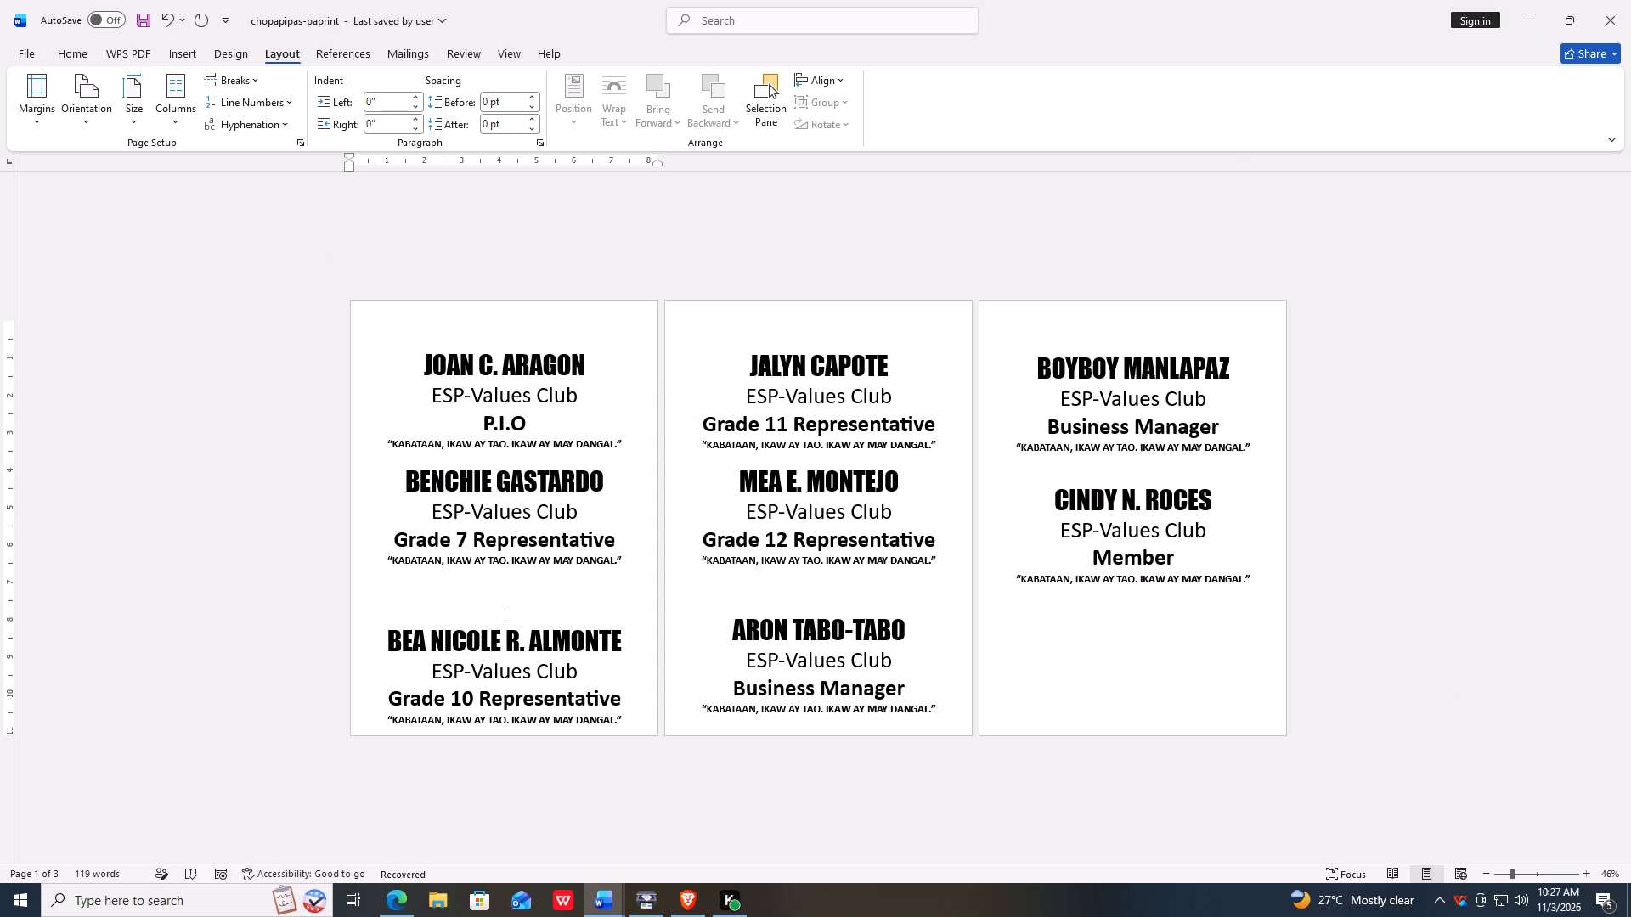
{"action": "key", "text": "BackSpace"}
{"action": "key", "text": "BackSpace"}
{"action": "left_click", "coordinate": [531, 591]}
{"action": "key", "text": "BackSpace"}
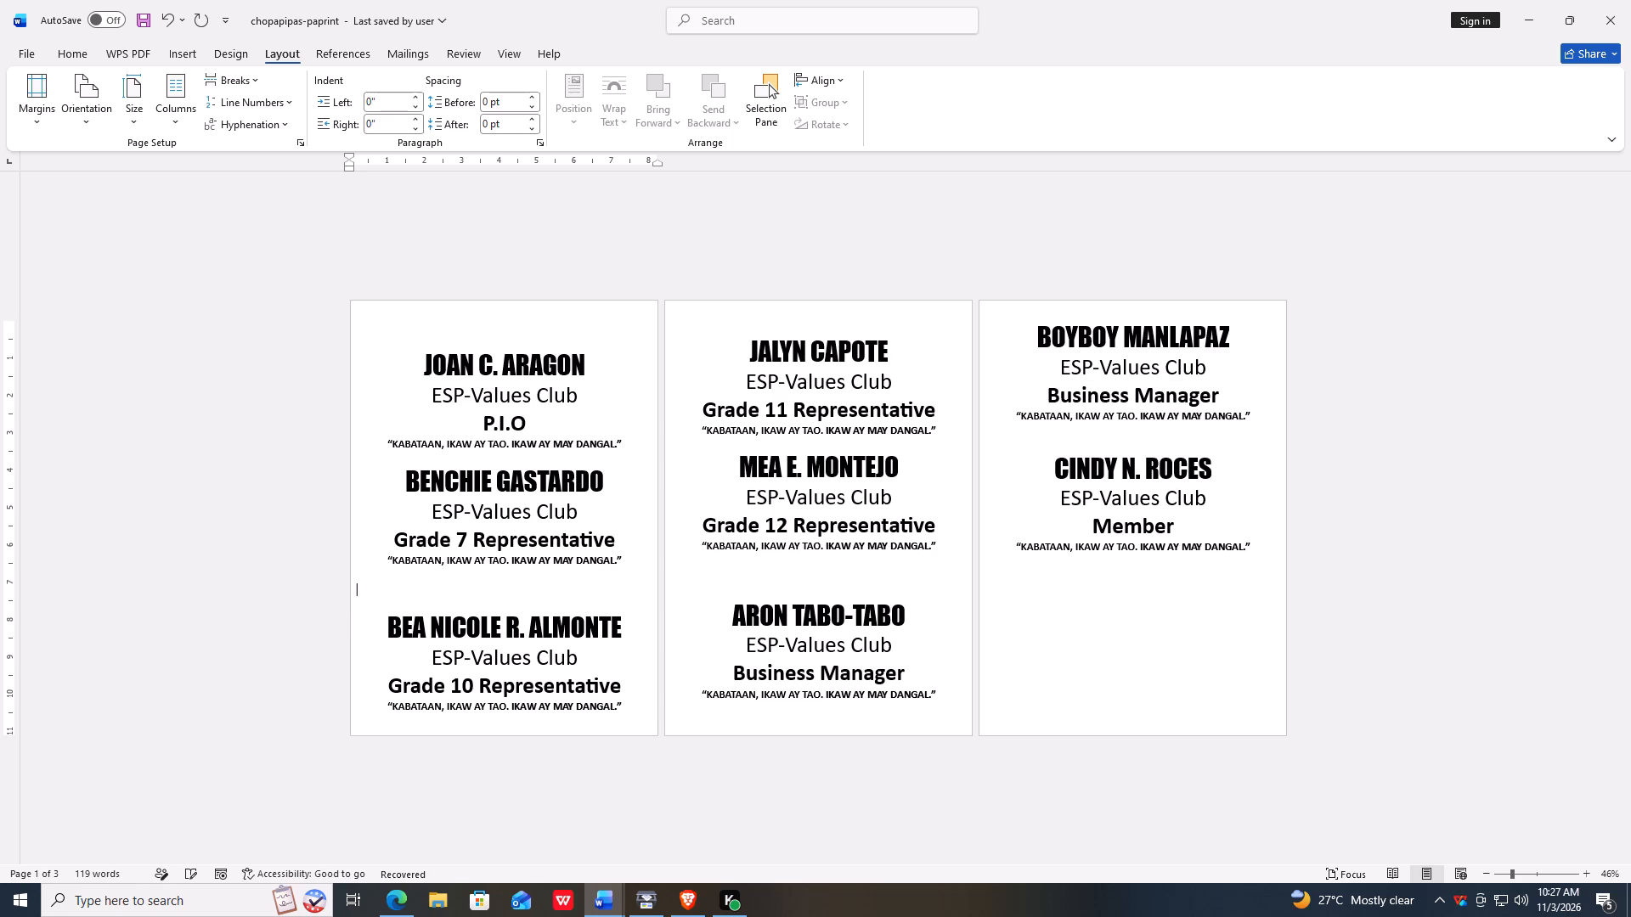
{"action": "key", "text": "BackSpace"}
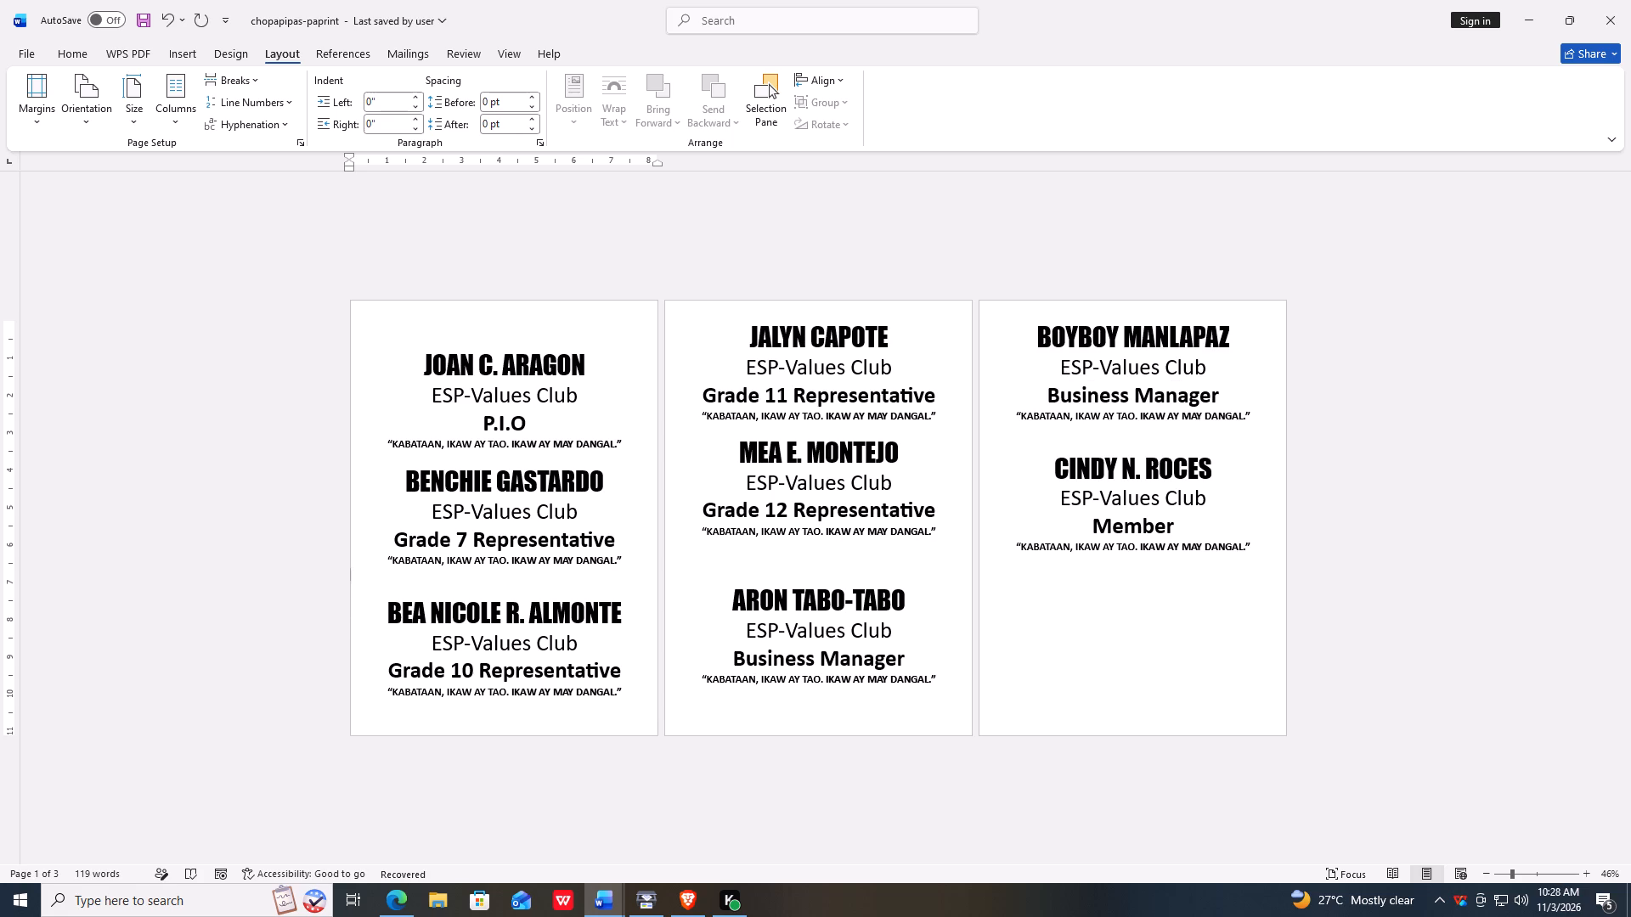
Tighten the gap above the first Business Manager entry on the second page and push the second Business Manager entry onto the third page.
{"action": "left_click", "coordinate": [1097, 640]}
{"action": "left_click", "coordinate": [816, 561]}
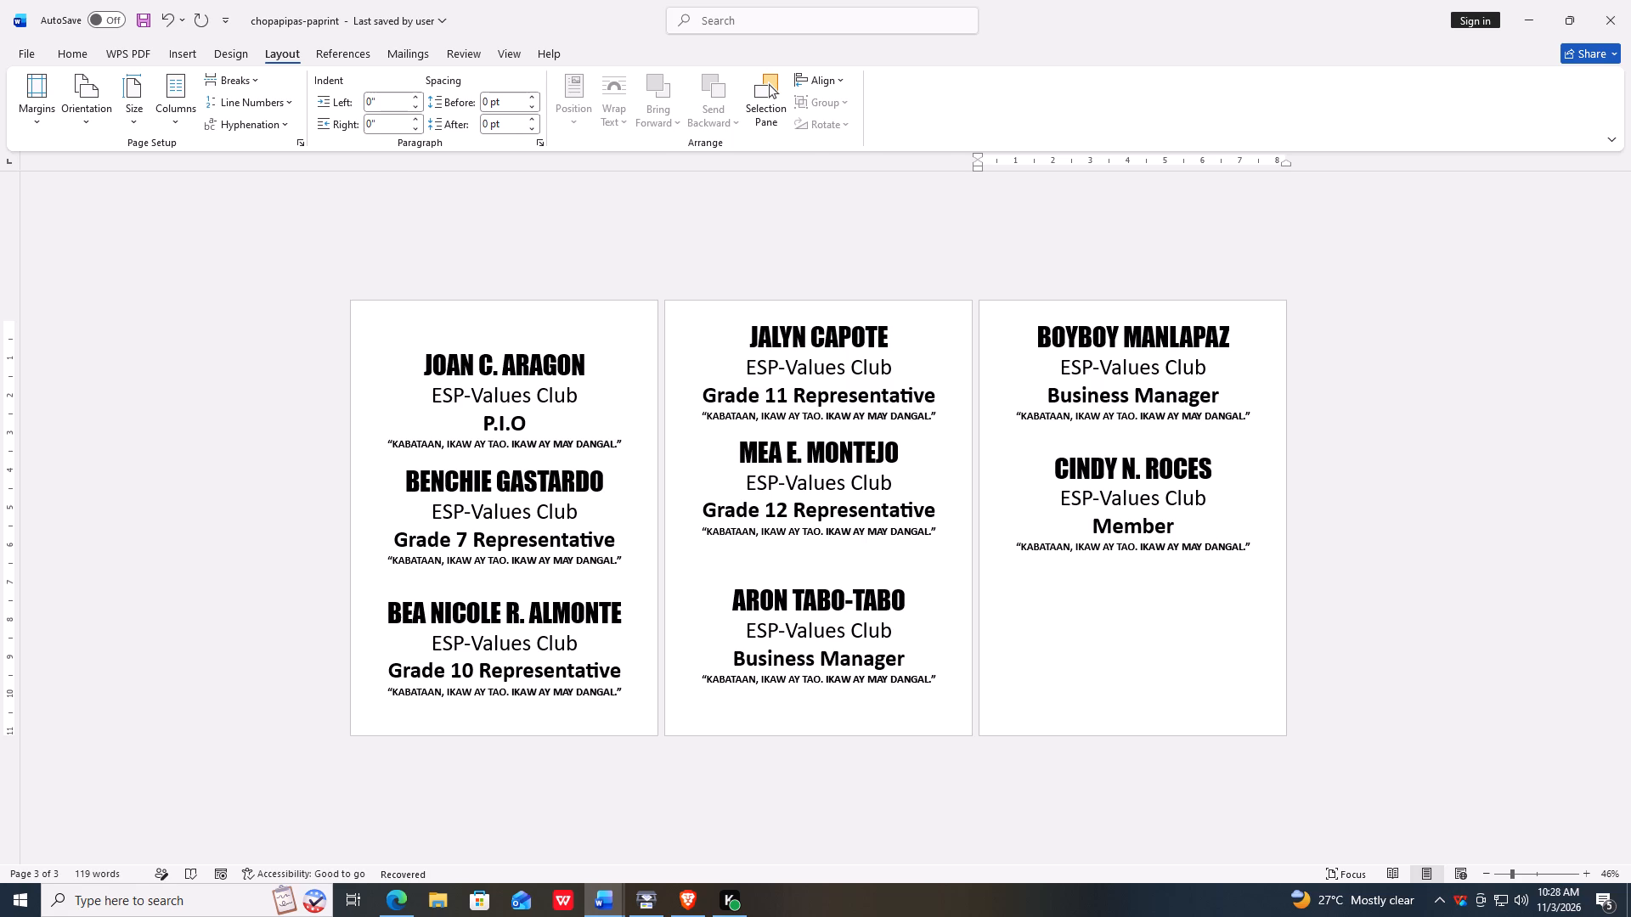
{"action": "left_click", "coordinate": [943, 532]}
{"action": "left_click", "coordinate": [815, 549]}
{"action": "key", "text": "BackSpace"}
{"action": "key", "text": "BackSpace"}
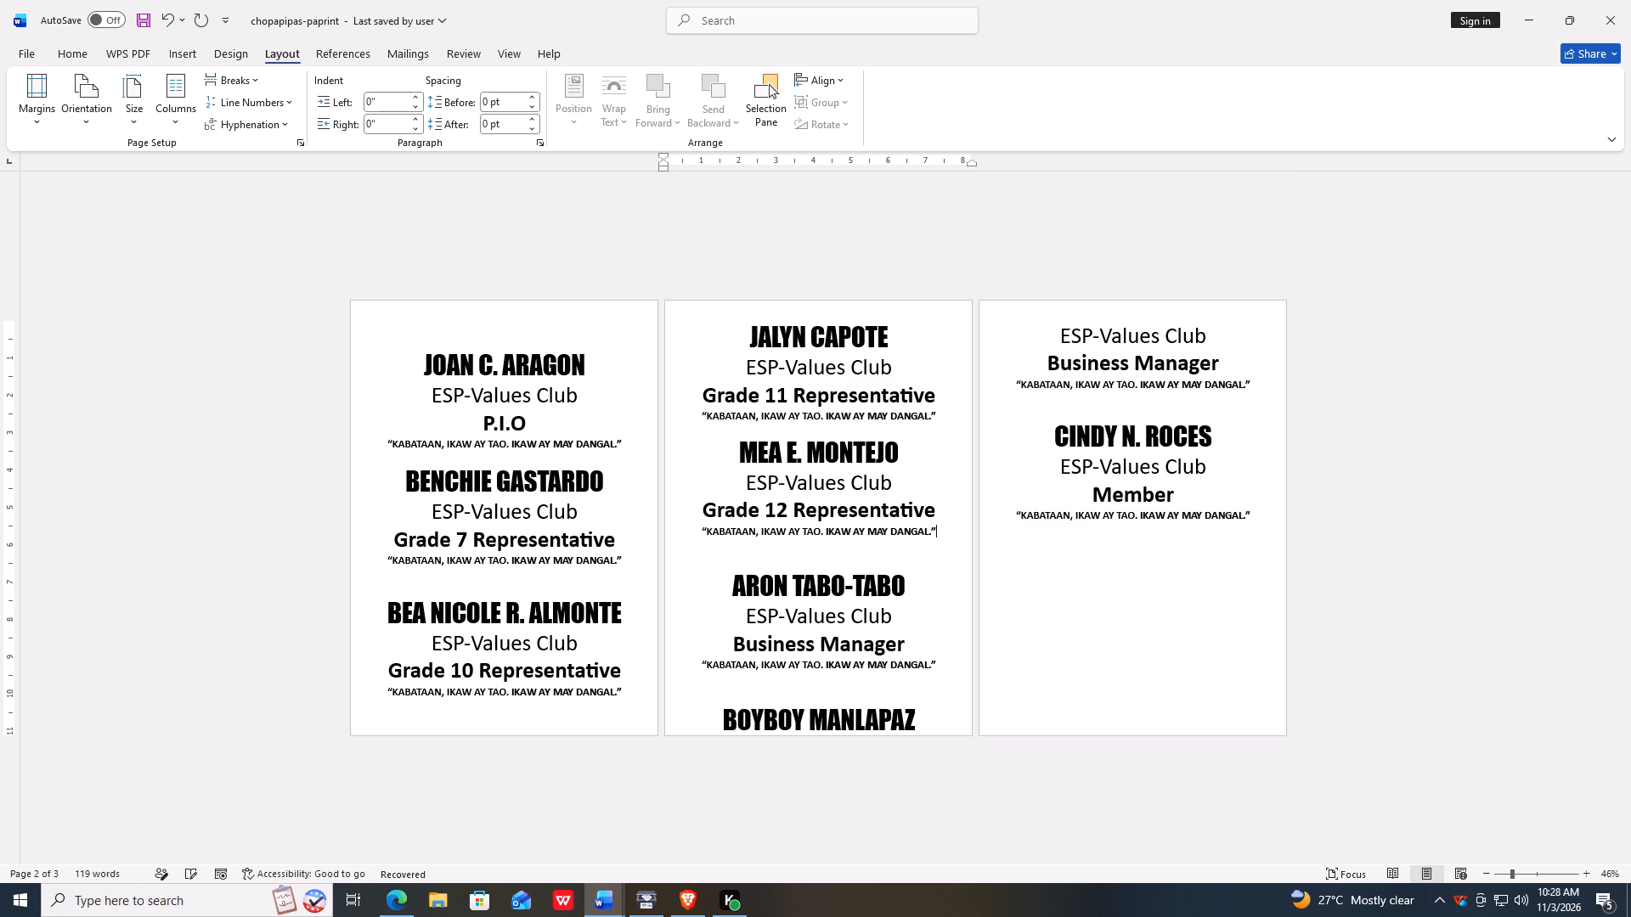
{"action": "left_click", "coordinate": [839, 695]}
{"action": "key", "text": "Return"}
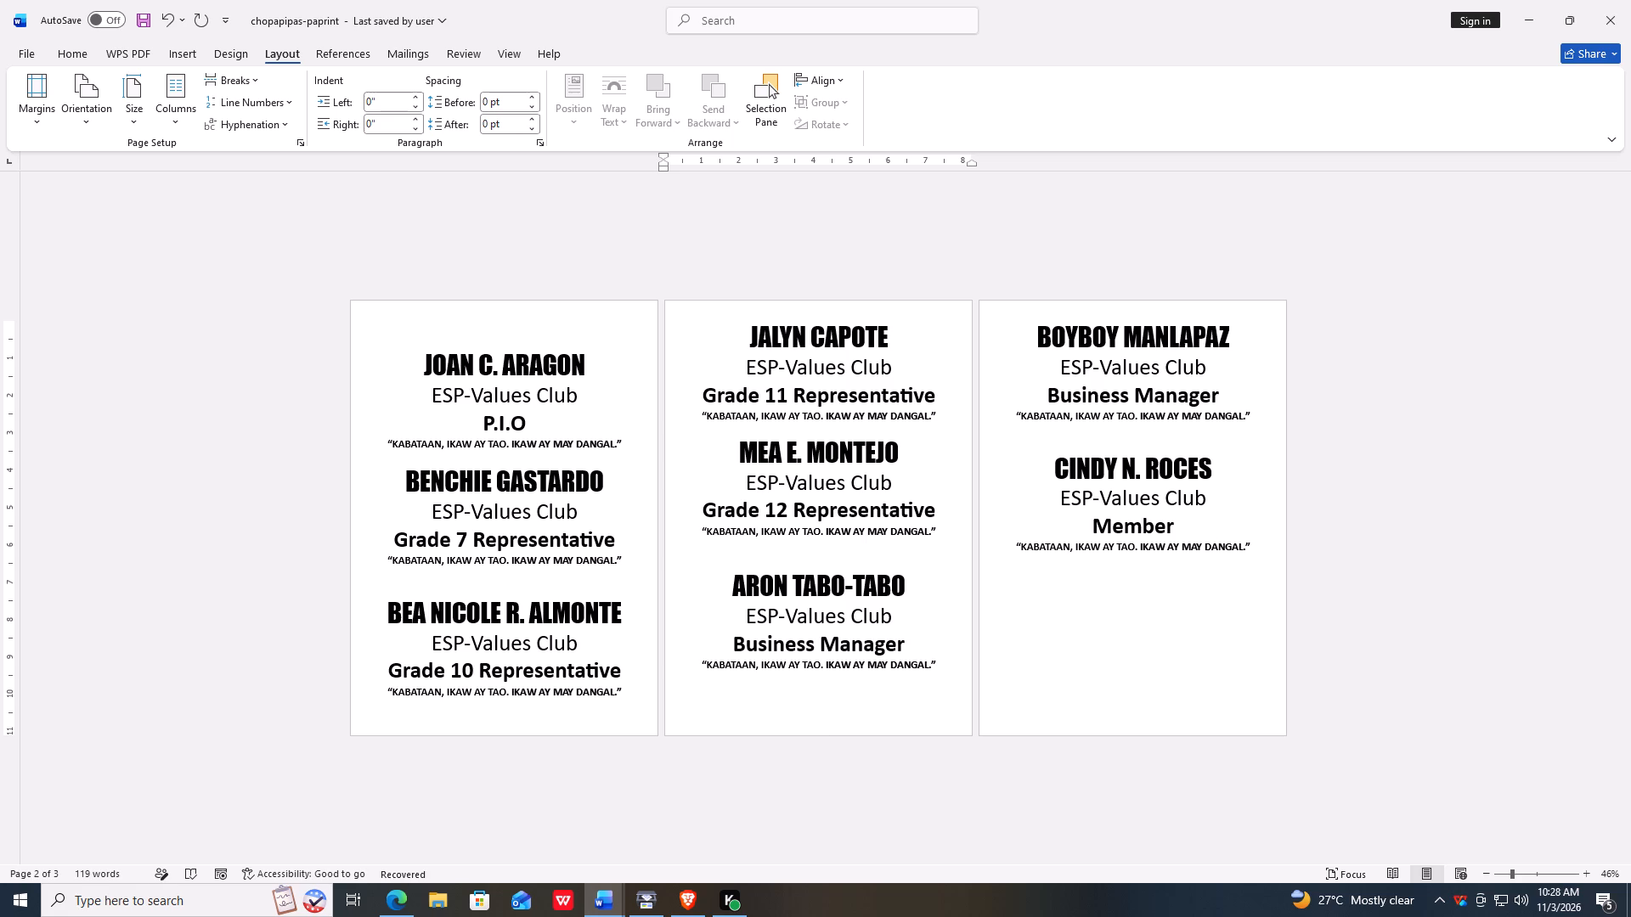
{"action": "left_click", "coordinate": [1067, 627]}
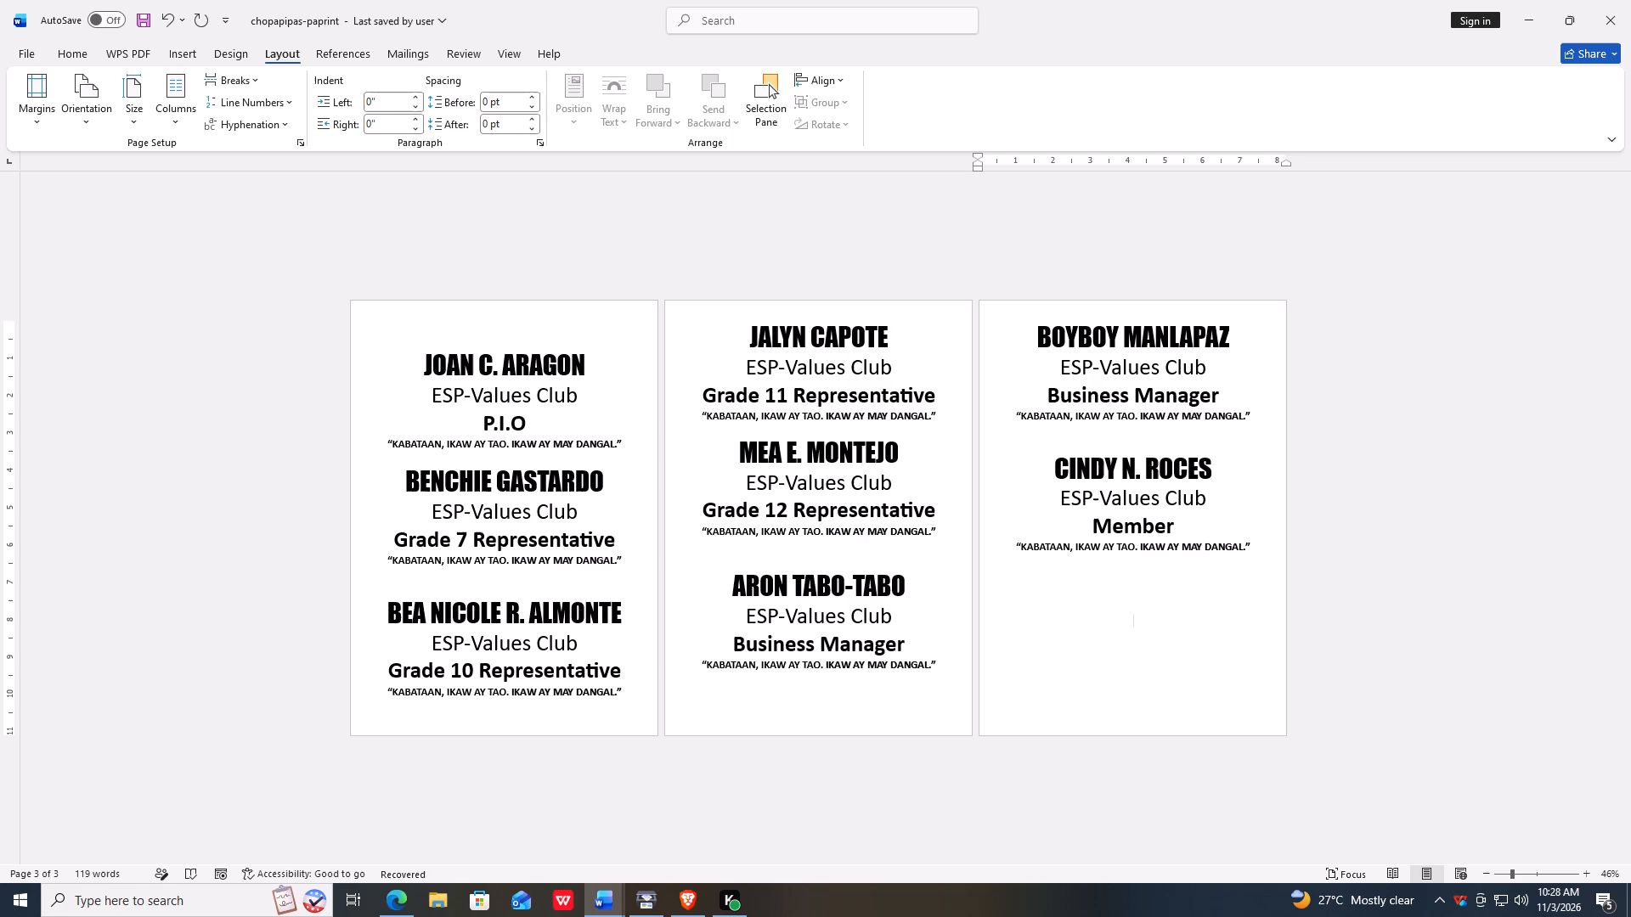
{"action": "left_click", "coordinate": [1131, 564]}
Select the Grade 11 Representative entry's name, club and position lines on the second page.
{"action": "left_click_drag", "start_coordinate": [752, 337], "coordinate": [942, 396]}
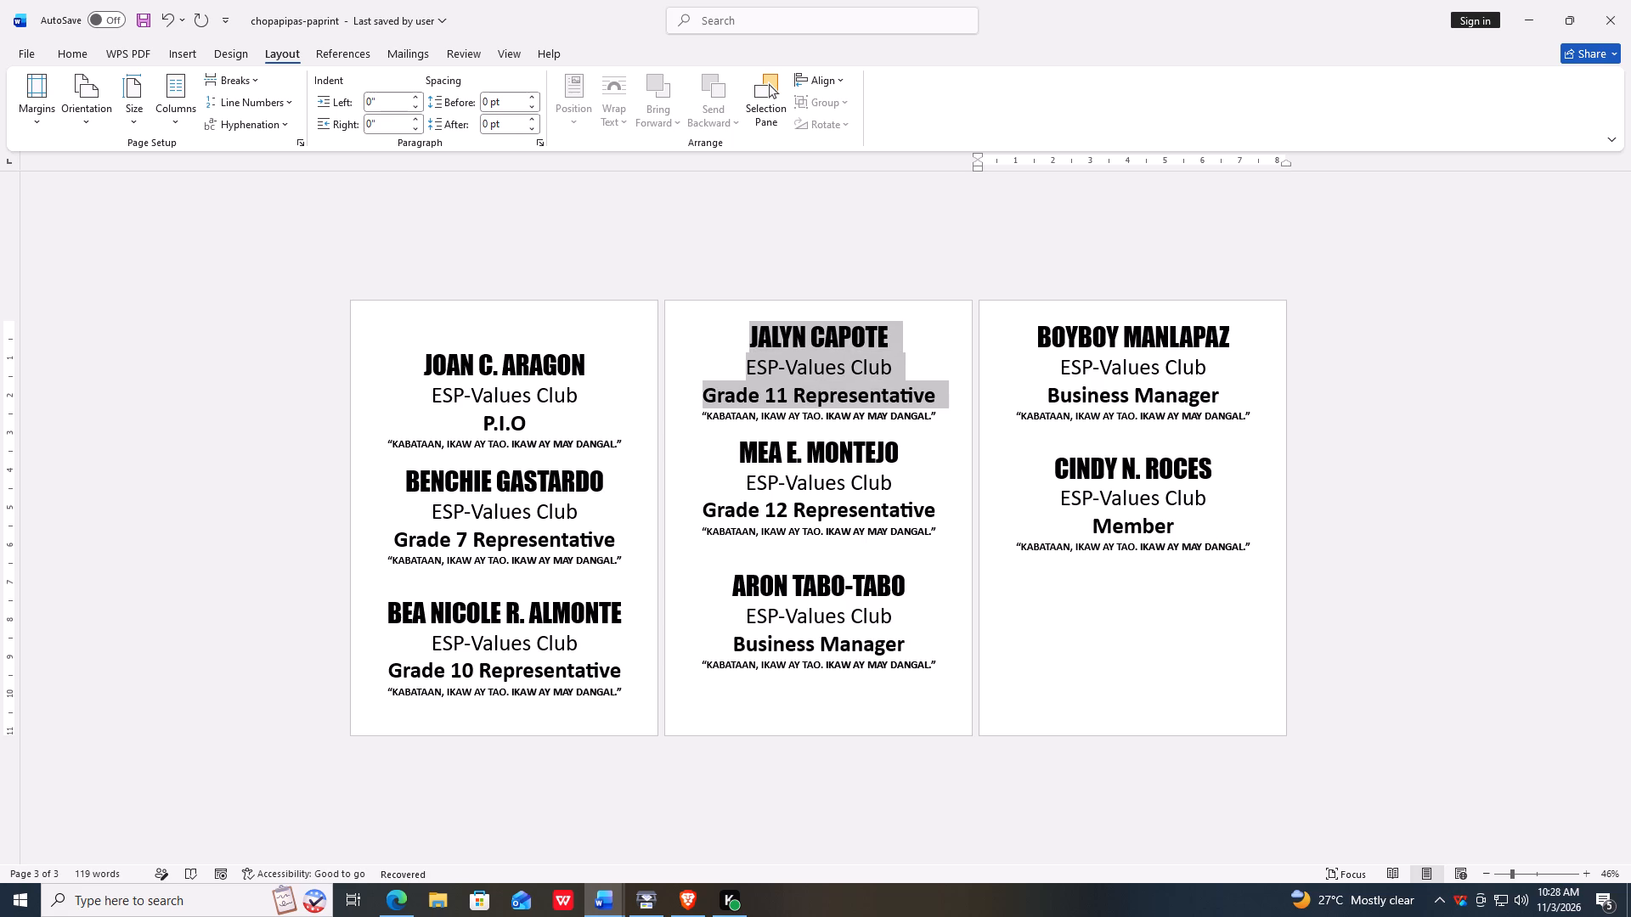
{"action": "left_click_drag", "start_coordinate": [942, 396], "coordinate": [943, 397]}
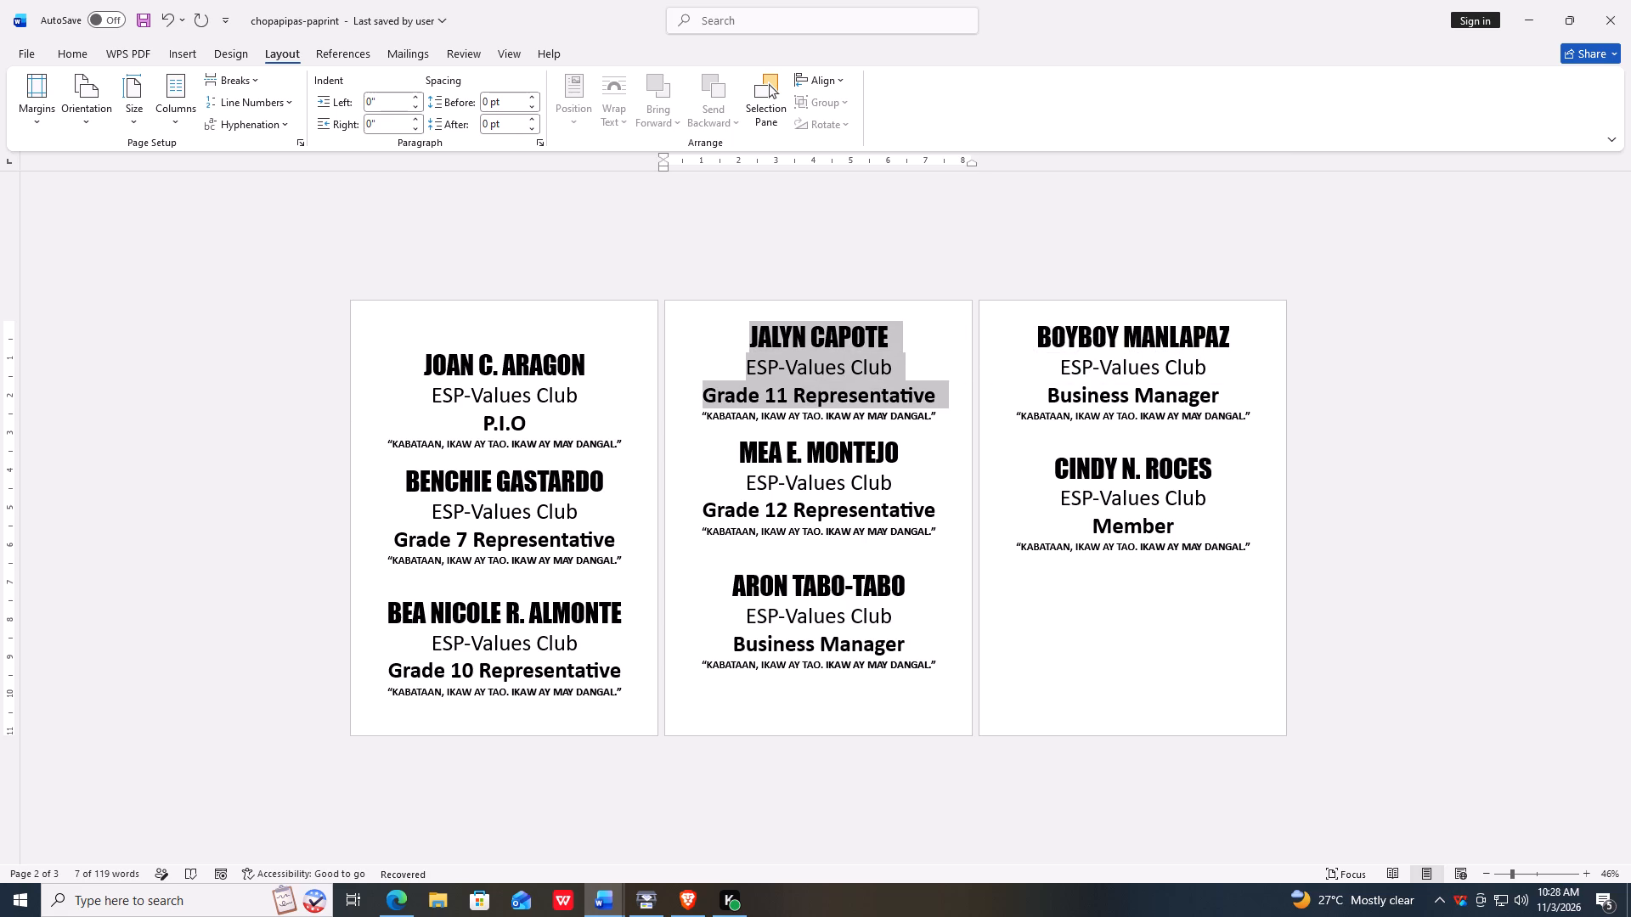
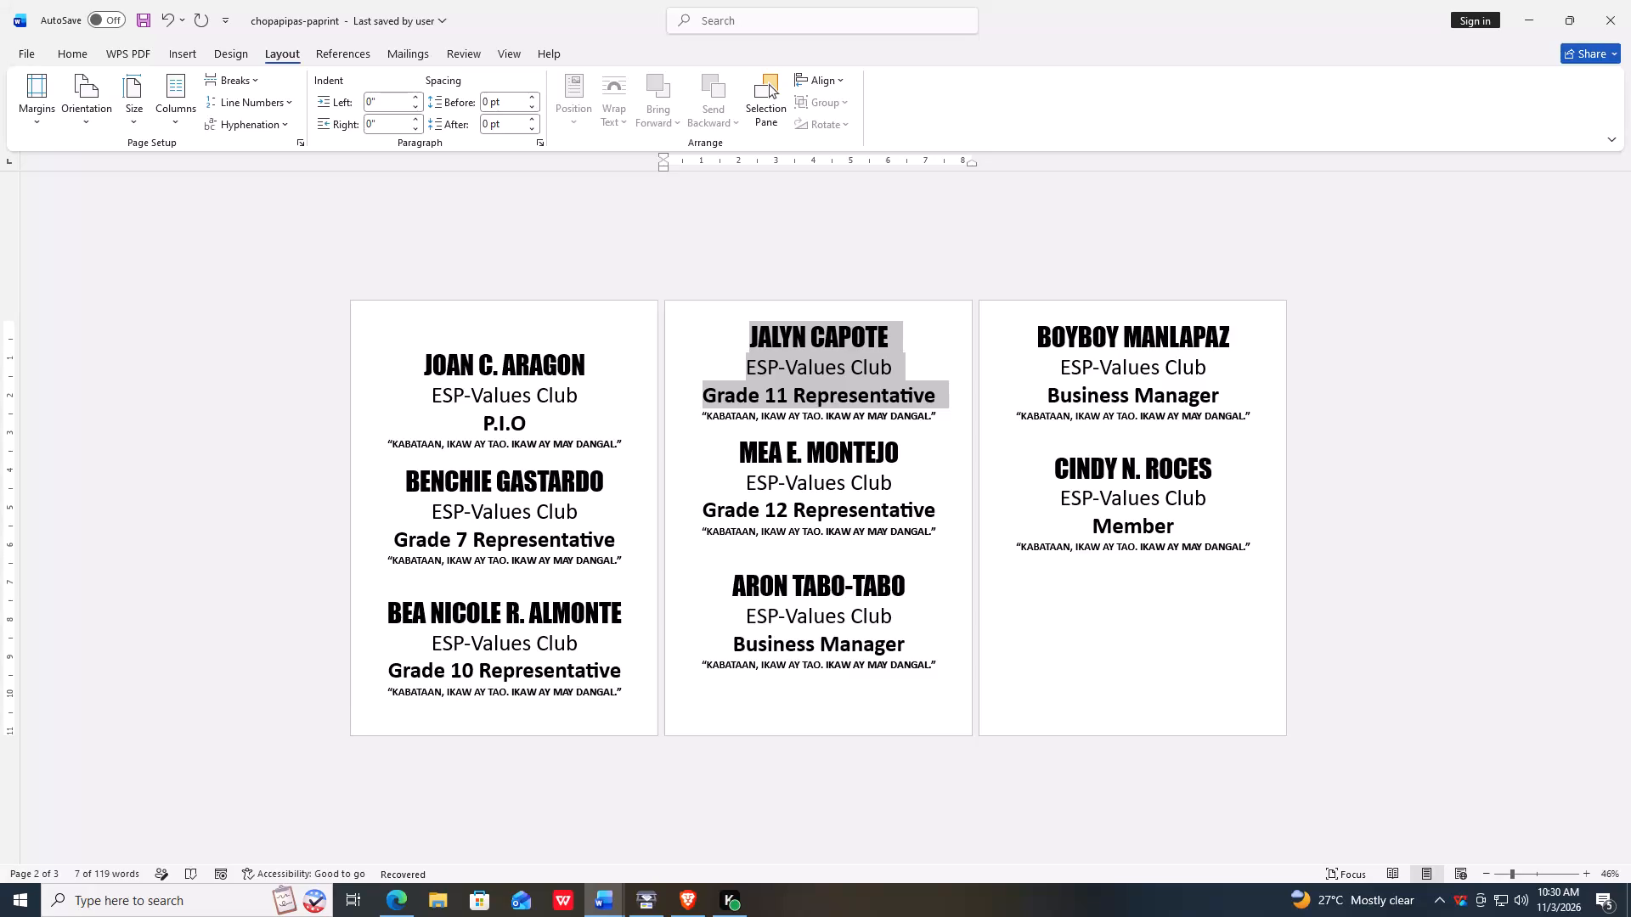
Switch to the ESP CLUB OFFICERS document and copy the second ESP-Values Club Adviser entry, including its two-line motto.
{"action": "left_click", "coordinate": [1105, 637]}
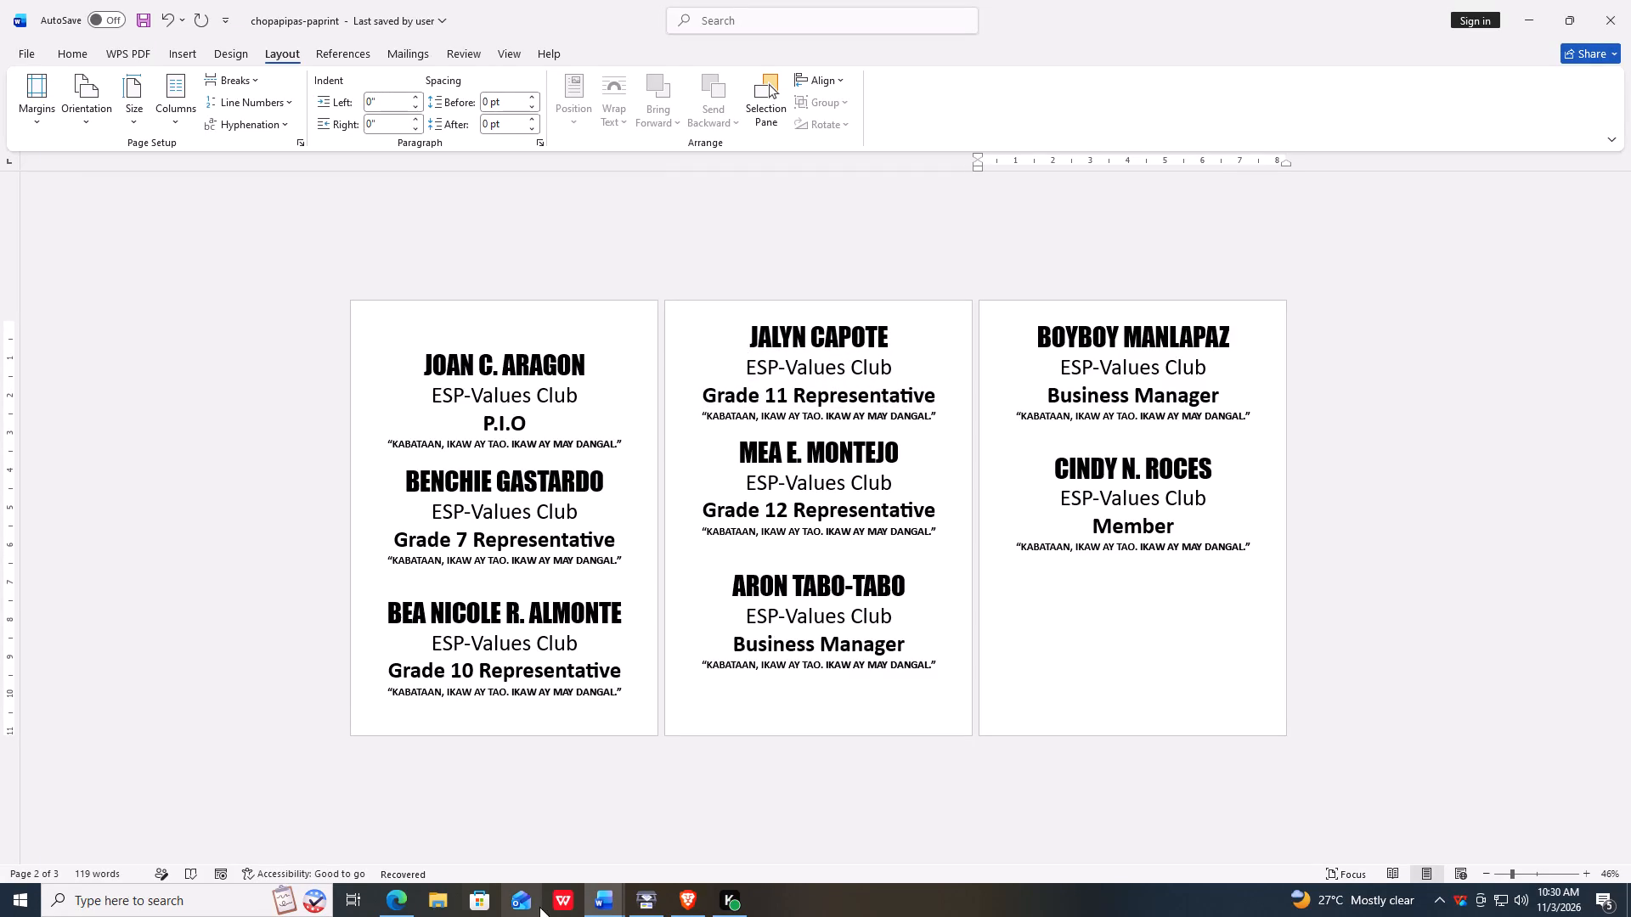
{"action": "left_click", "coordinate": [607, 894]}
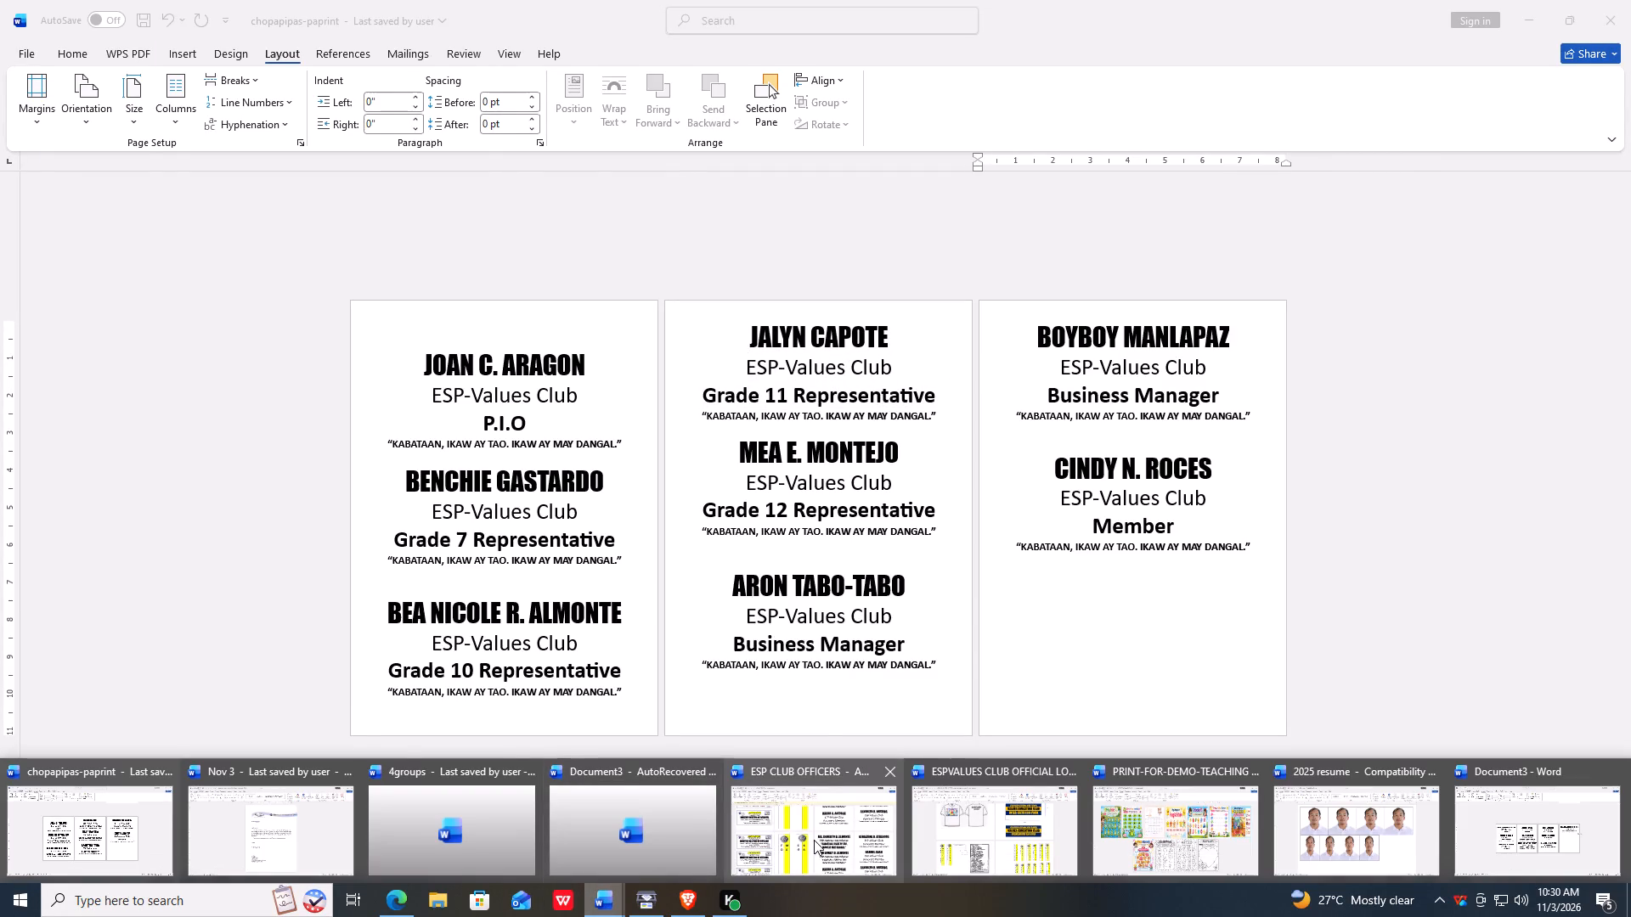
{"action": "left_click", "coordinate": [814, 840]}
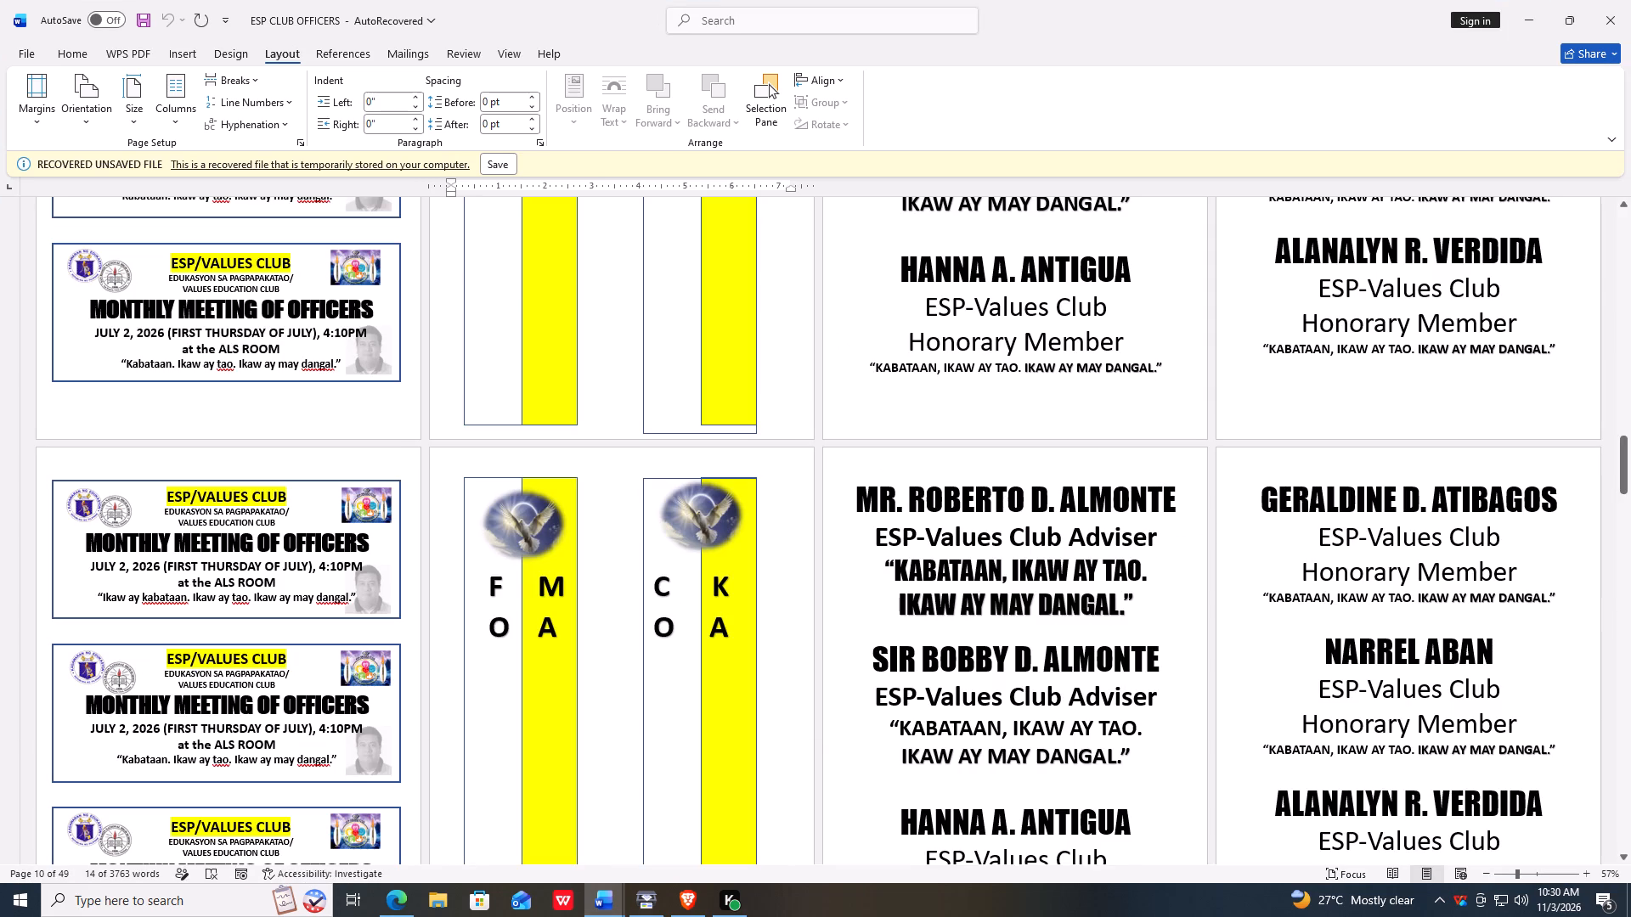
{"action": "scroll", "coordinate": [1206, 576], "scroll_direction": "up", "scroll_amount": 2}
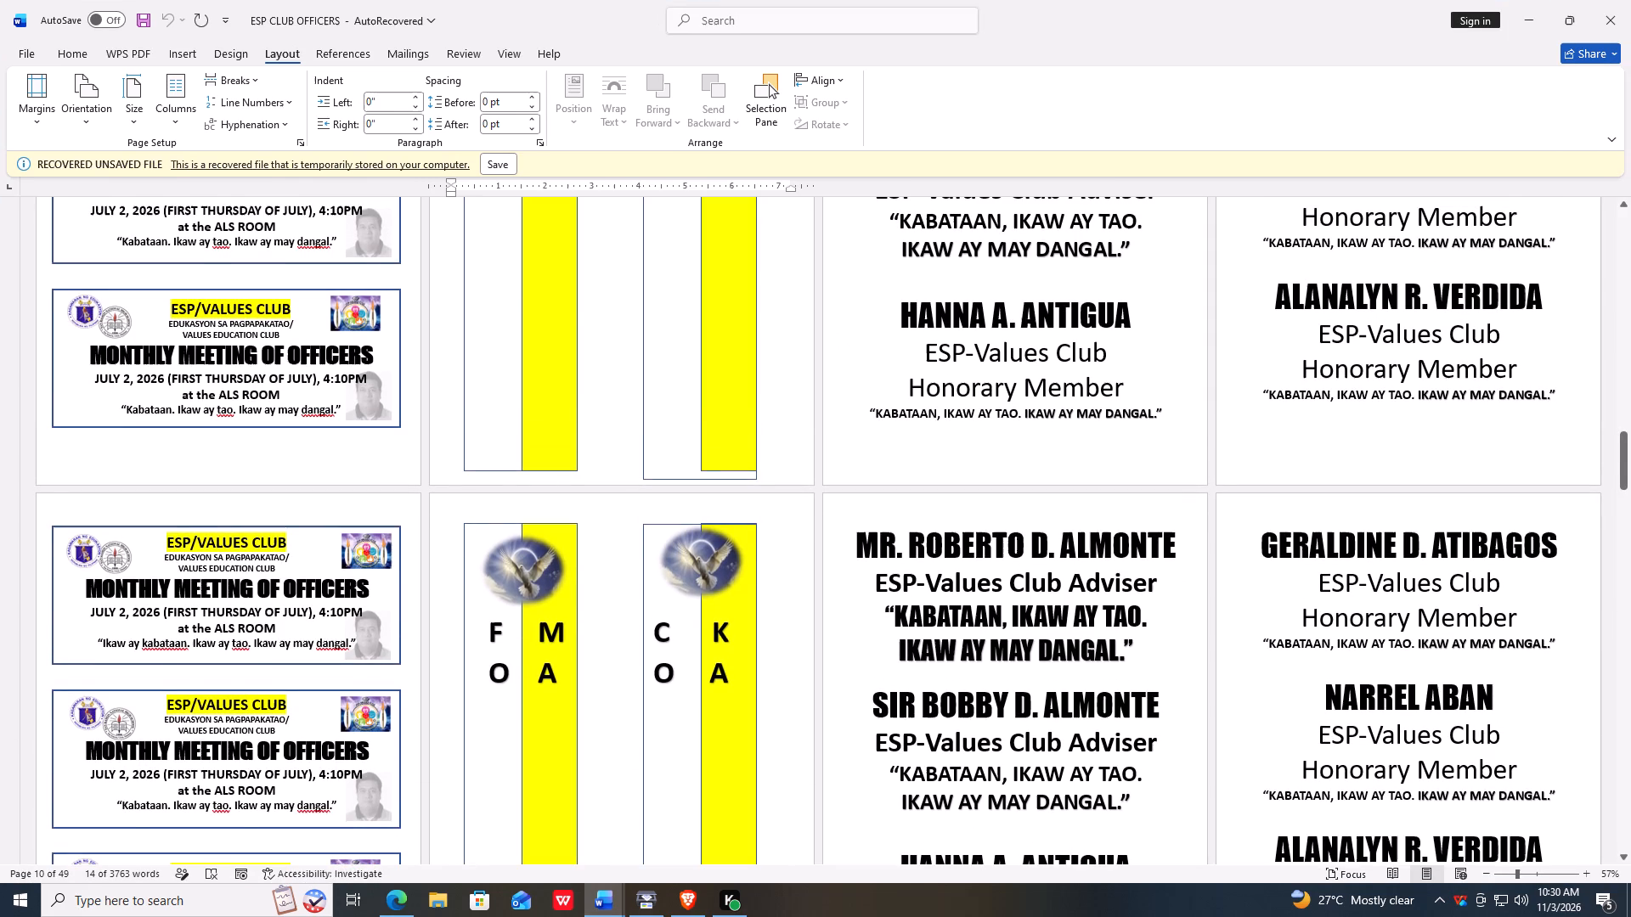
{"action": "scroll", "coordinate": [1346, 436], "scroll_direction": "up", "scroll_amount": 8}
{"action": "scroll", "coordinate": [1257, 545], "scroll_direction": "up", "scroll_amount": 4}
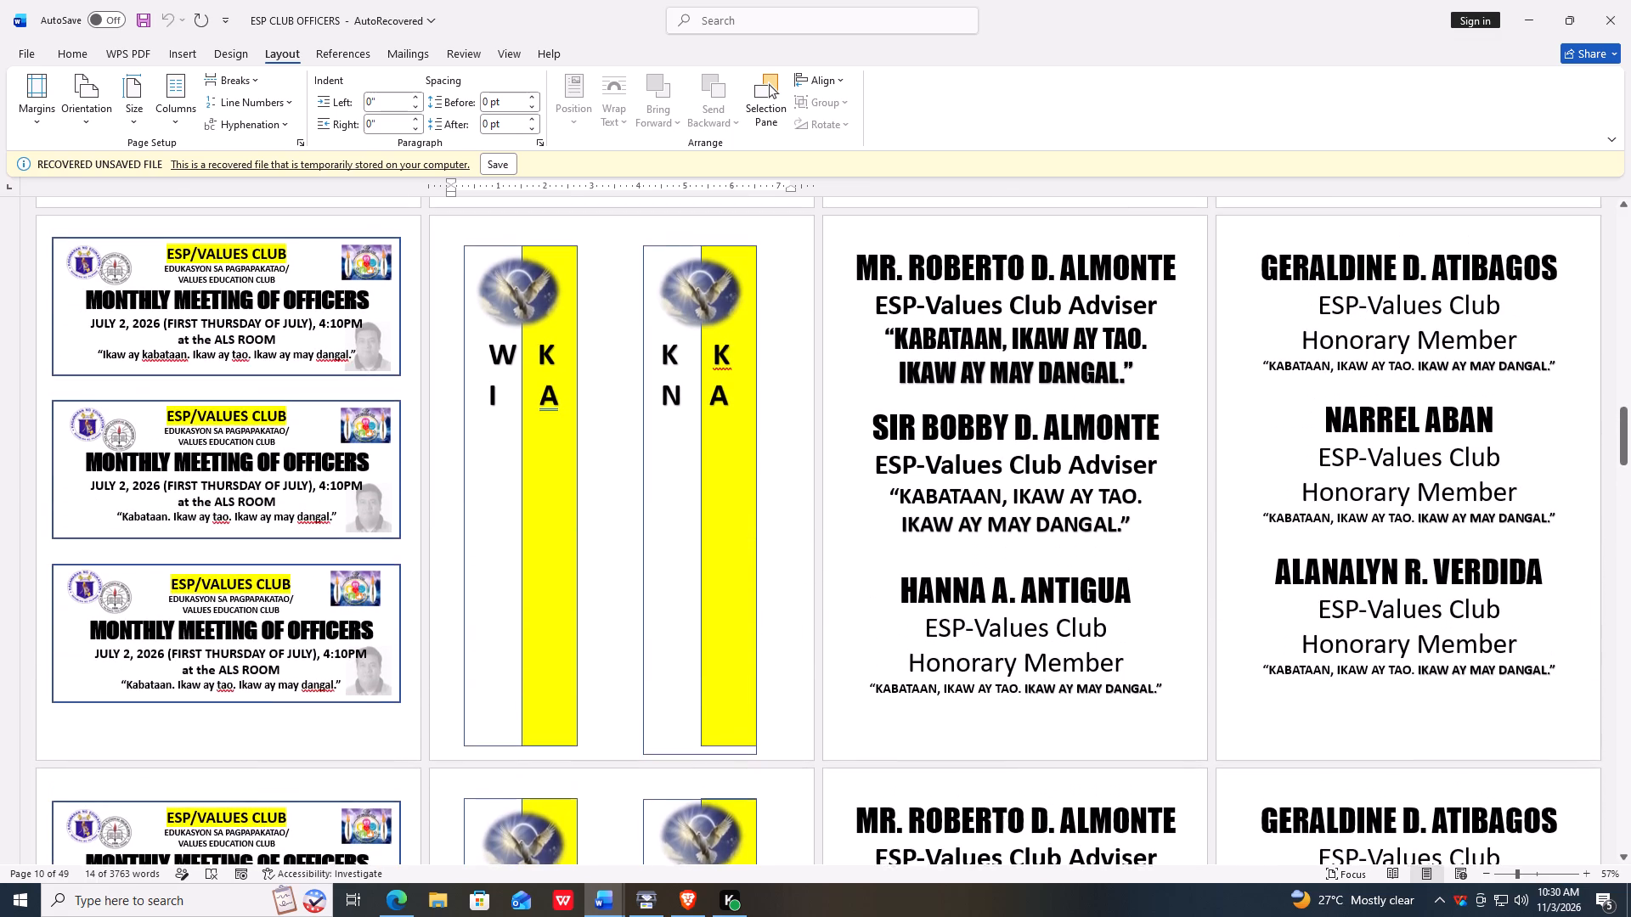
{"action": "scroll", "coordinate": [1233, 548], "scroll_direction": "up", "scroll_amount": 2}
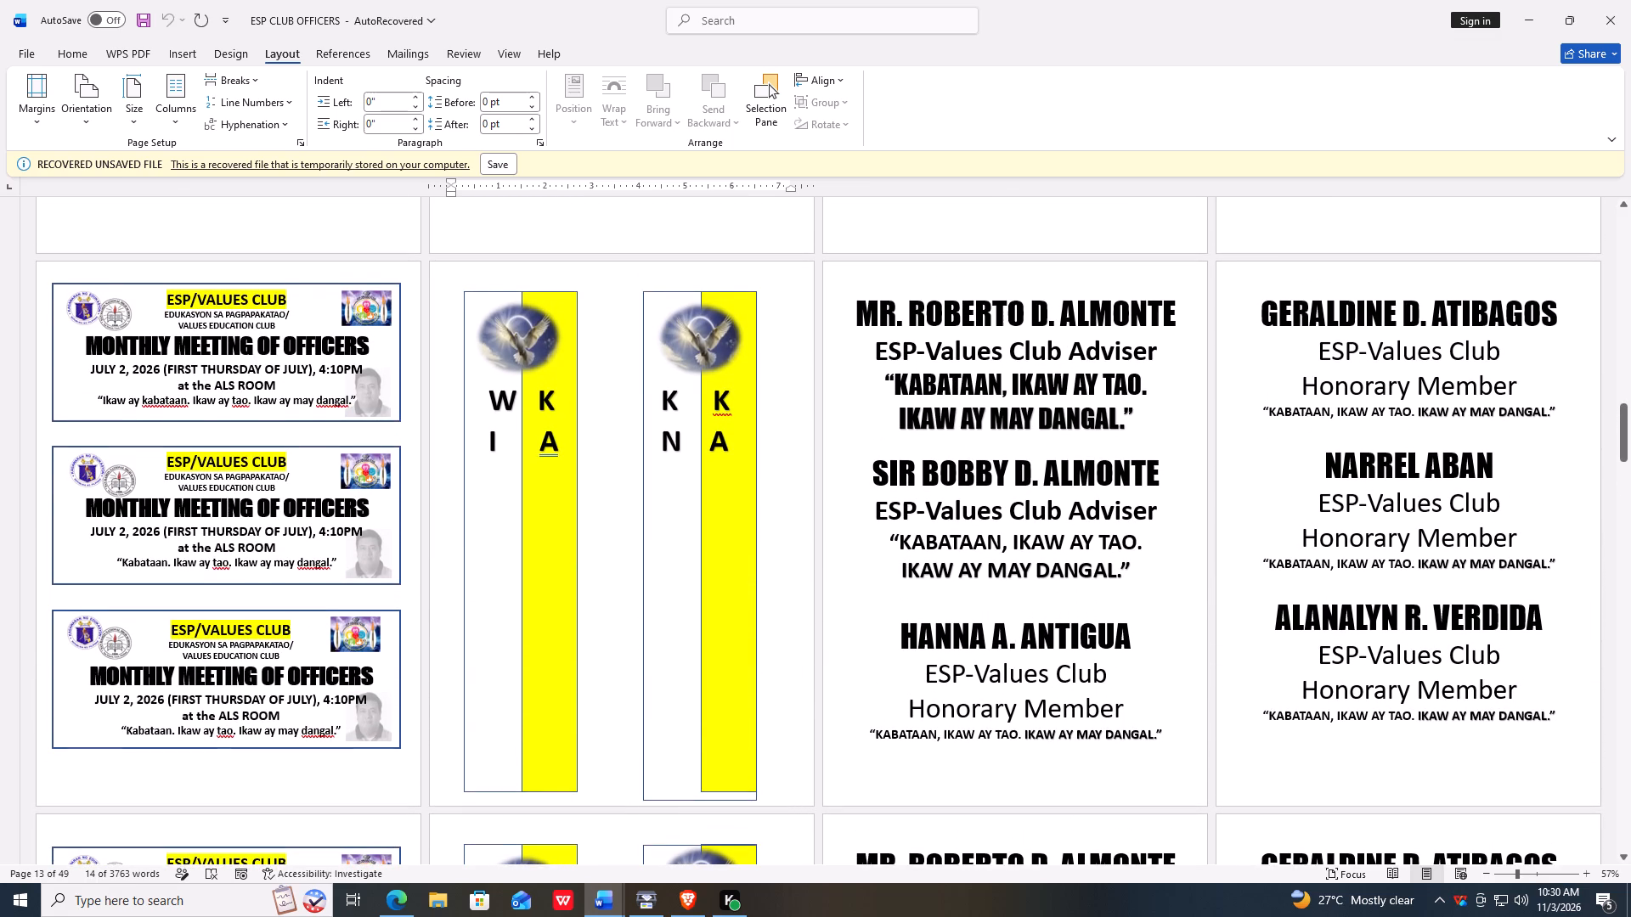
{"action": "scroll", "coordinate": [1228, 543], "scroll_direction": "up", "scroll_amount": 4}
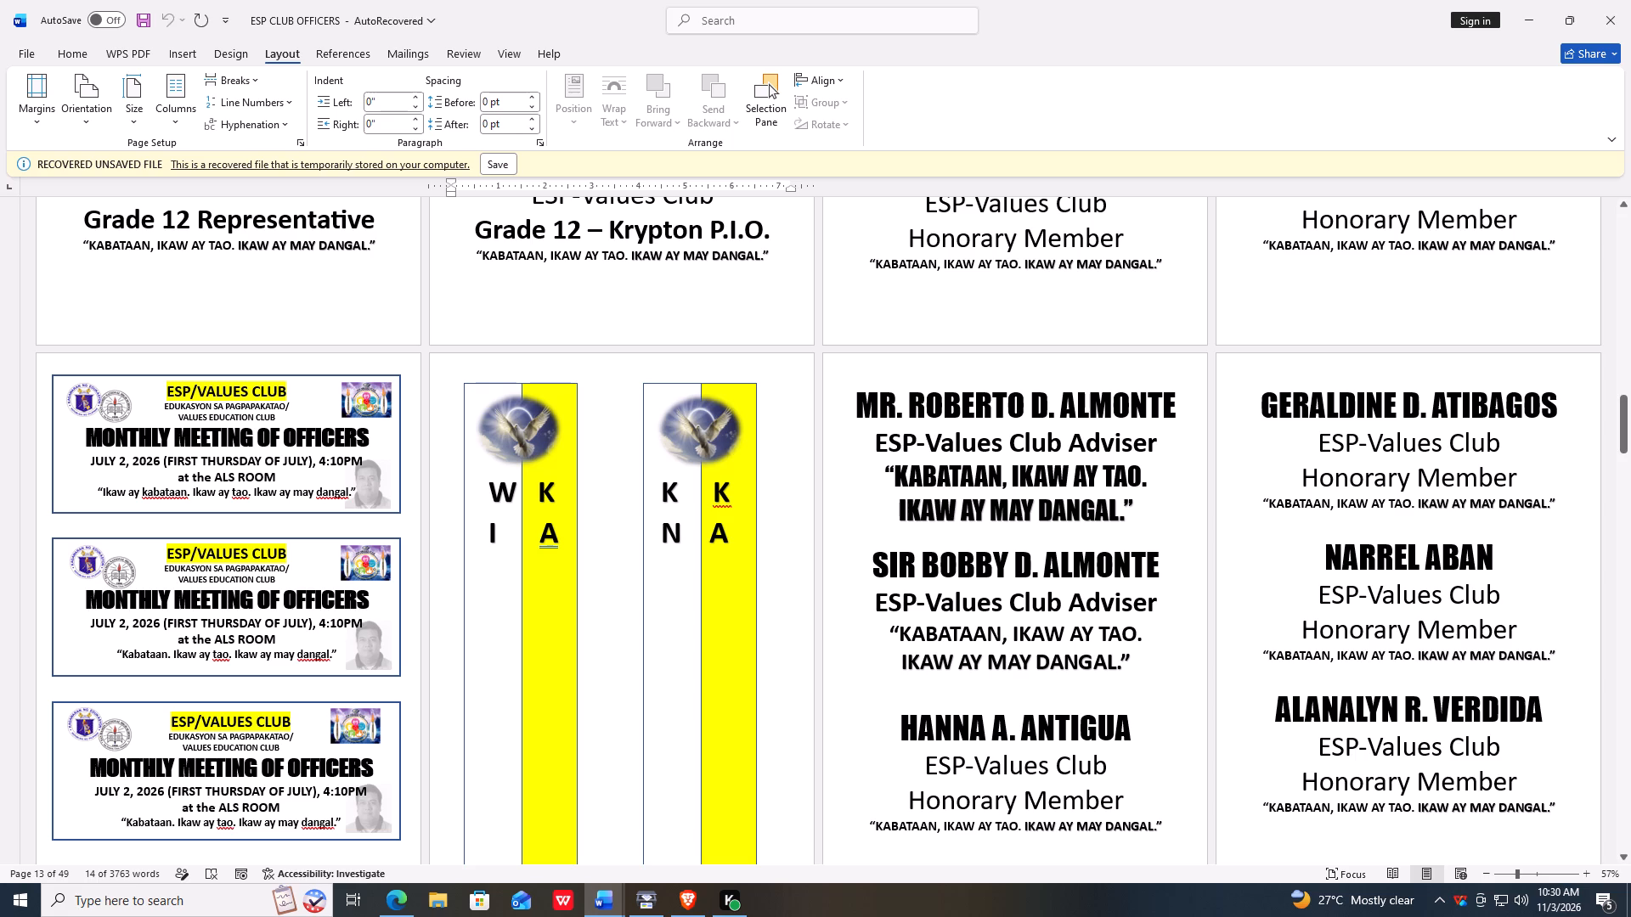
{"action": "left_click_drag", "start_coordinate": [876, 556], "coordinate": [973, 617]}
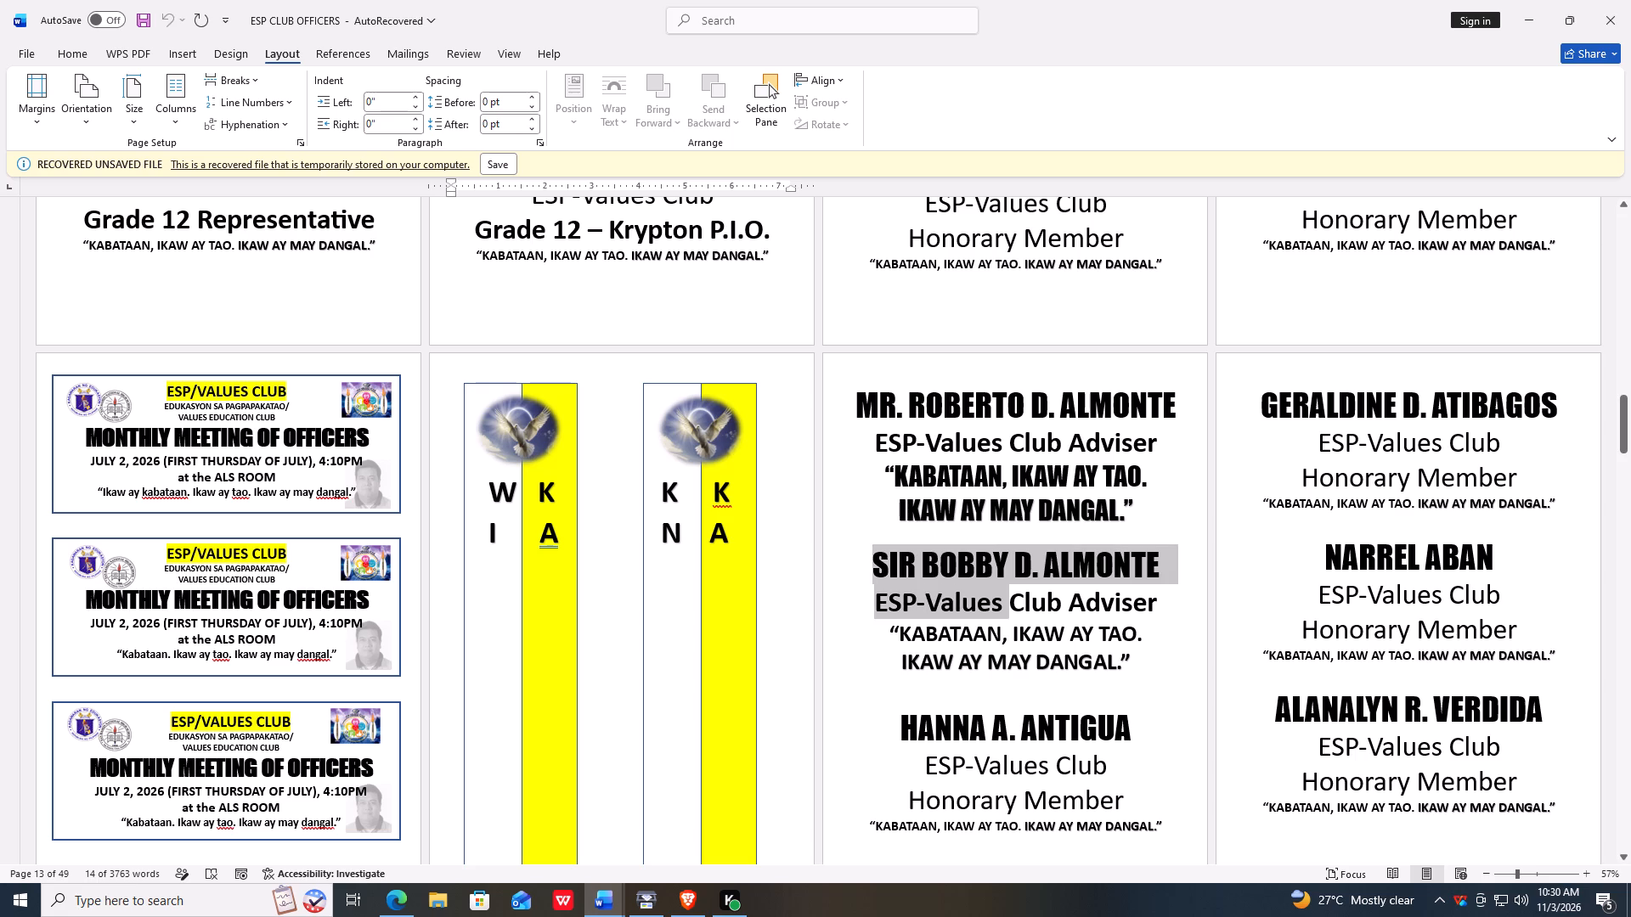
{"action": "left_click_drag", "start_coordinate": [973, 617], "coordinate": [1134, 668]}
{"action": "right_click", "coordinate": [1026, 602]}
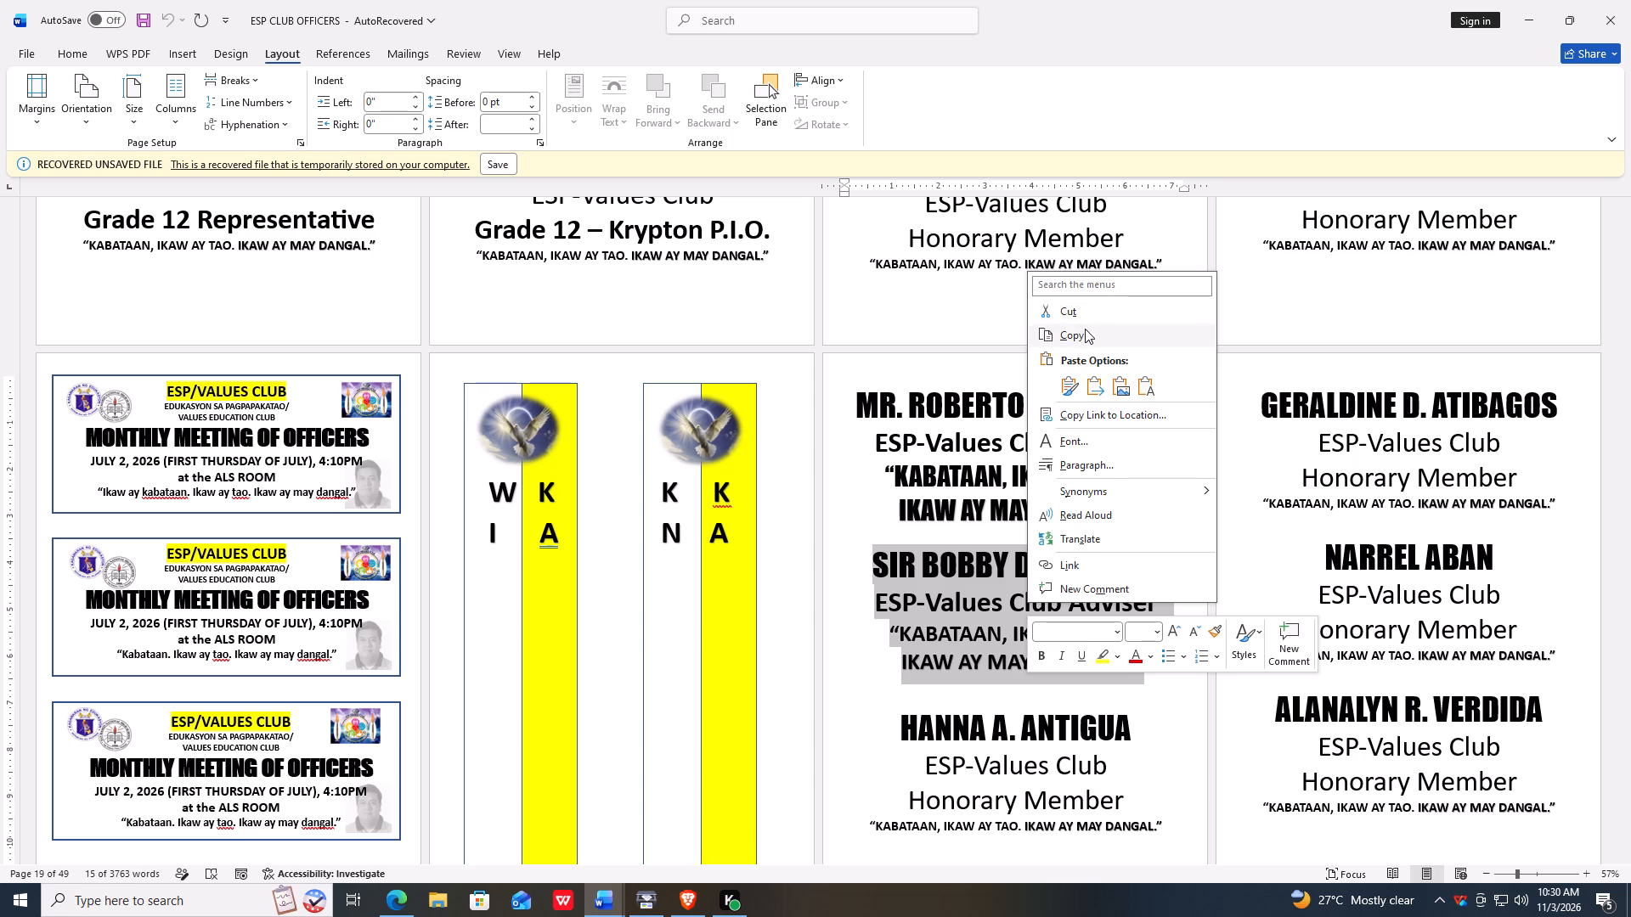
{"action": "left_click", "coordinate": [1085, 333]}
{"action": "scroll", "coordinate": [1049, 395], "scroll_direction": "up", "scroll_amount": 5}
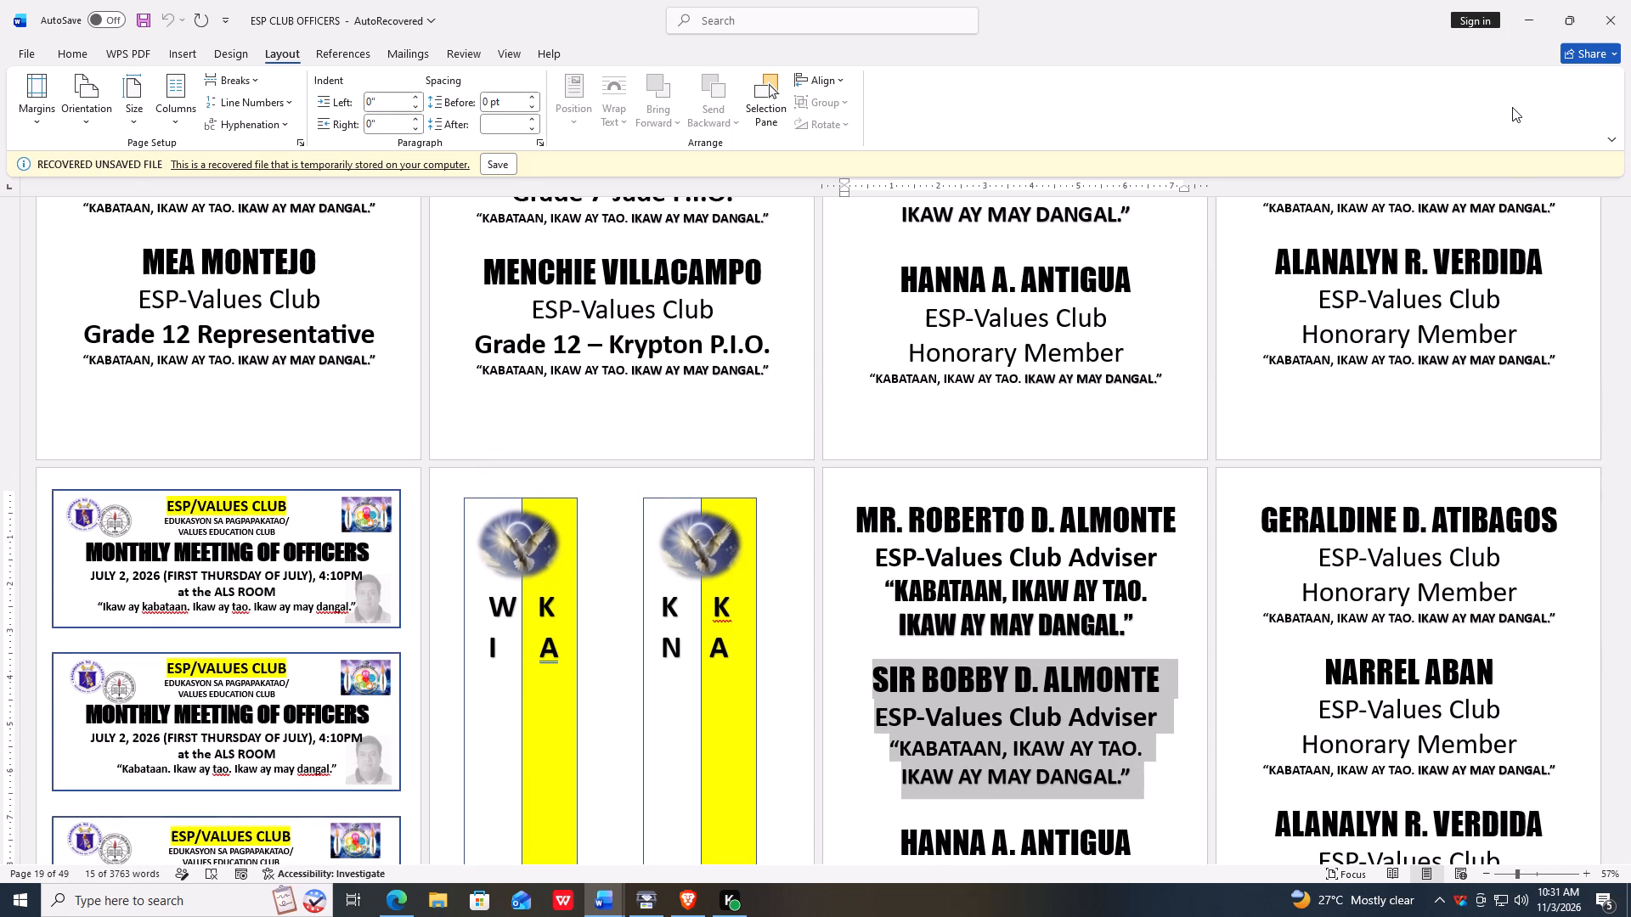
{"action": "left_click", "coordinate": [1526, 26]}
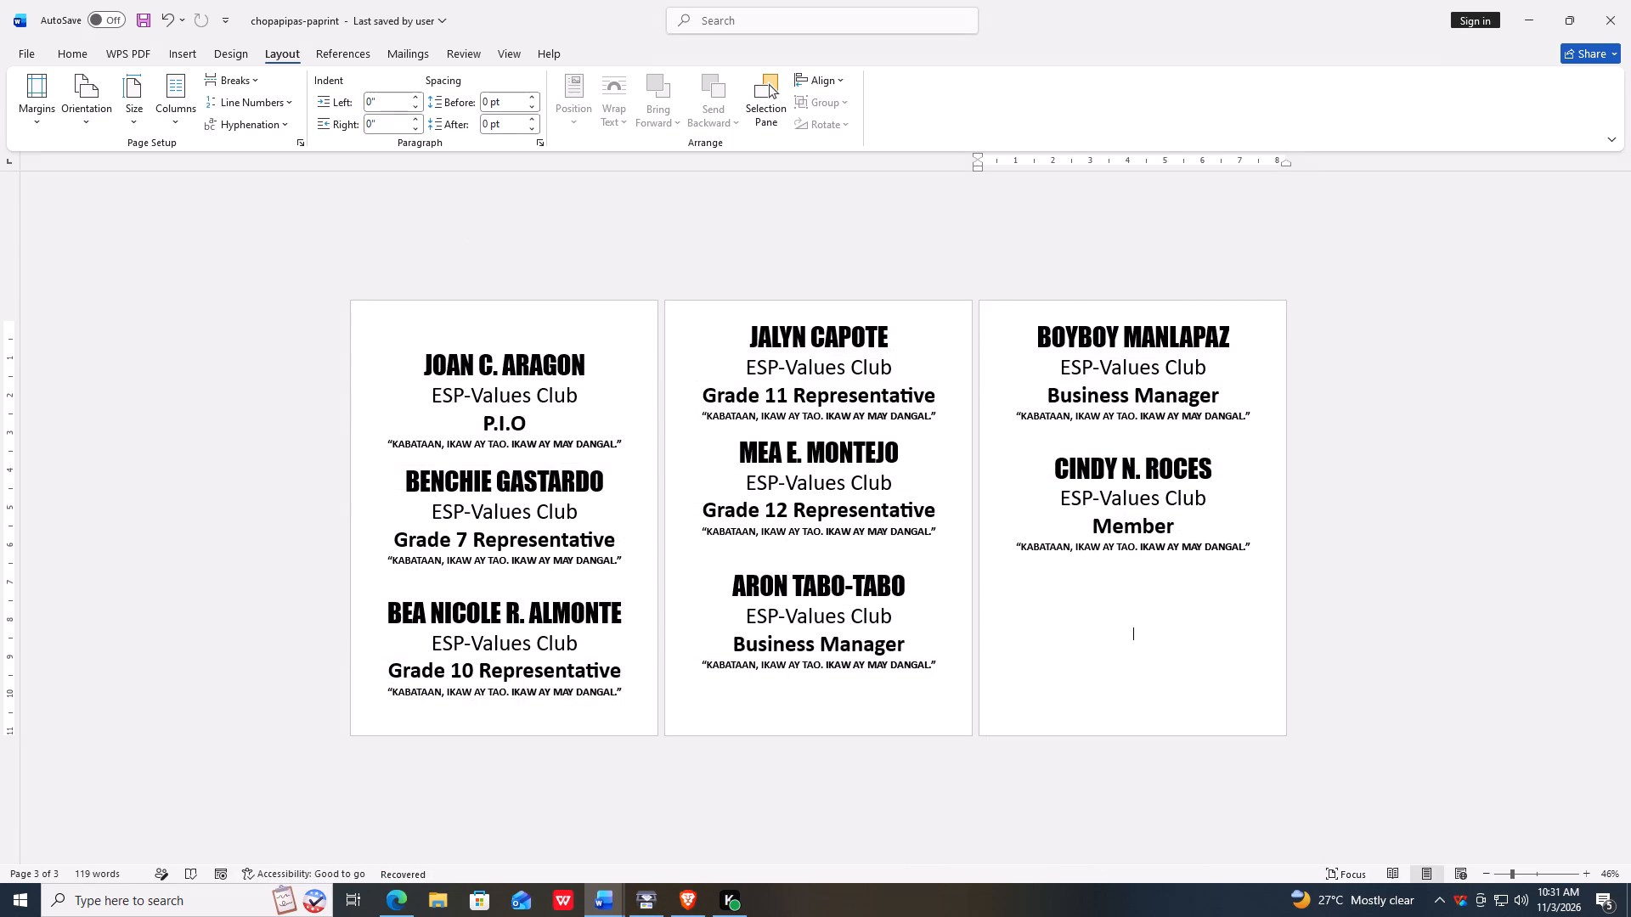
Paste the adviser entry below the Grade 9 Representative entry on Document3's fourth page, with a blank line between them.
{"action": "left_click", "coordinate": [617, 903]}
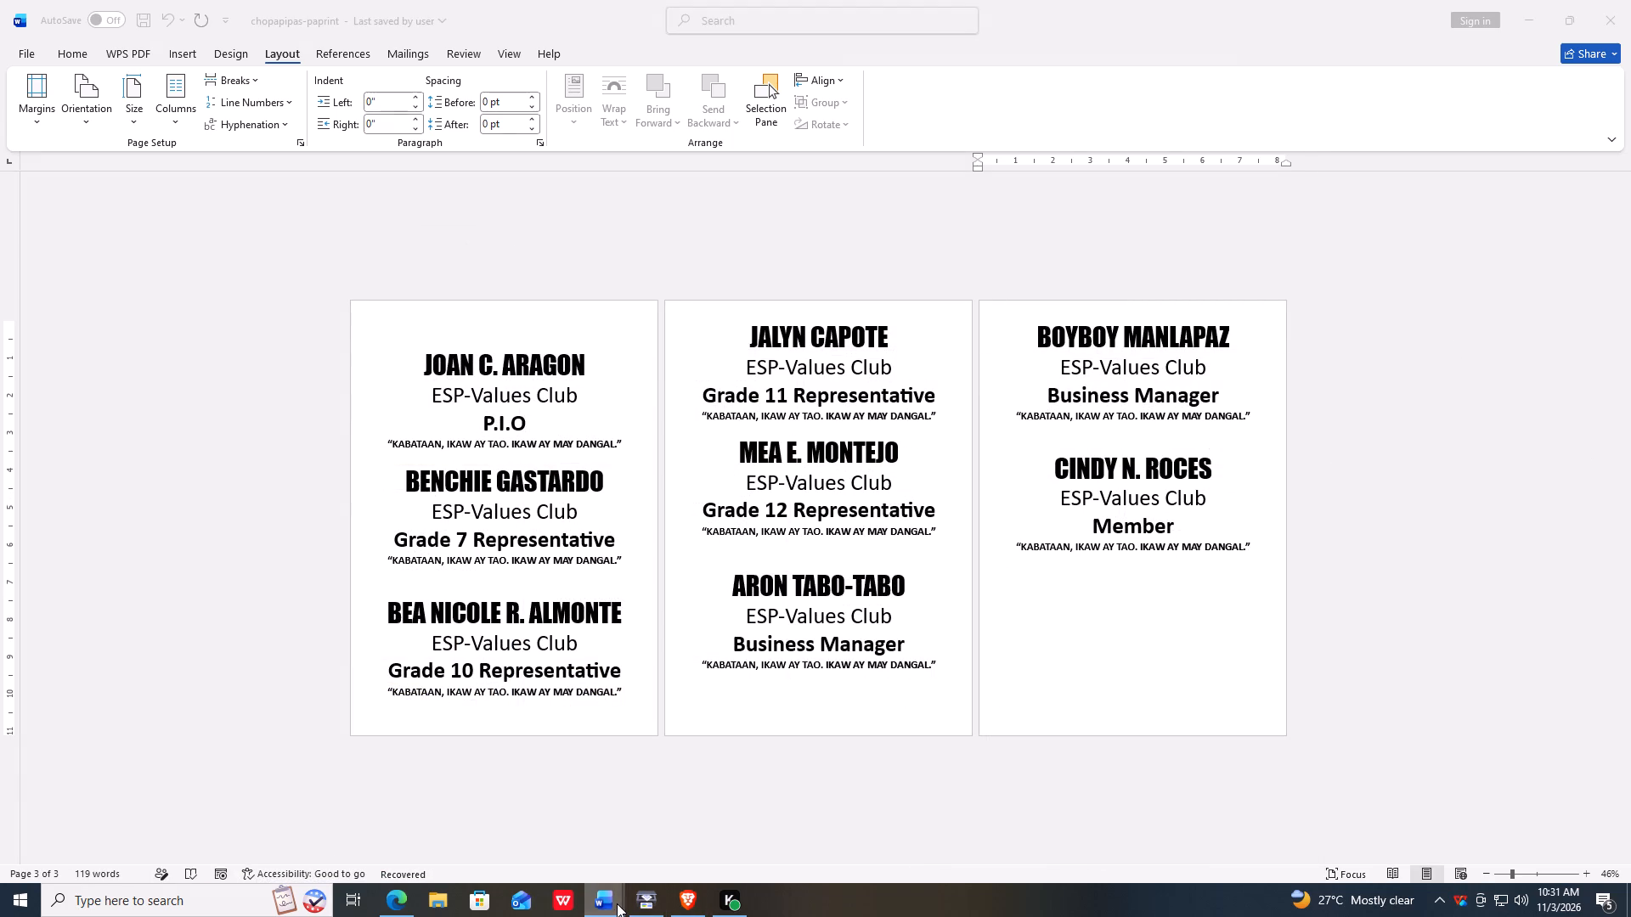
{"action": "left_click", "coordinate": [1527, 847]}
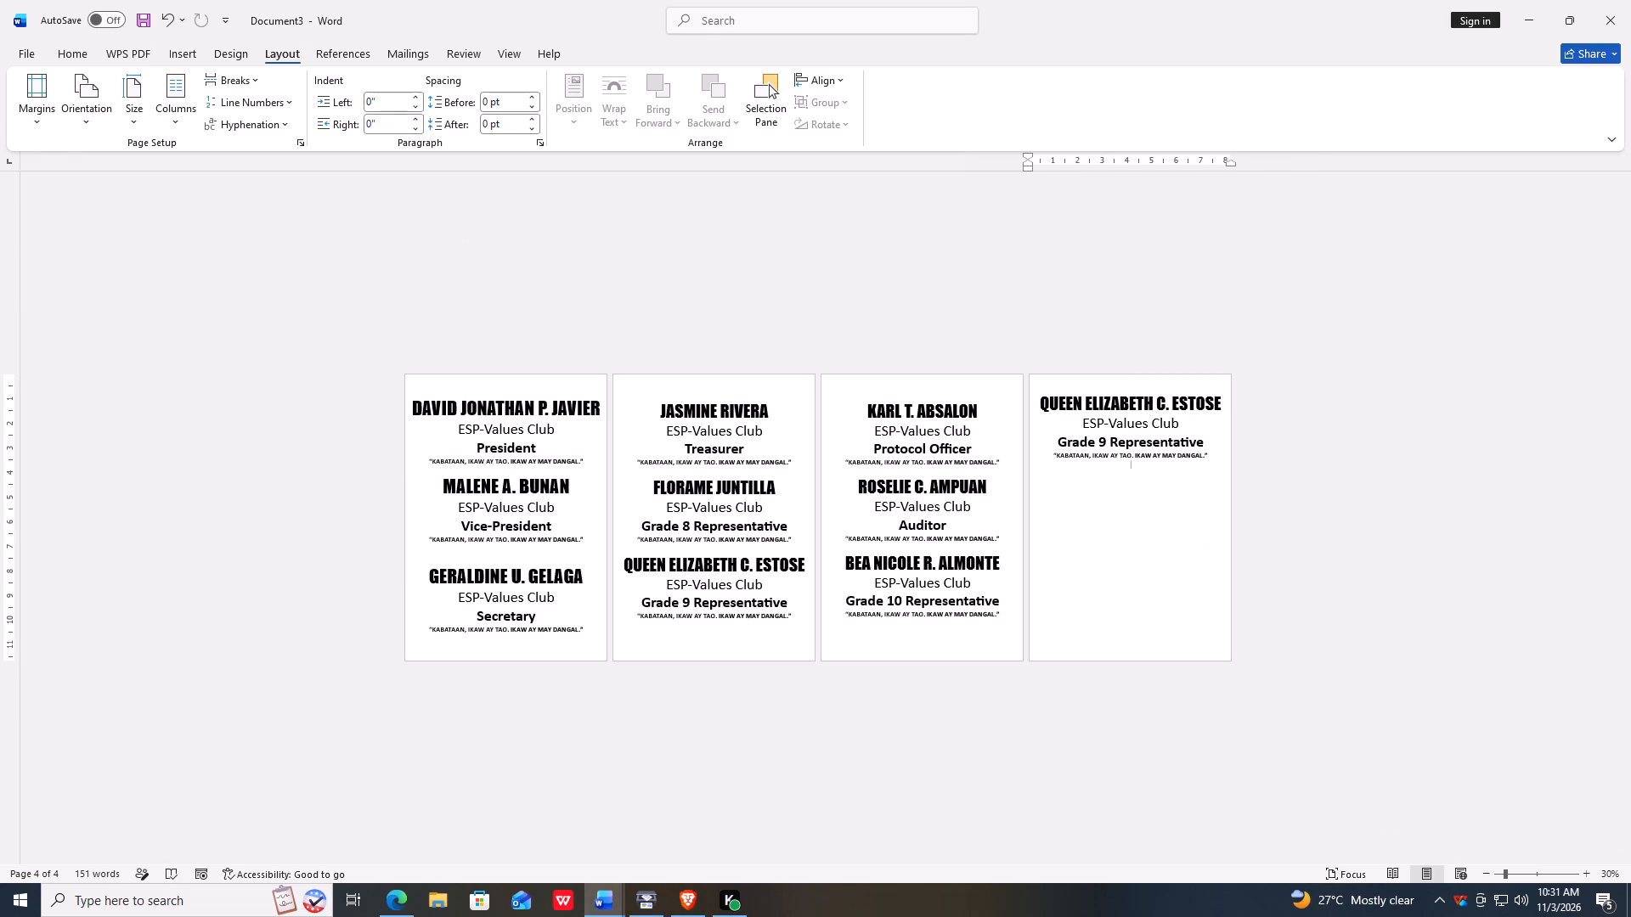
{"action": "key", "text": "ctrl+v"}
{"action": "left_click", "coordinate": [1210, 456]}
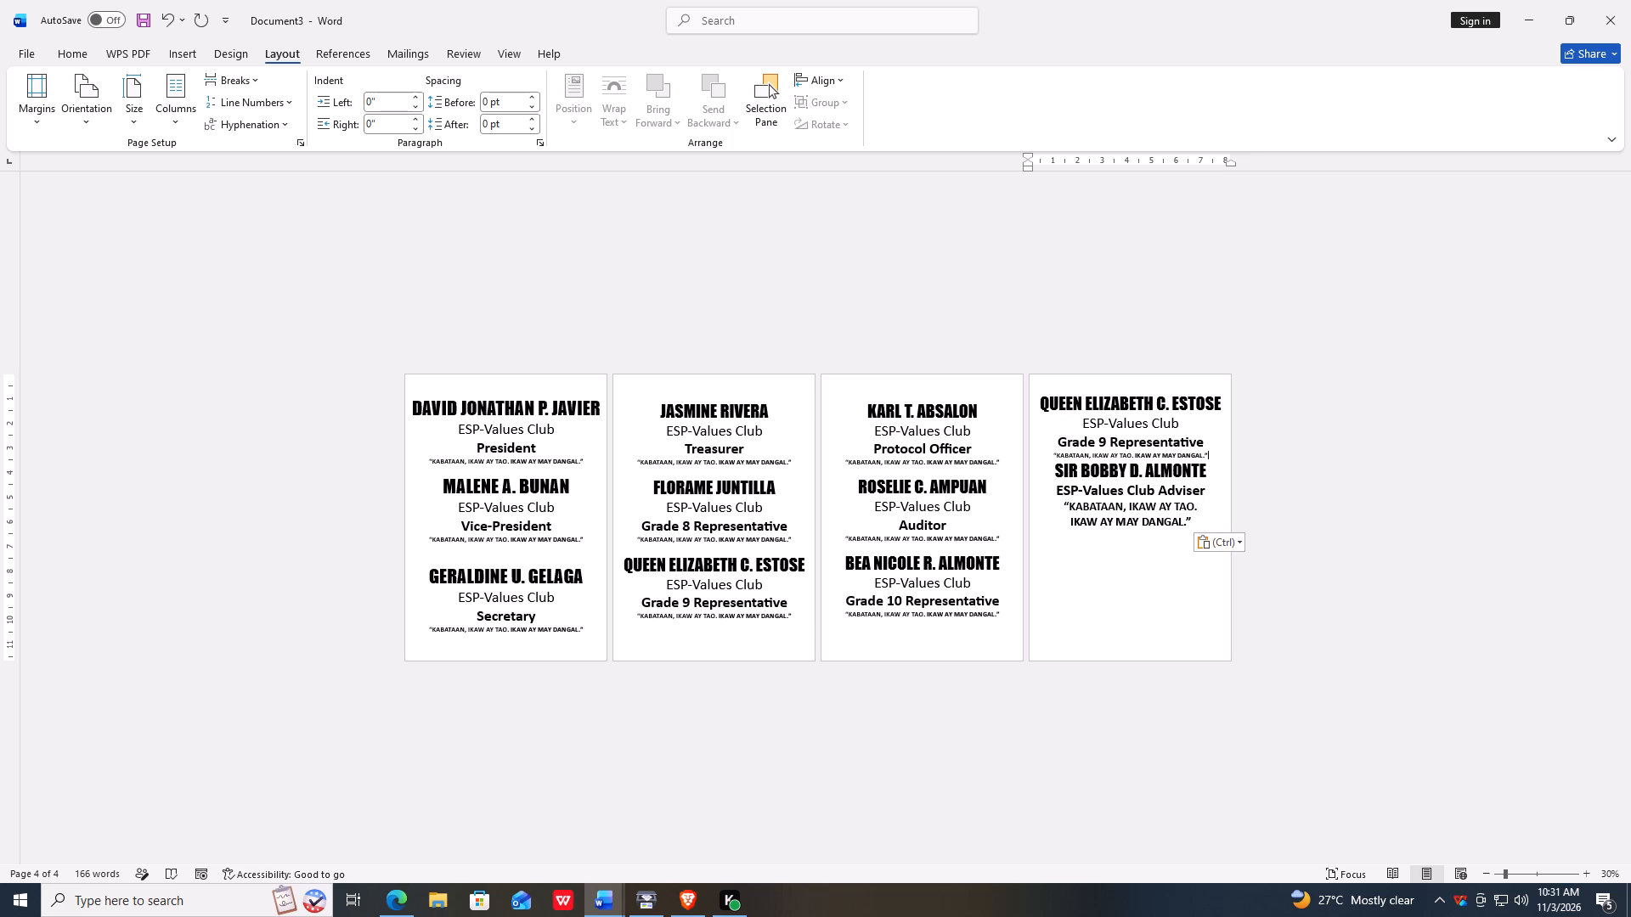
{"action": "key", "text": "Return"}
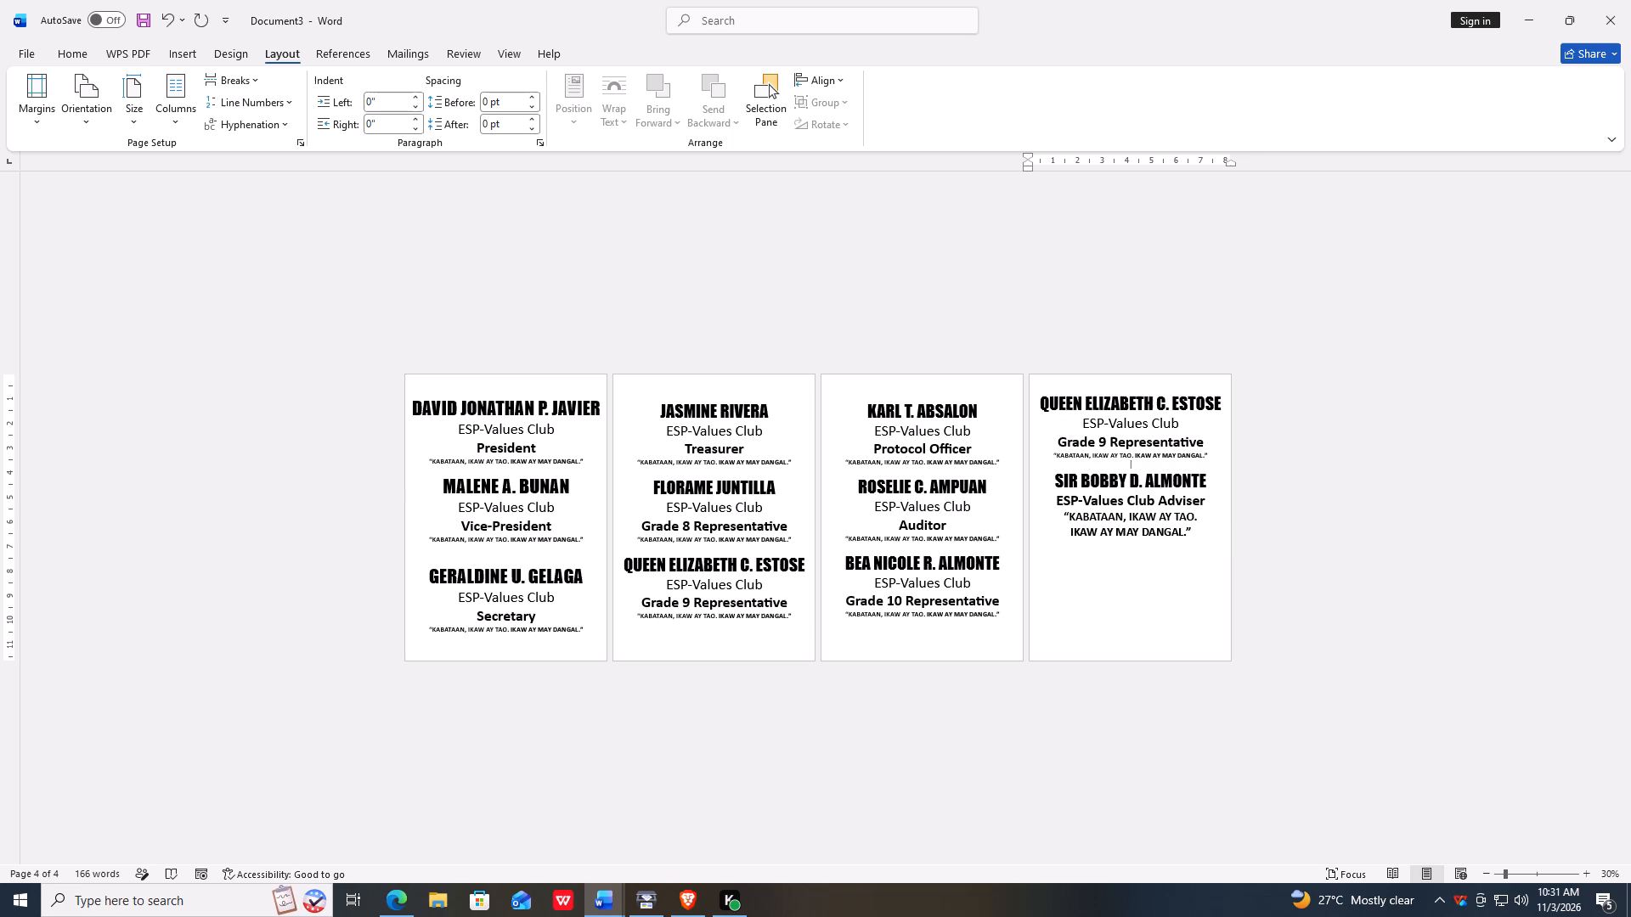
{"action": "left_click", "coordinate": [1337, 577]}
Set the font size of the pasted adviser's name on the fourth page to 60.
{"action": "left_click", "coordinate": [1133, 477]}
{"action": "left_click", "coordinate": [1086, 478]}
{"action": "left_click_drag", "start_coordinate": [1056, 481], "coordinate": [1190, 475]}
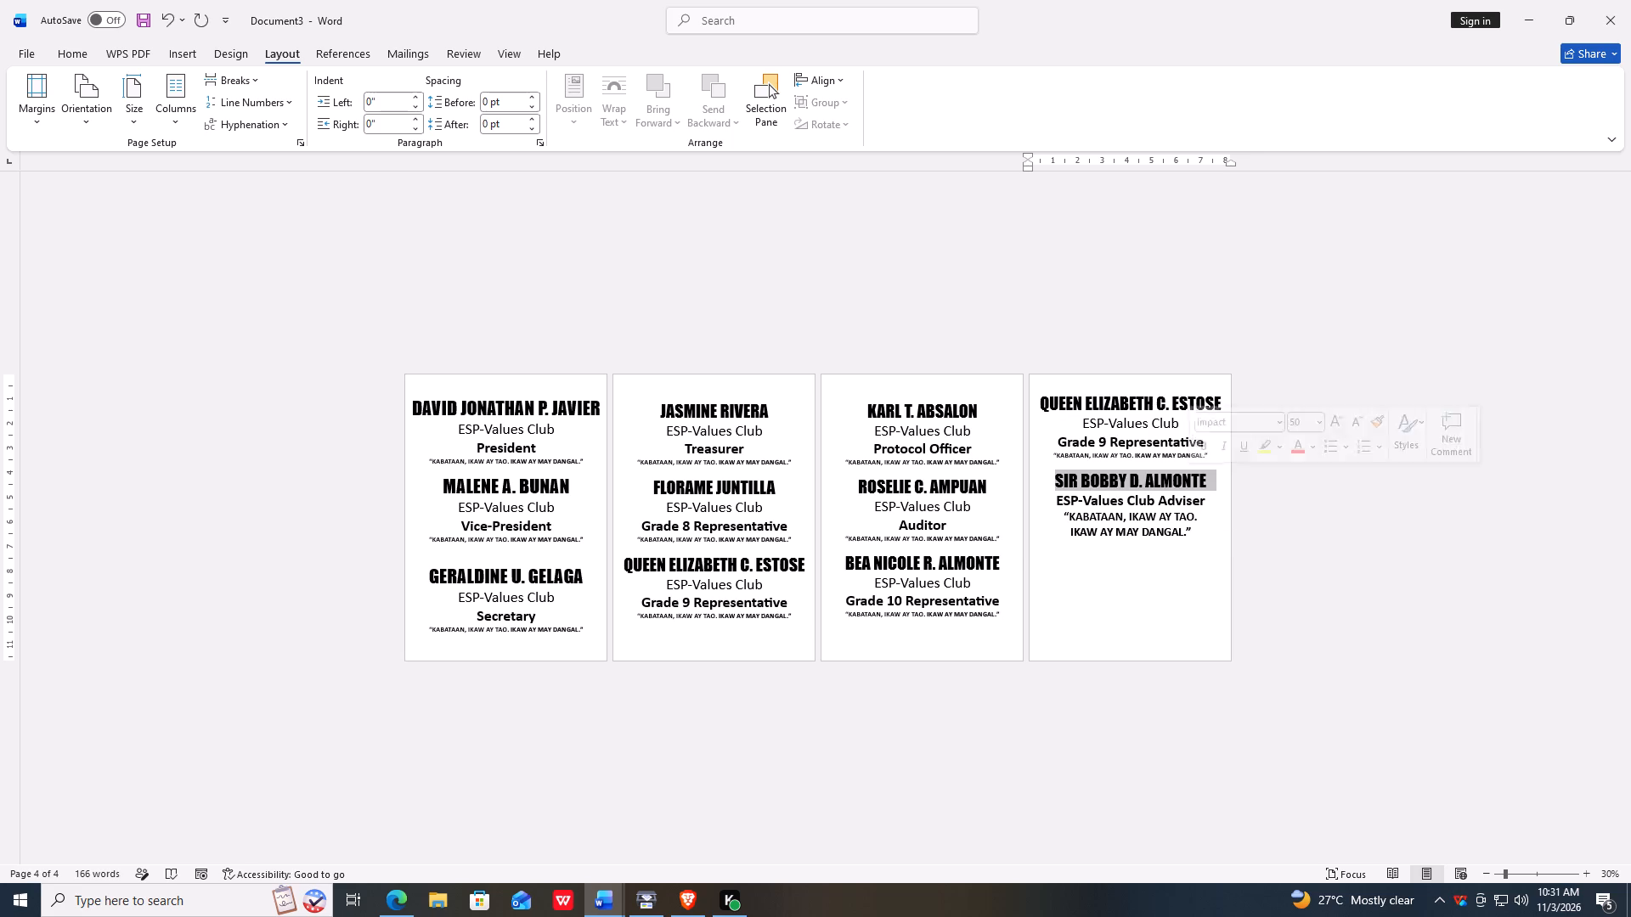
{"action": "left_click", "coordinate": [73, 53]}
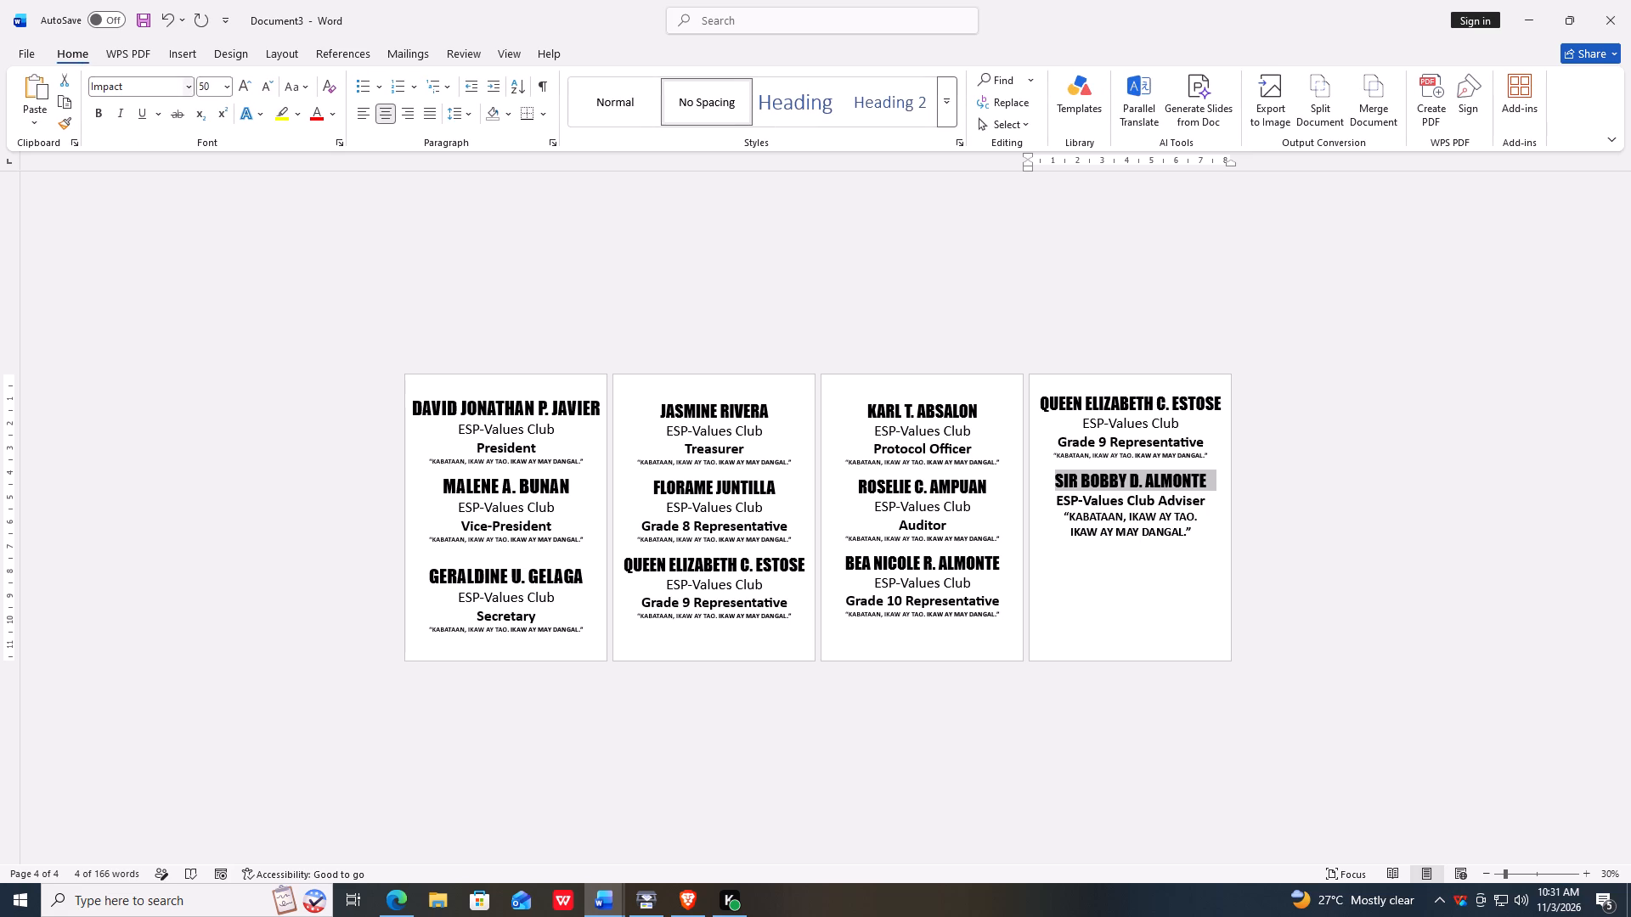
{"action": "left_click", "coordinate": [228, 85]}
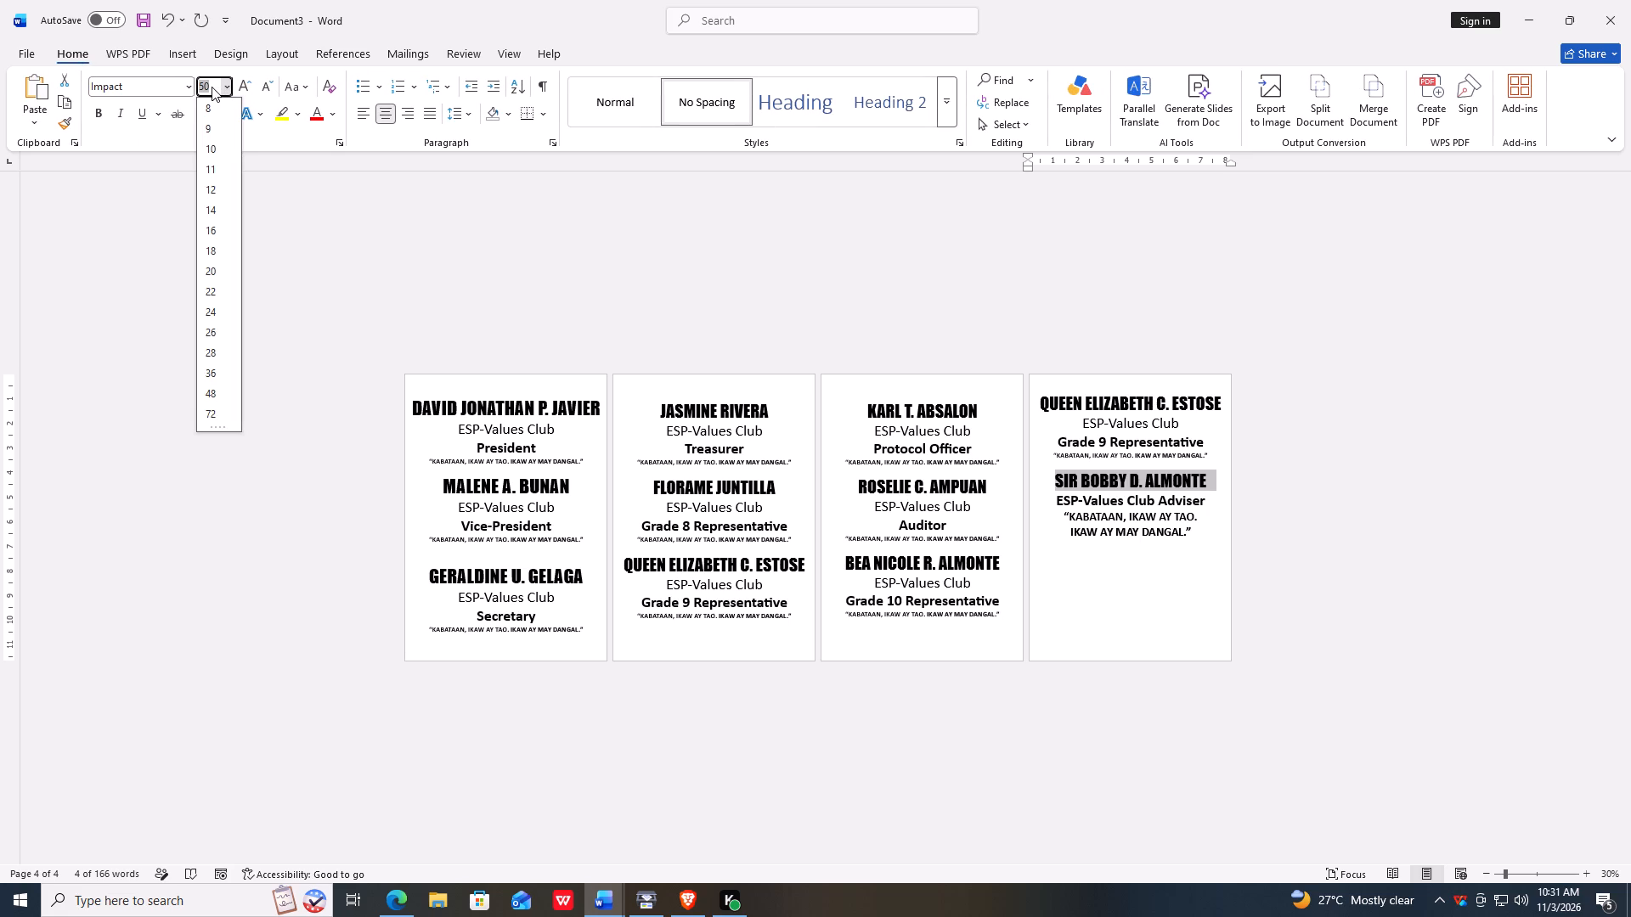
{"action": "left_click", "coordinate": [212, 87]}
{"action": "key", "text": "BackSpace"}
{"action": "key", "text": "BackSpace"}
{"action": "type", "text": "60"}
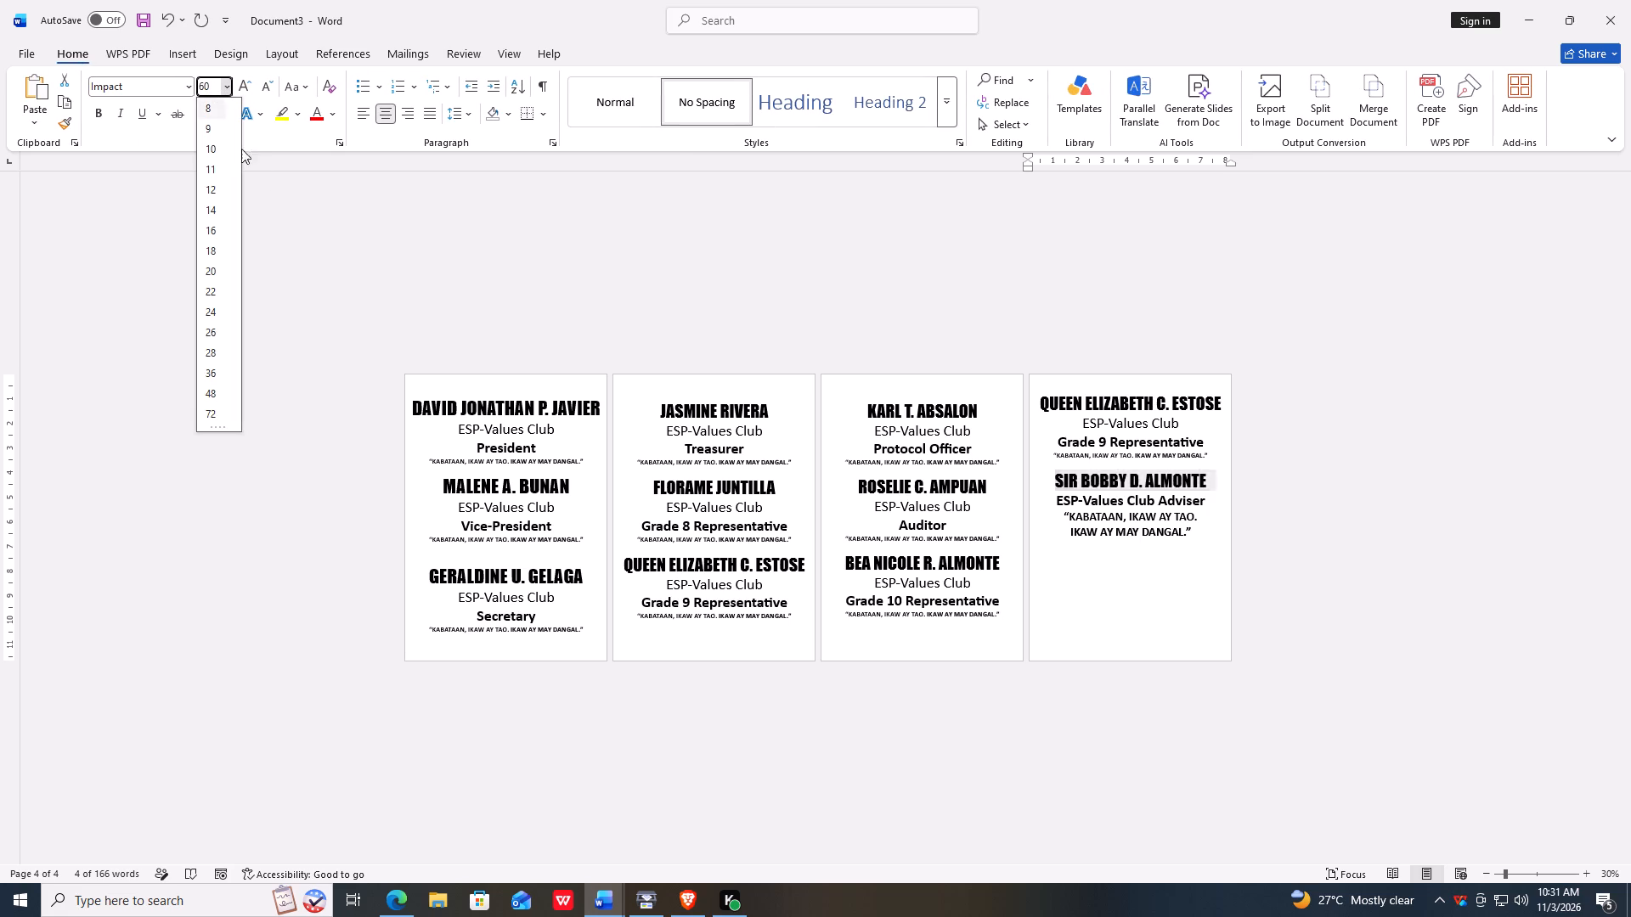
{"action": "left_click", "coordinate": [387, 211]}
{"action": "left_click", "coordinate": [1321, 358]}
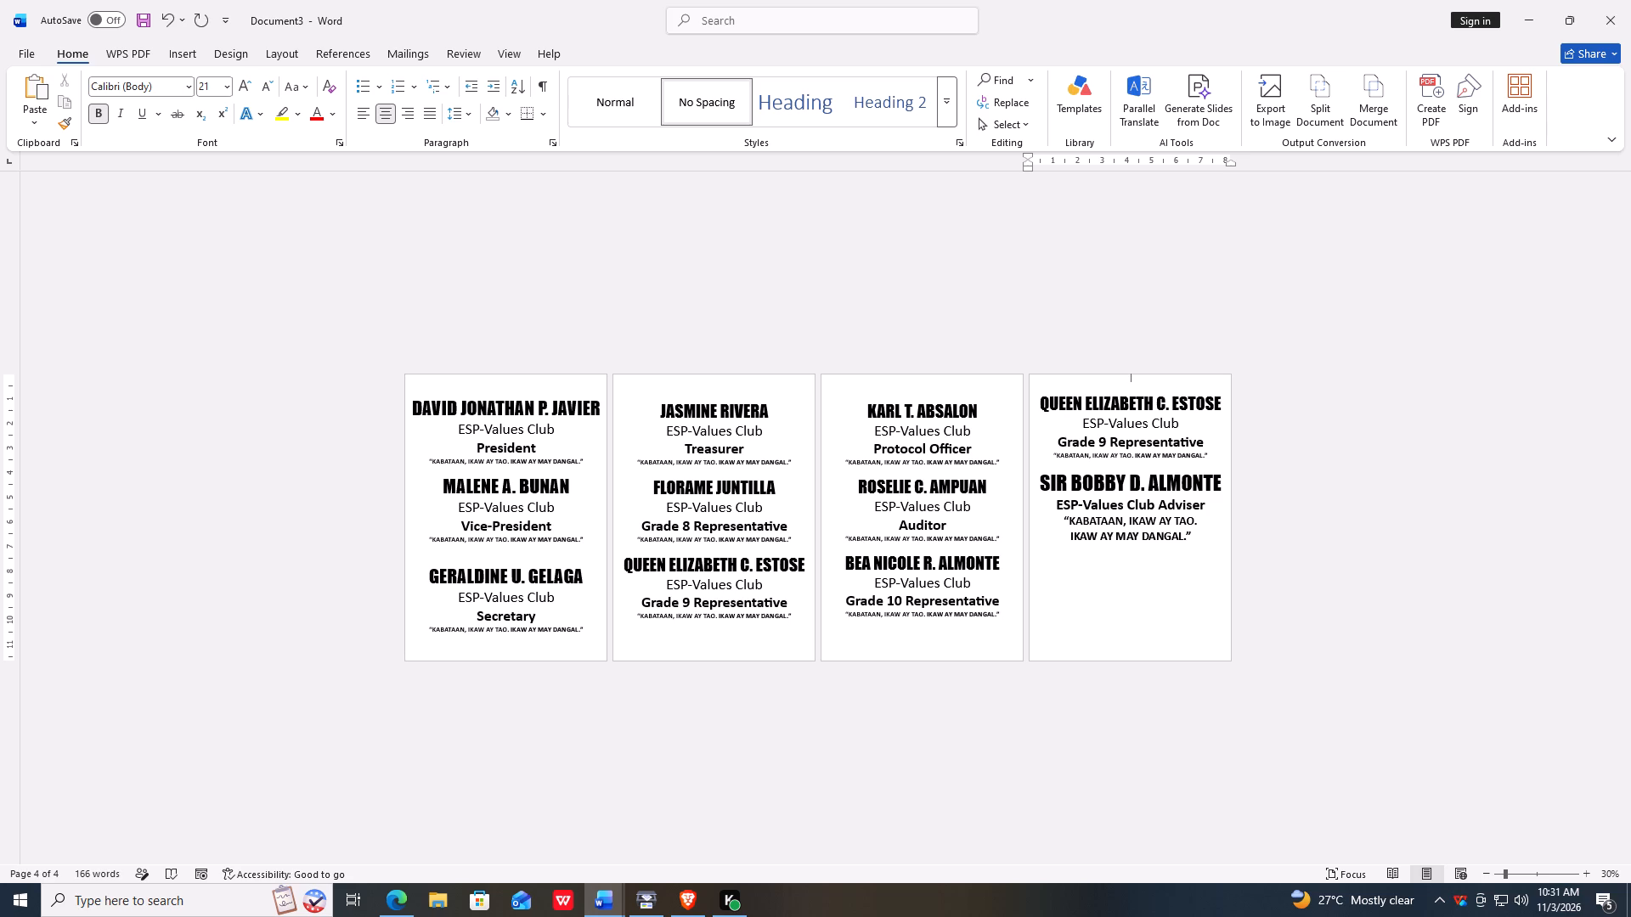
Check the font sizes of the officers' names and the adviser's motto across the four pages.
{"action": "left_click", "coordinate": [1175, 406]}
{"action": "left_click", "coordinate": [539, 485]}
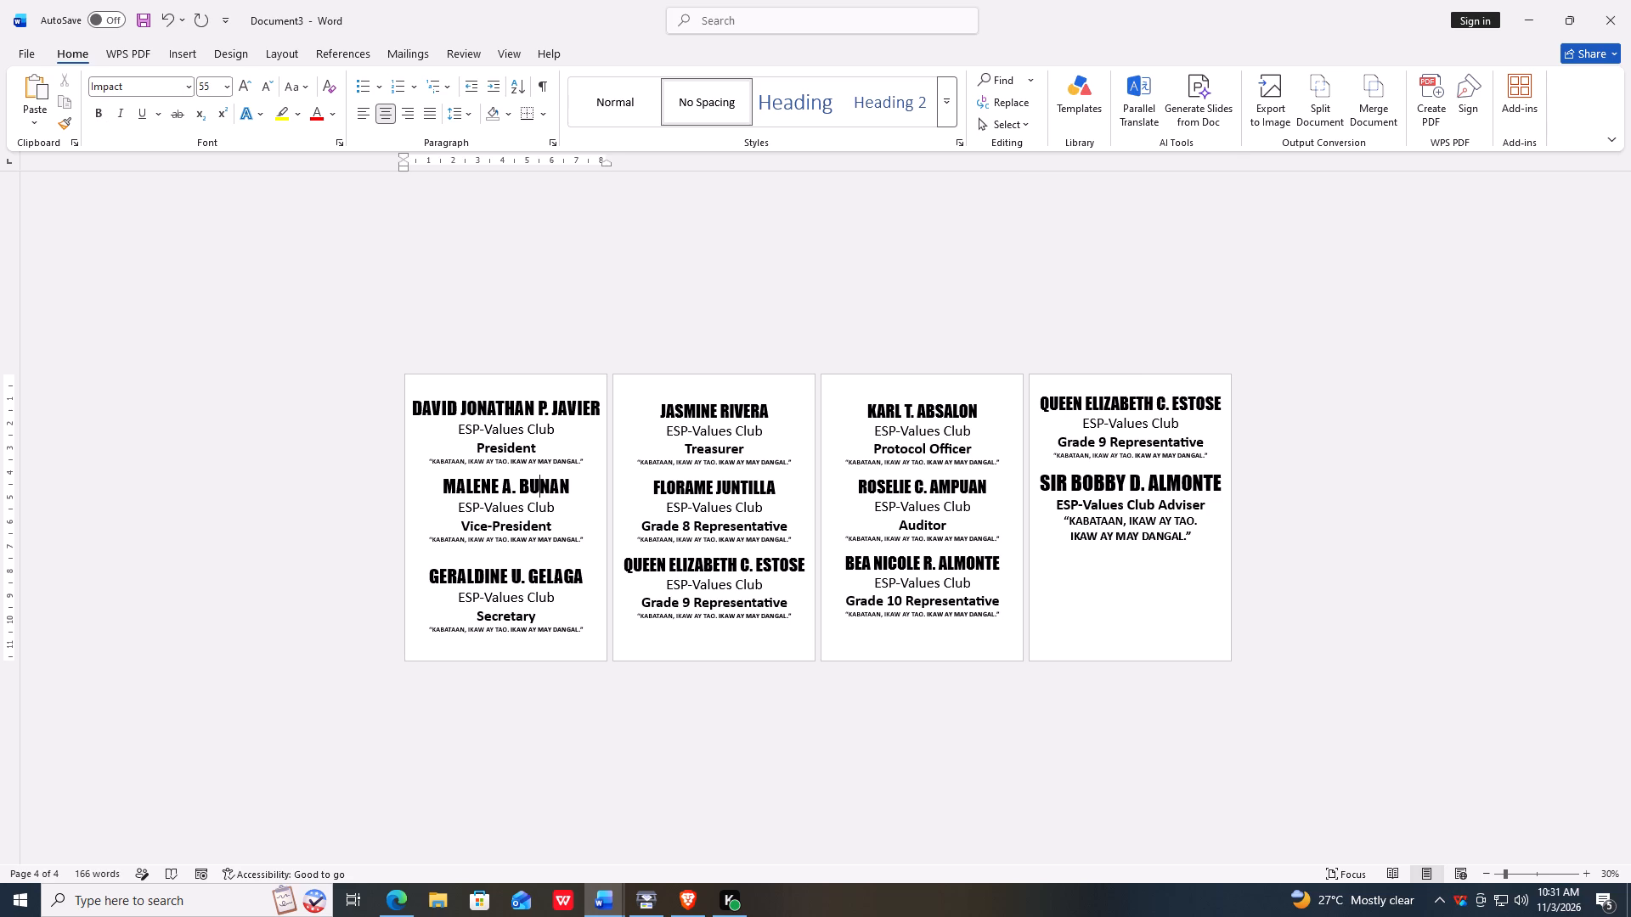
{"action": "left_click", "coordinate": [552, 413]}
{"action": "left_click", "coordinate": [574, 411]}
{"action": "left_click", "coordinate": [593, 406]}
{"action": "left_click", "coordinate": [598, 405]}
{"action": "left_click_drag", "start_coordinate": [415, 407], "coordinate": [599, 405]}
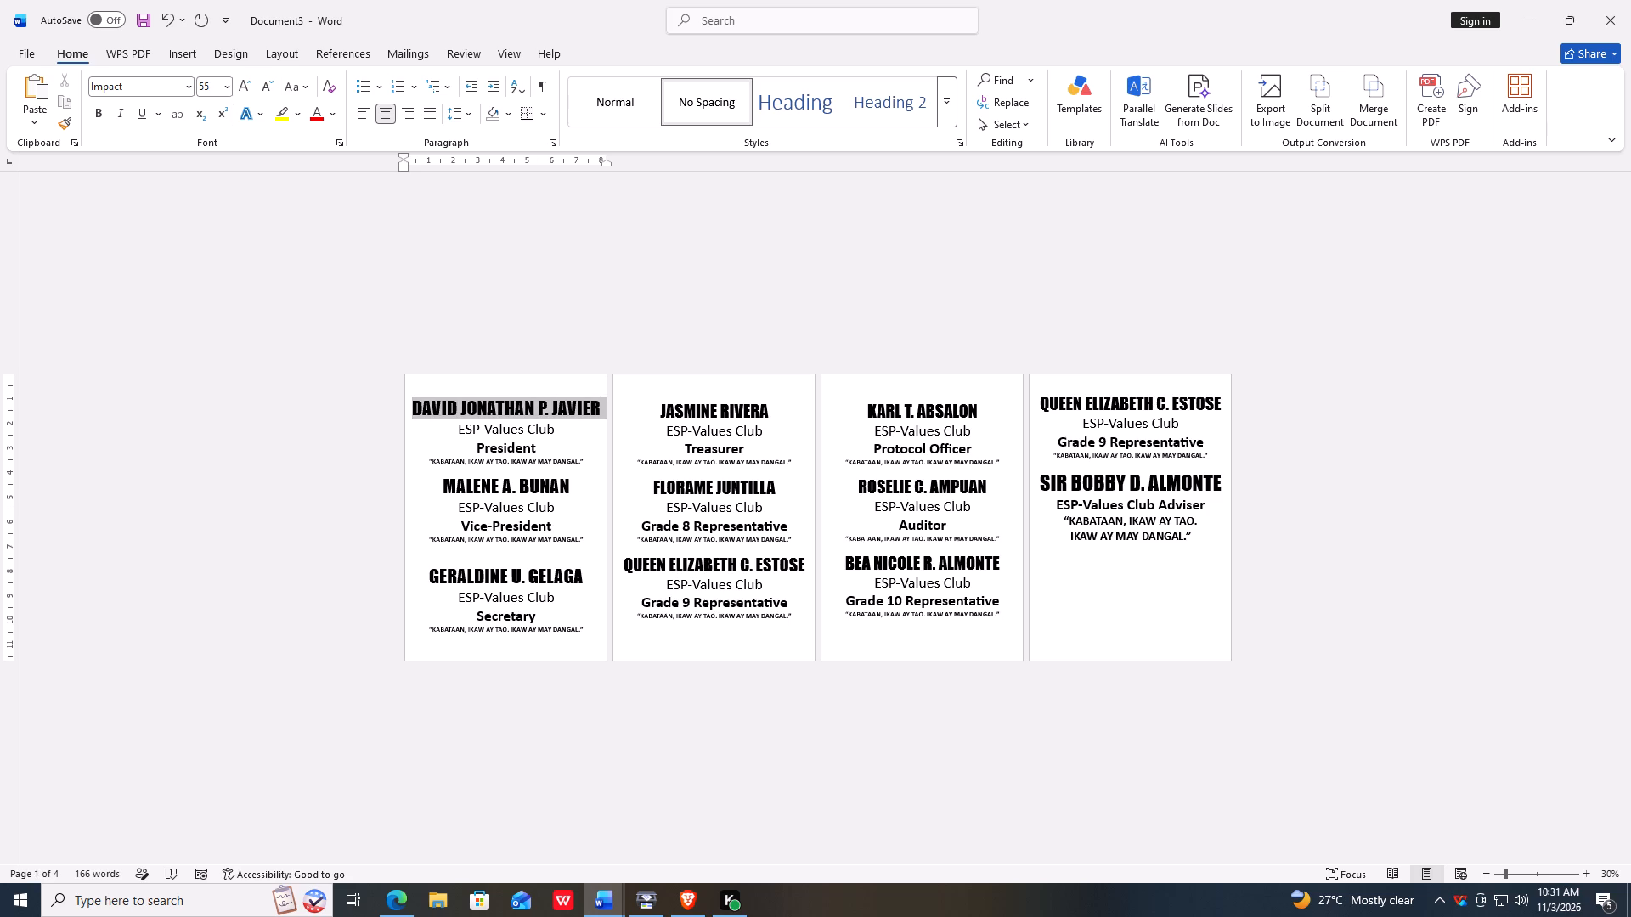
{"action": "left_click", "coordinate": [935, 496]}
{"action": "left_click", "coordinate": [1126, 532]}
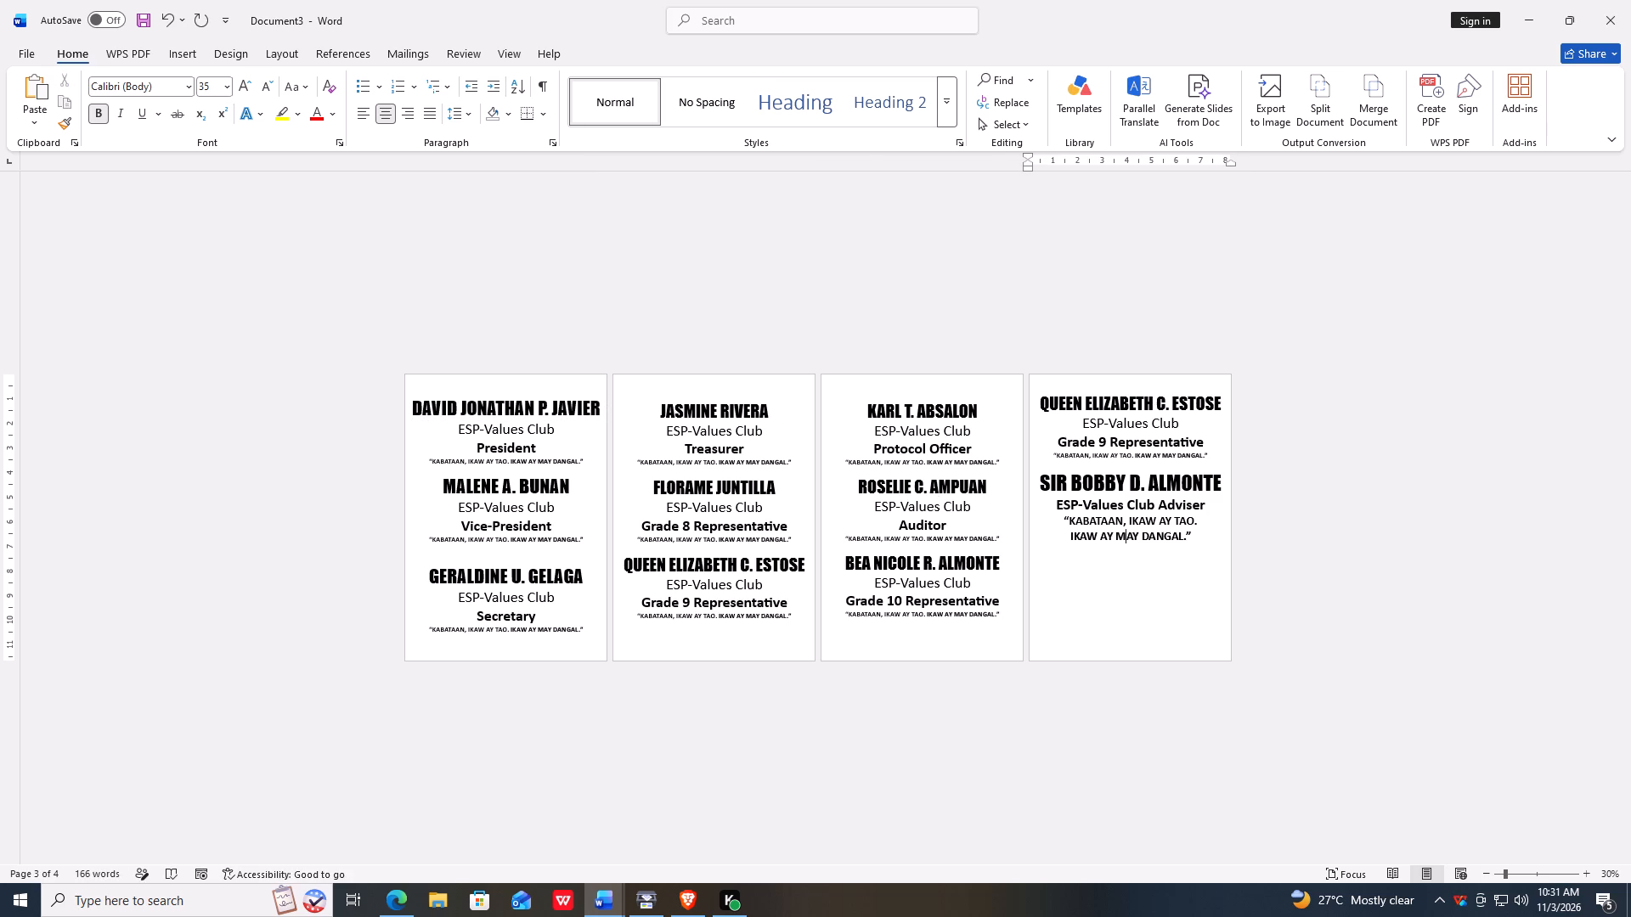
{"action": "left_click", "coordinate": [930, 568]}
{"action": "left_click", "coordinate": [745, 565]}
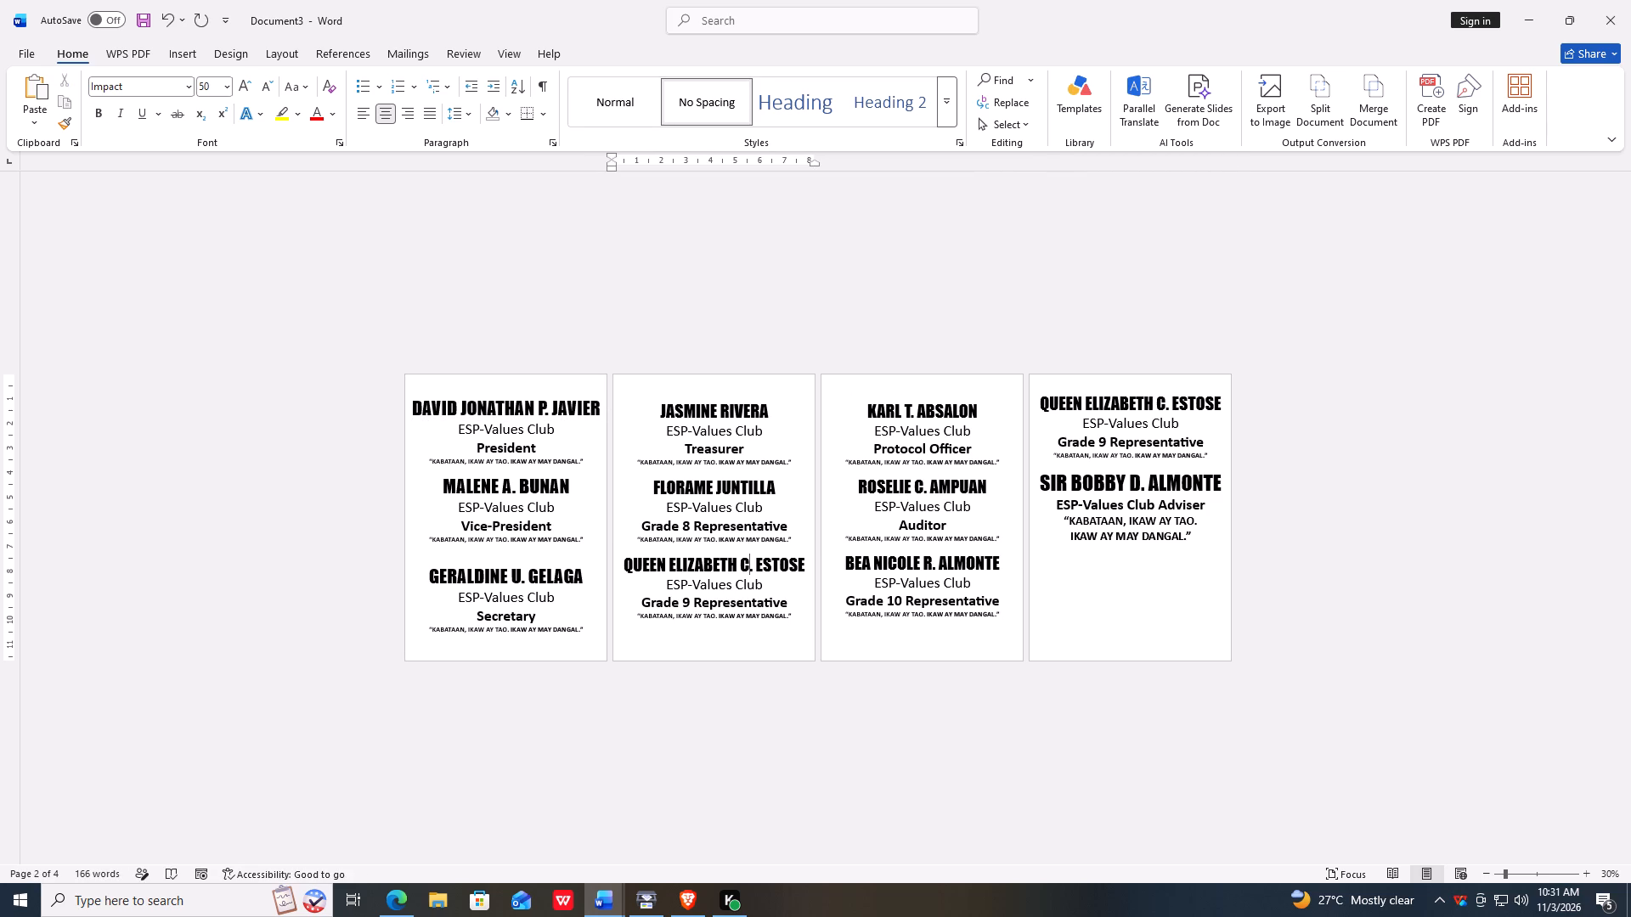
{"action": "left_click", "coordinate": [1132, 519]}
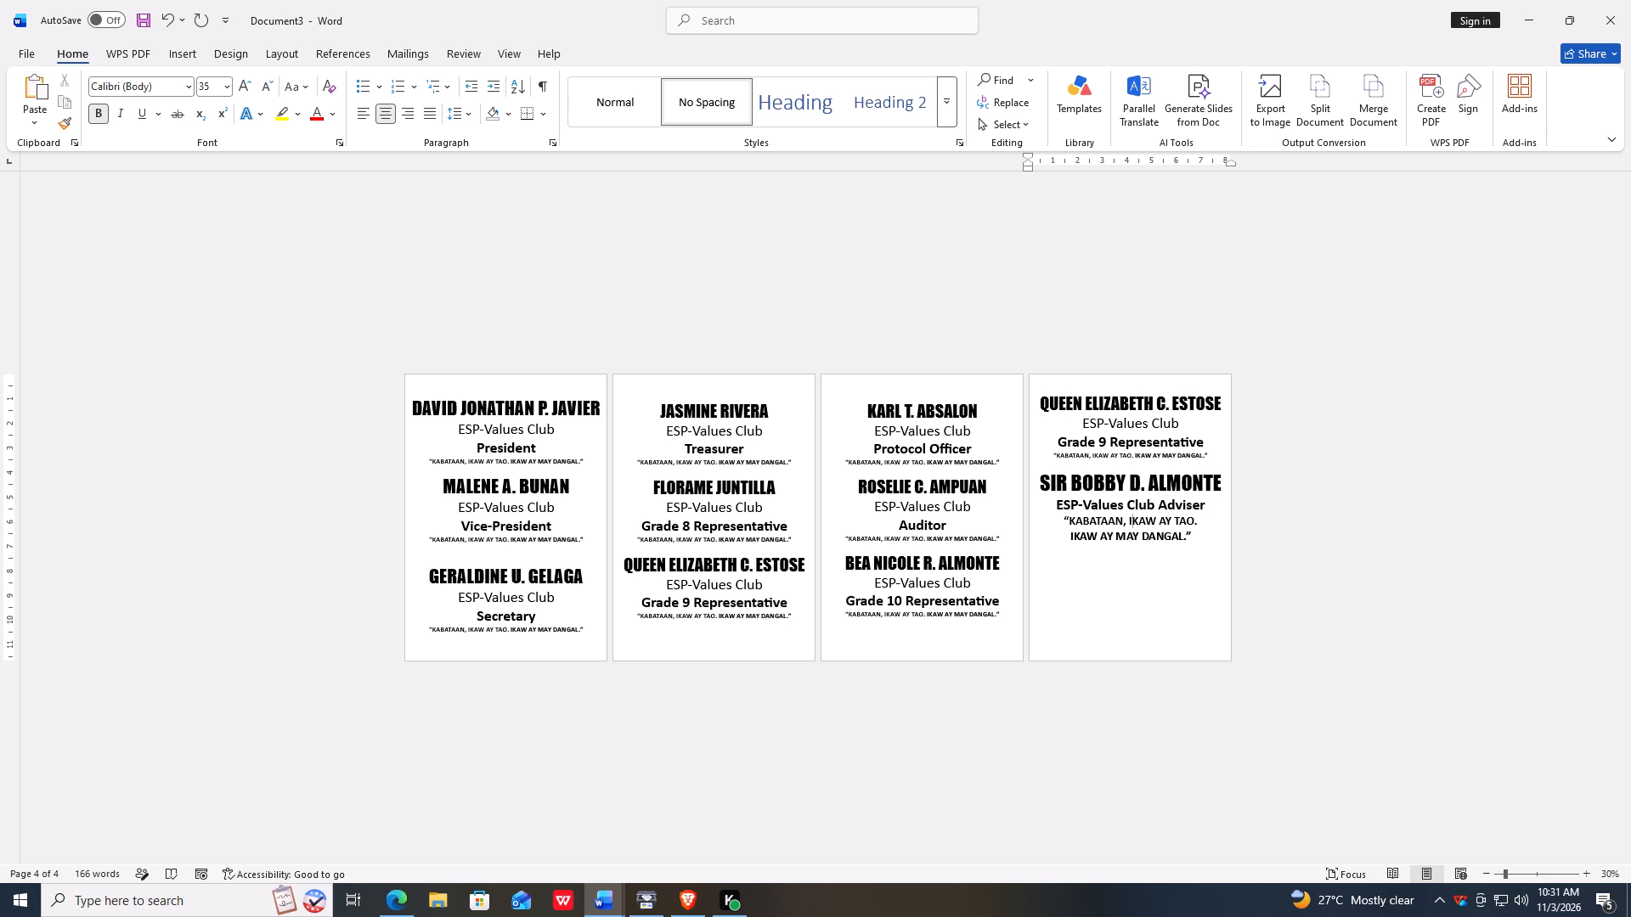
Set the font size of the Protocol Officer's name on the third page to 60.
{"action": "left_click_drag", "start_coordinate": [983, 408], "coordinate": [883, 408]}
{"action": "left_click", "coordinate": [212, 84]}
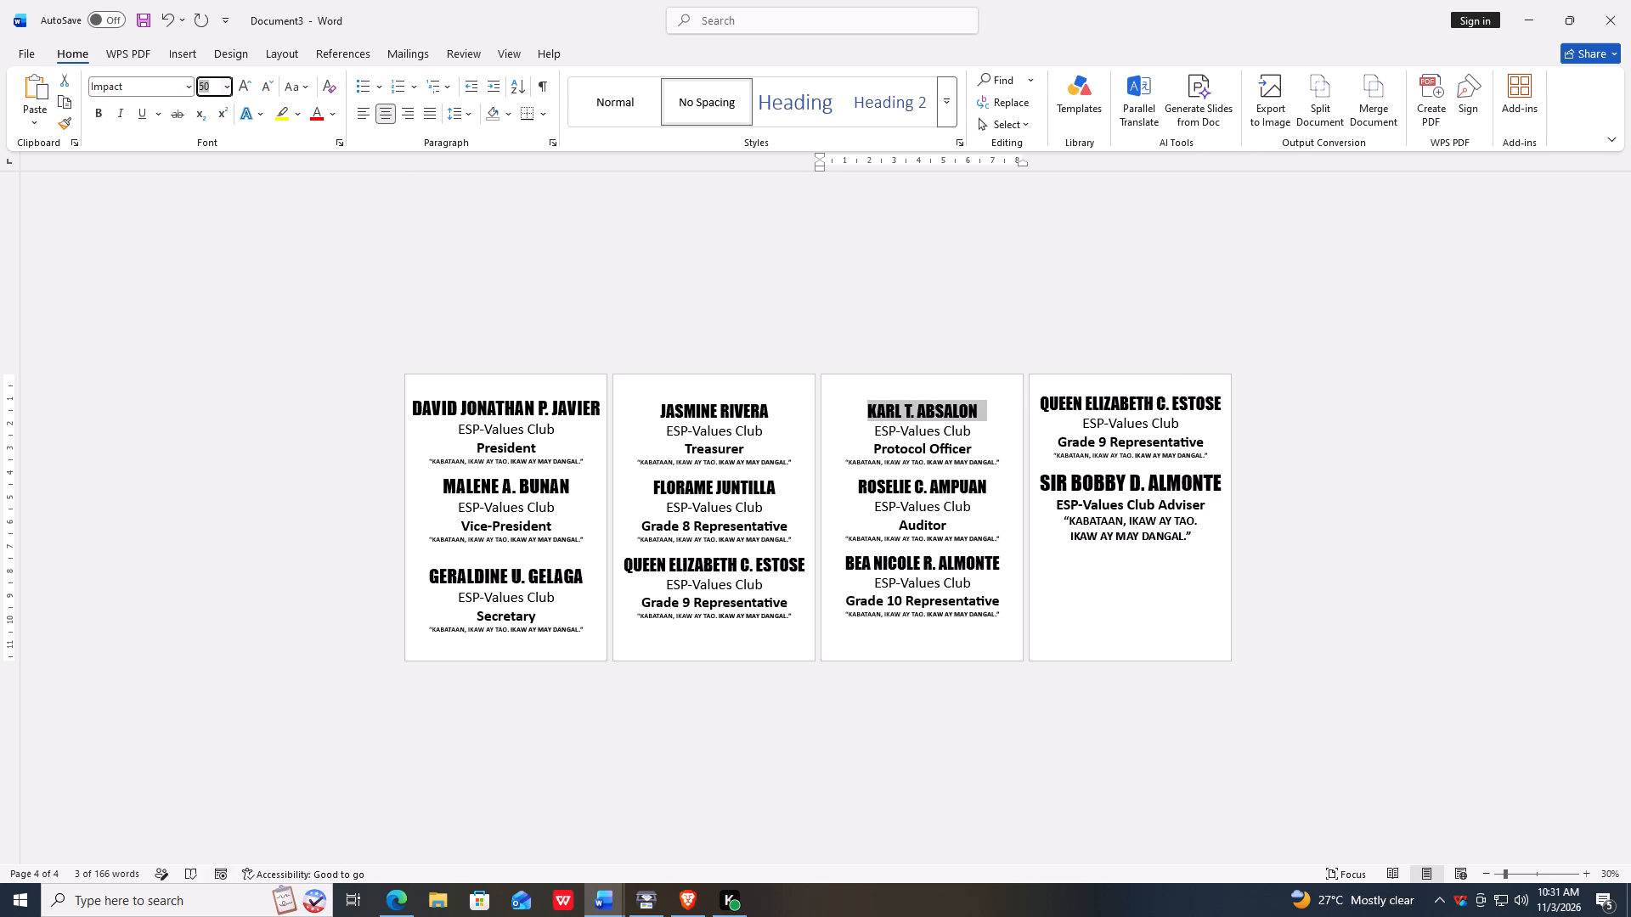
{"action": "type", "text": "60"}
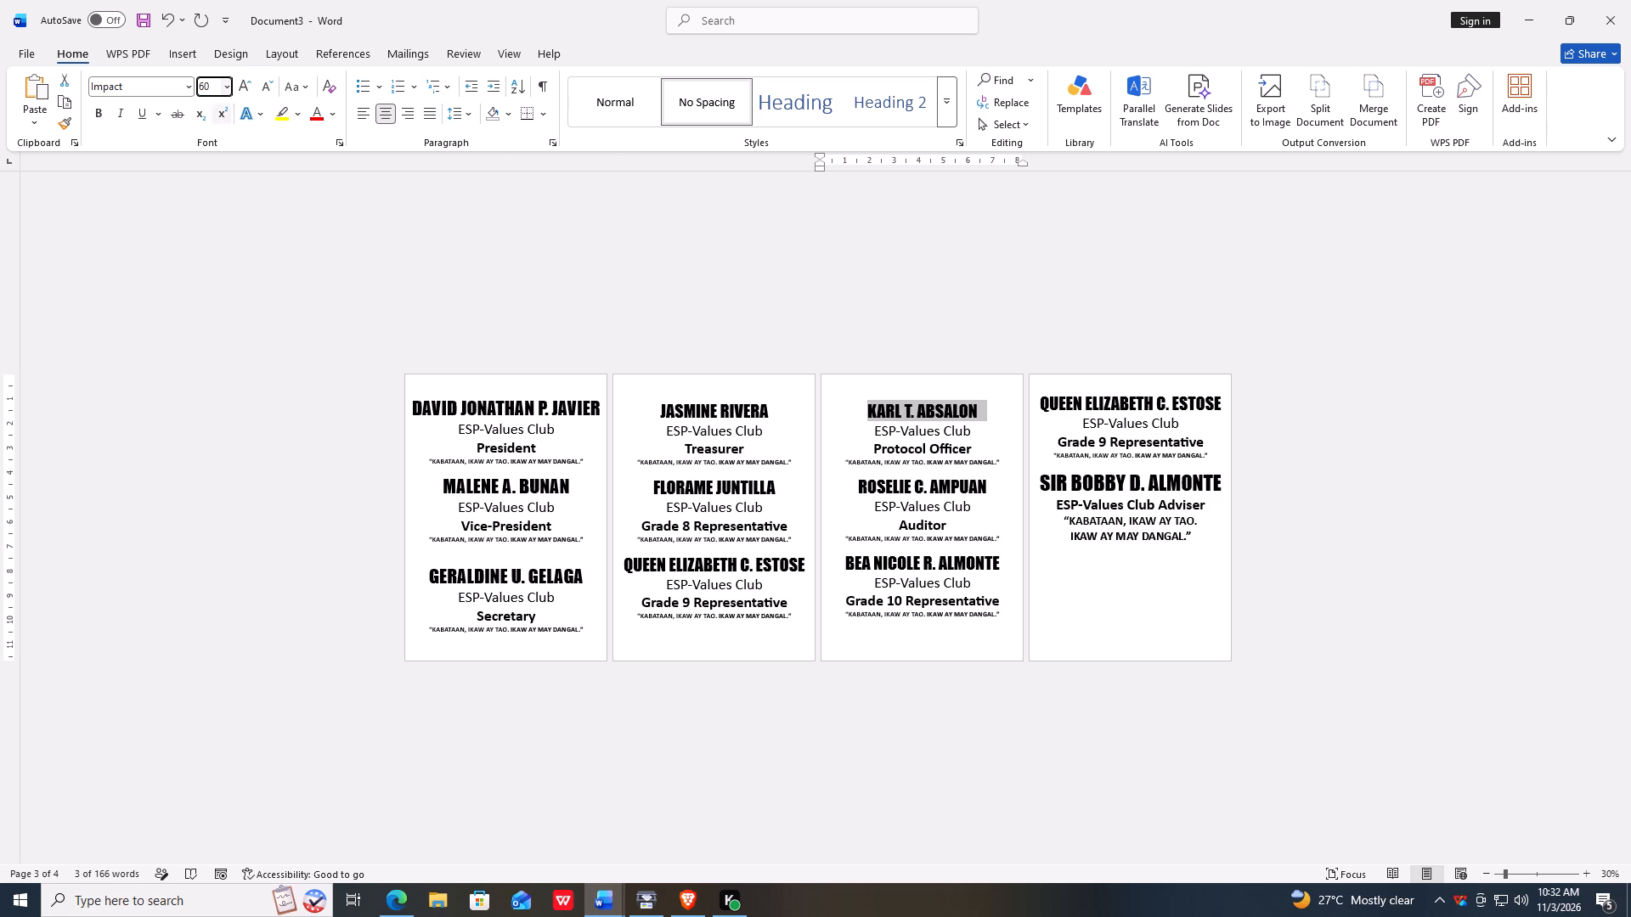
{"action": "left_click", "coordinate": [217, 388]}
{"action": "left_click", "coordinate": [892, 693]}
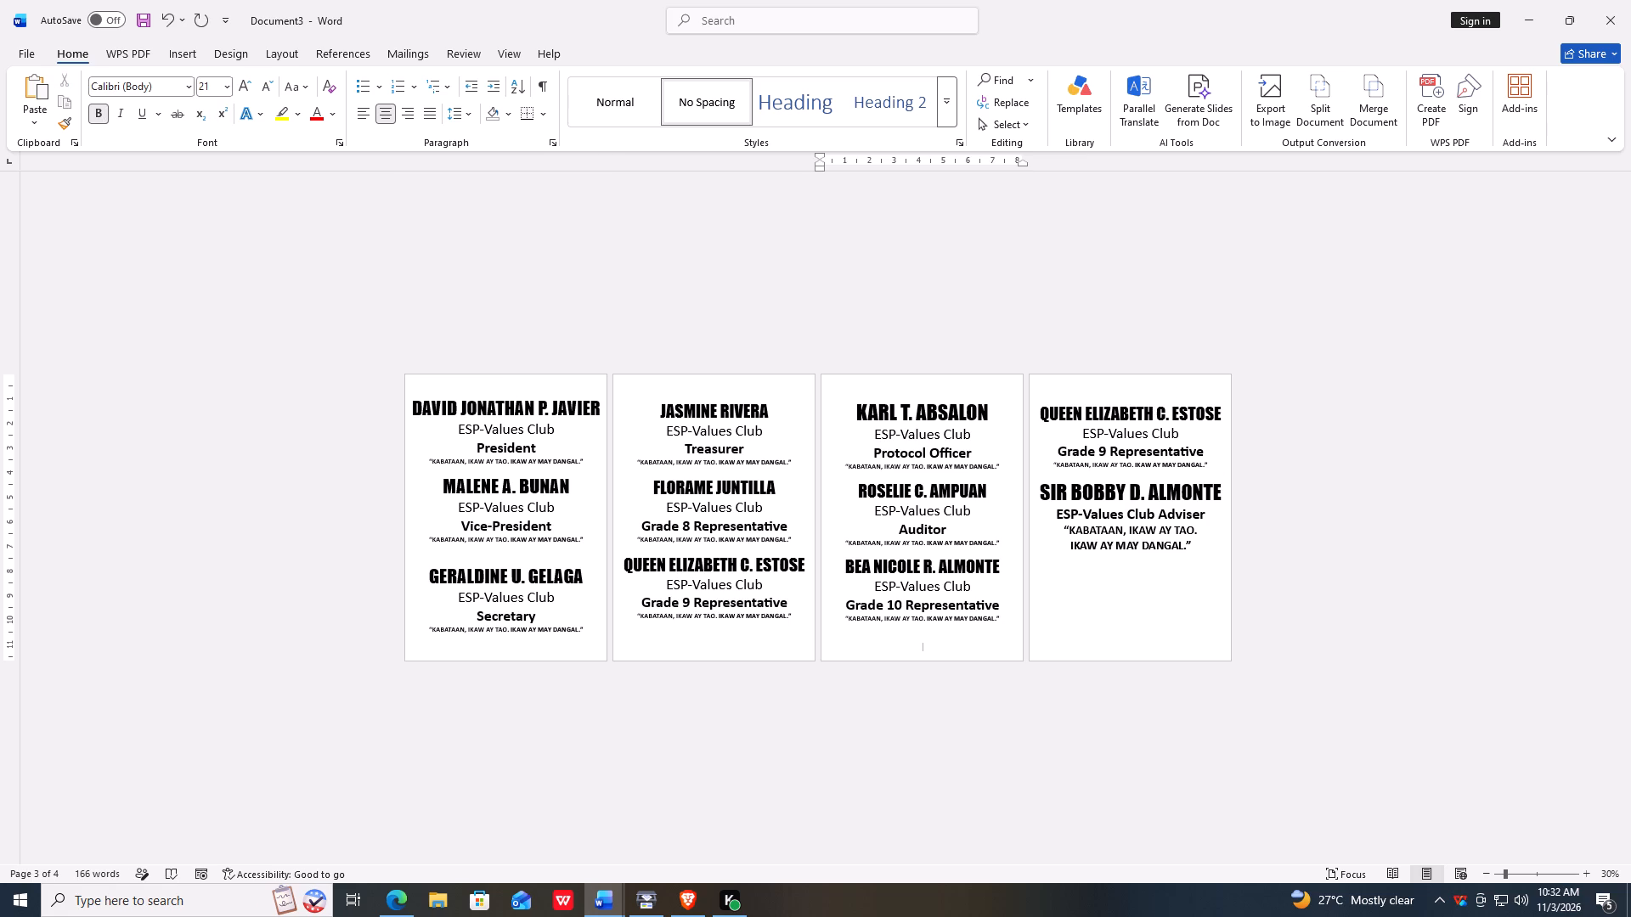
Set the font size of the Treasurer's name on the second page to 60.
{"action": "left_click_drag", "start_coordinate": [767, 407], "coordinate": [656, 406]}
{"action": "left_click", "coordinate": [206, 81]}
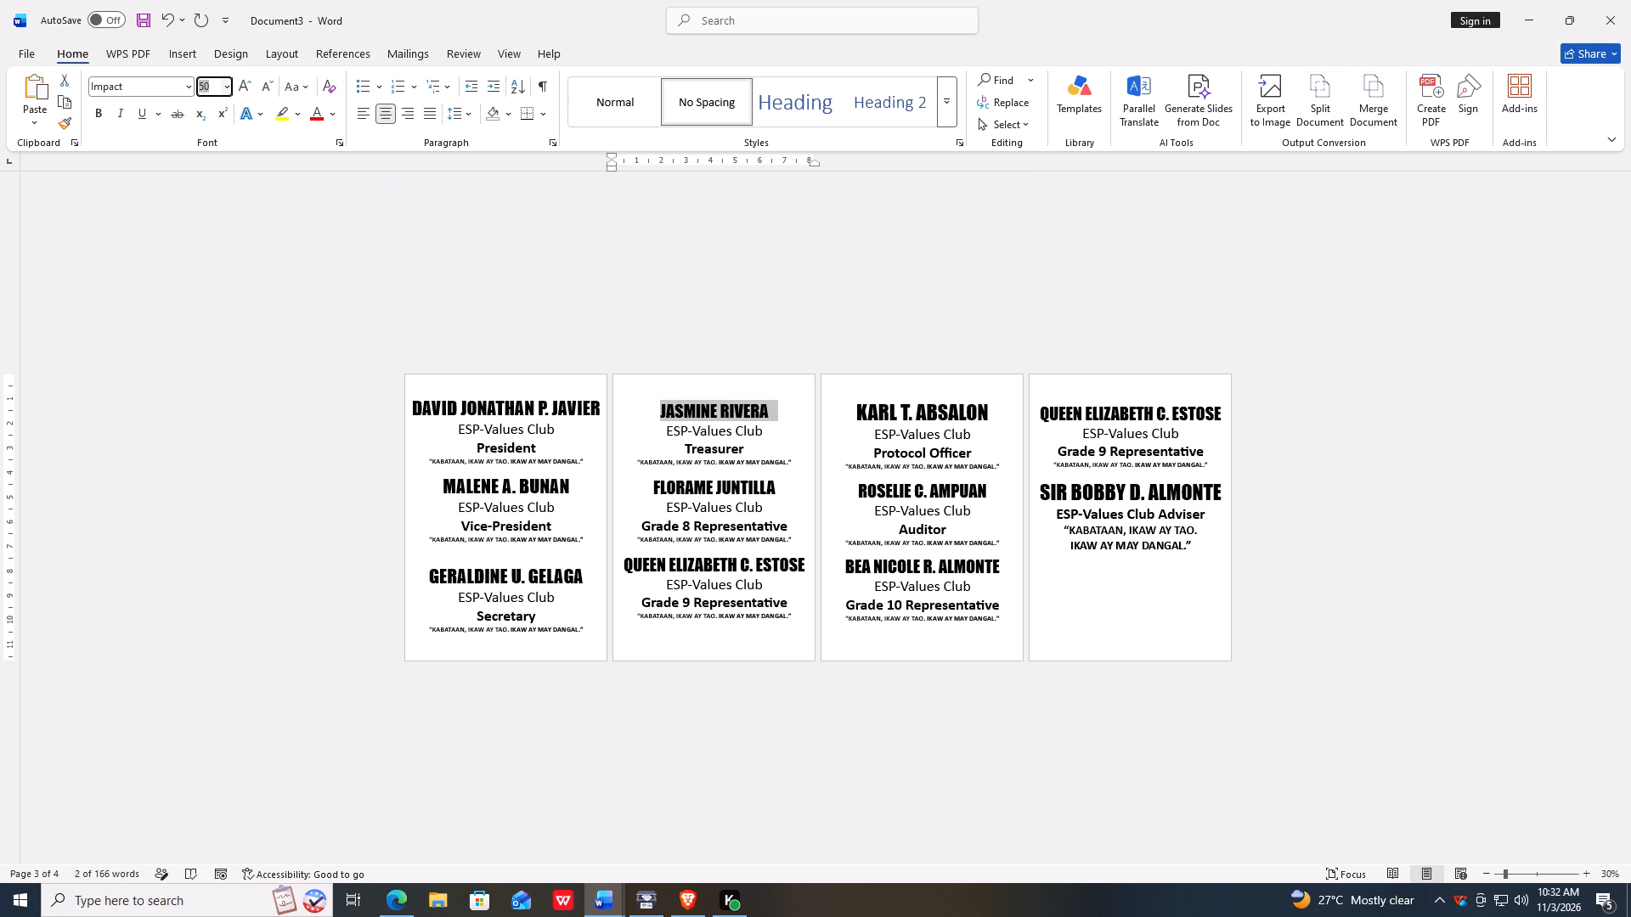
{"action": "type", "text": "60"}
{"action": "left_click", "coordinate": [337, 429]}
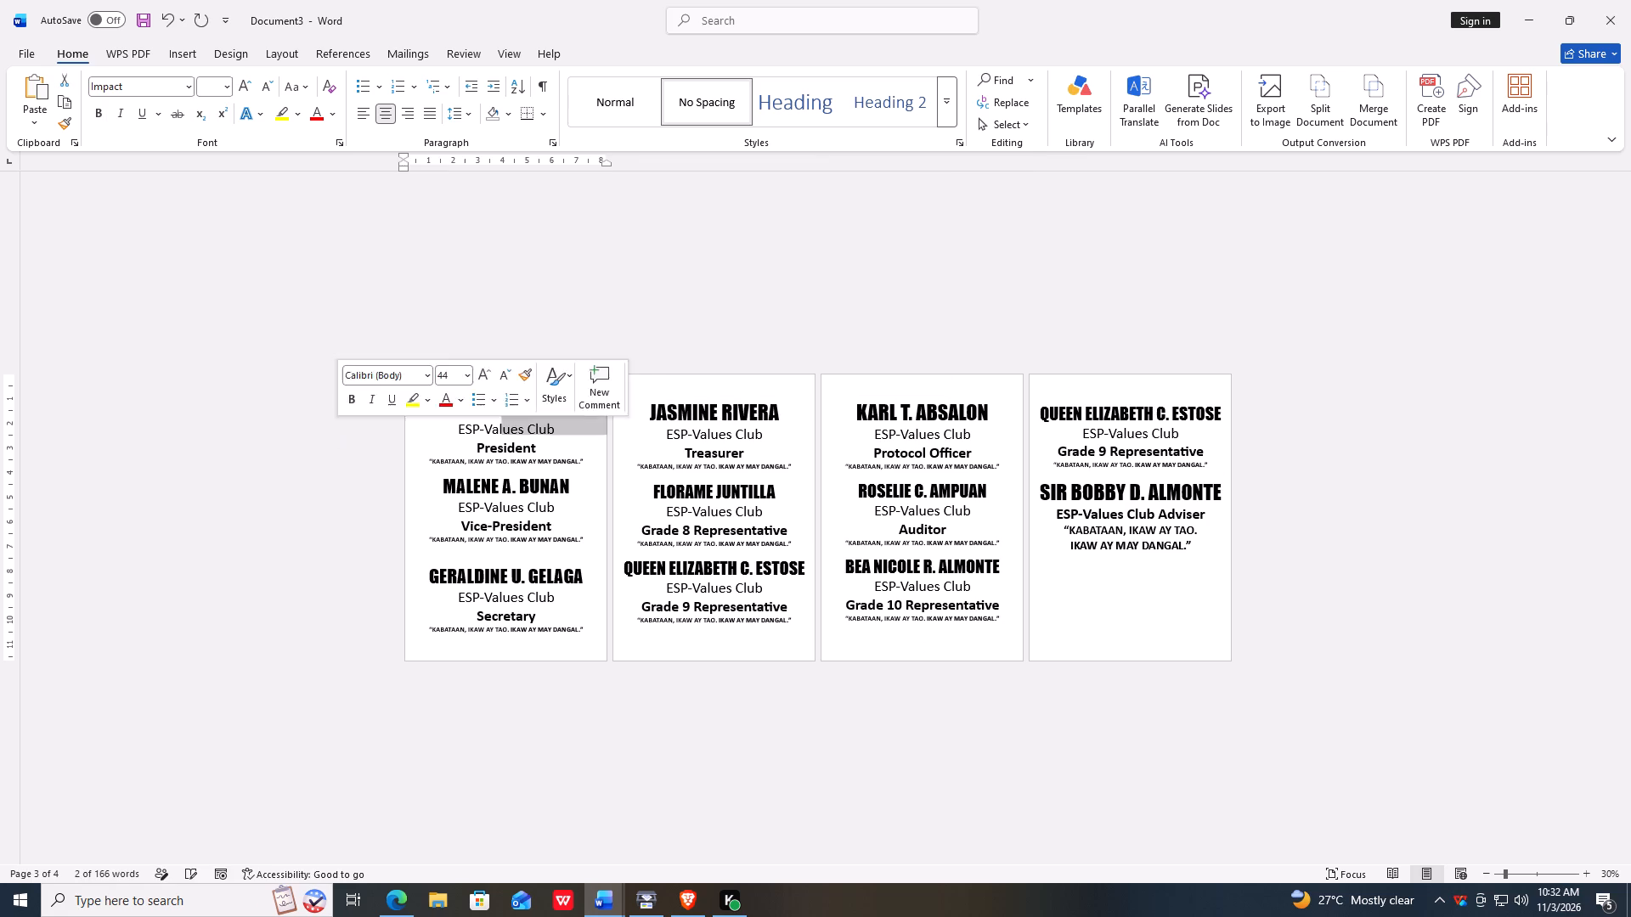
{"action": "left_click", "coordinate": [816, 705]}
Set the font size of the Grade 8 Representative's name on the second page to 60.
{"action": "left_click_drag", "start_coordinate": [776, 492], "coordinate": [665, 485]}
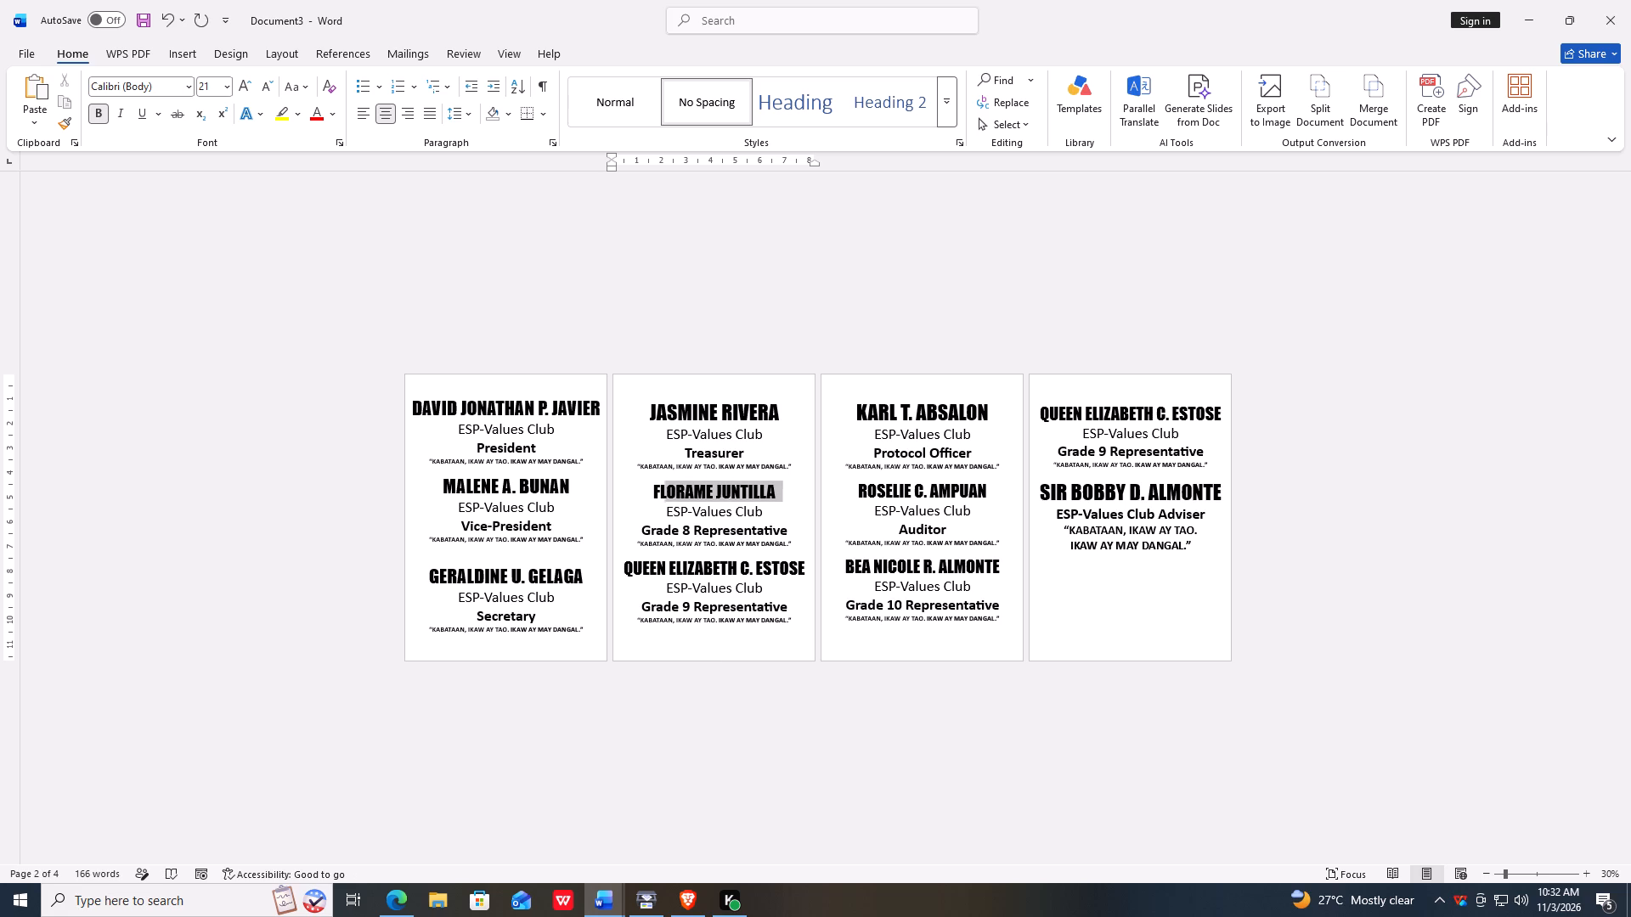
{"action": "left_click_drag", "start_coordinate": [665, 485], "coordinate": [657, 486]}
{"action": "left_click", "coordinate": [206, 82]}
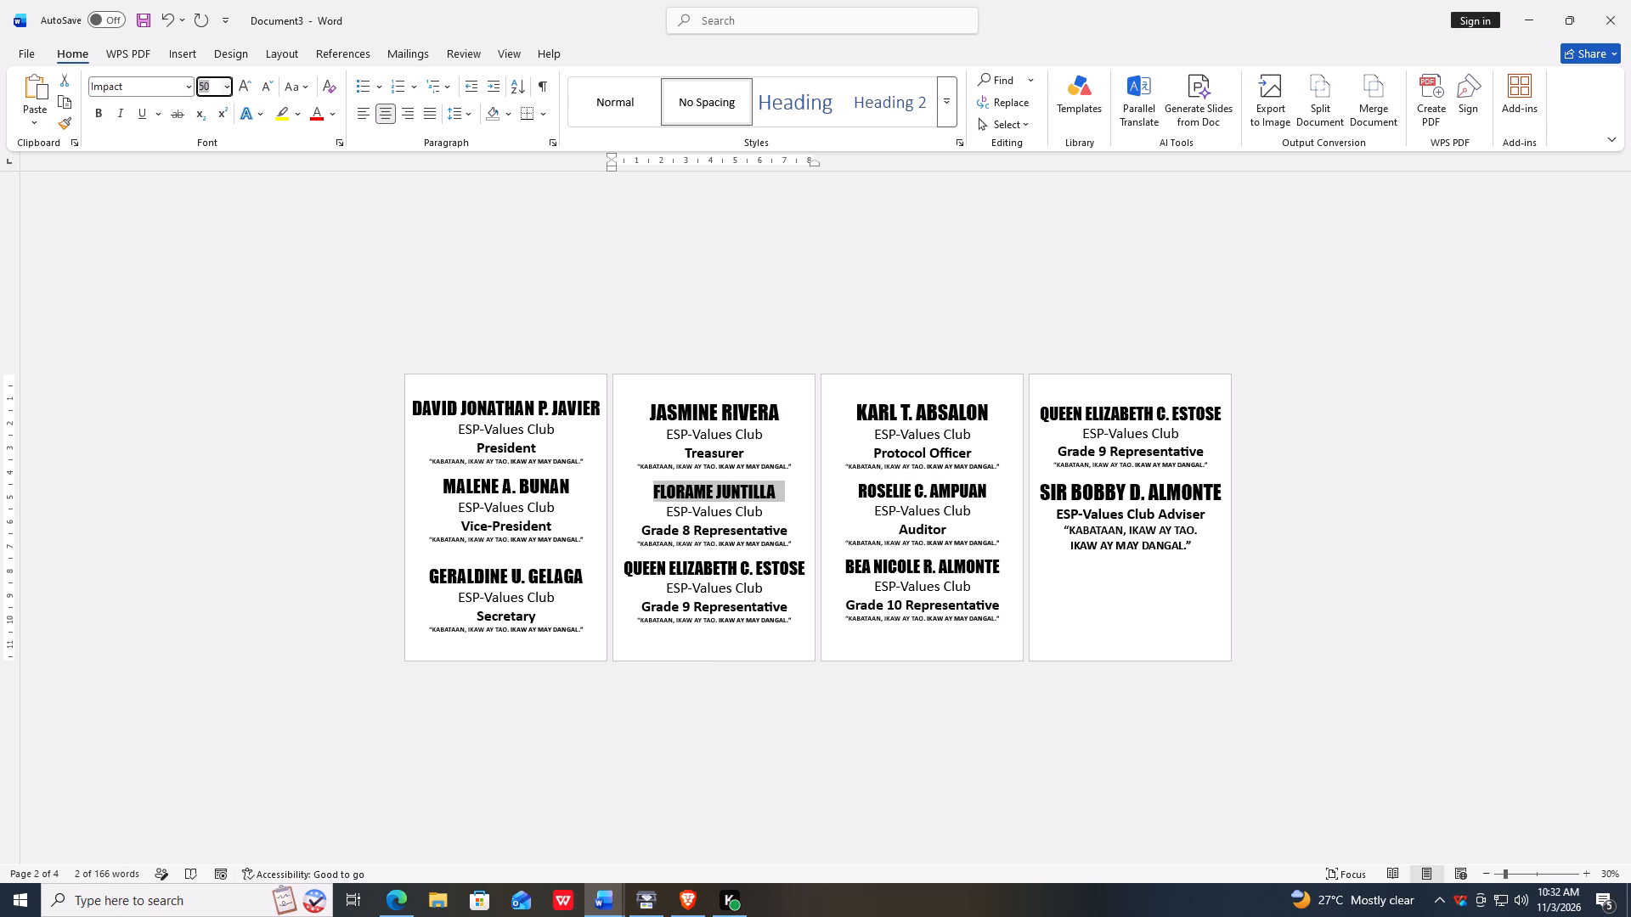
{"action": "type", "text": "60"}
{"action": "left_click", "coordinate": [313, 410]}
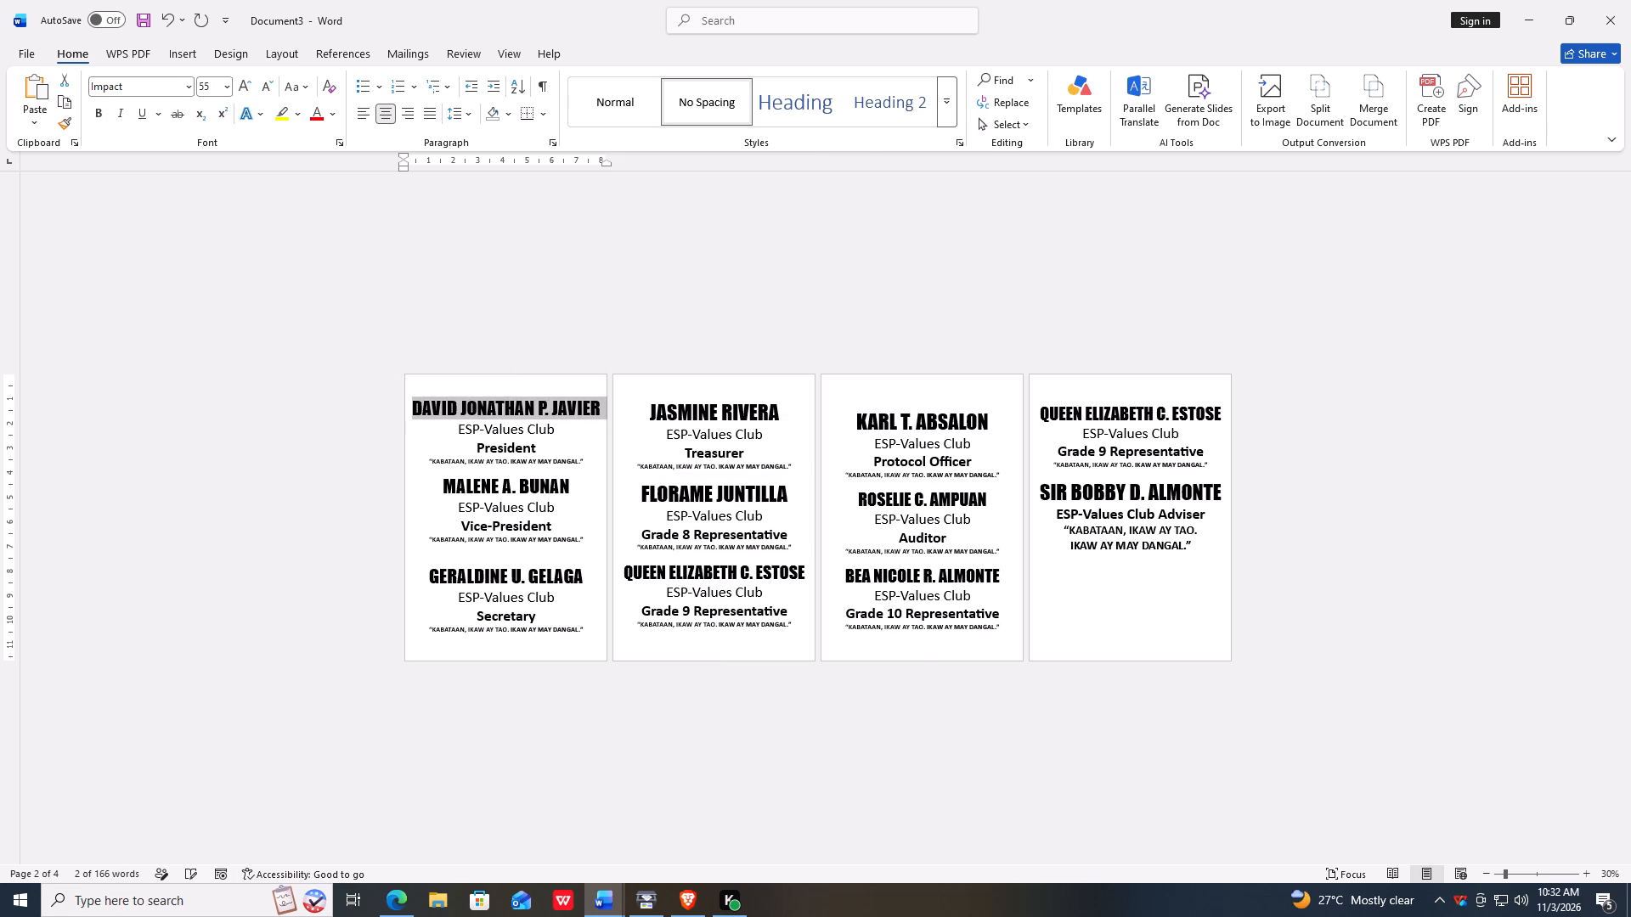
{"action": "left_click", "coordinate": [895, 735]}
Set the font size of the Auditor's name on the third page to 60.
{"action": "left_click_drag", "start_coordinate": [985, 502], "coordinate": [869, 496]}
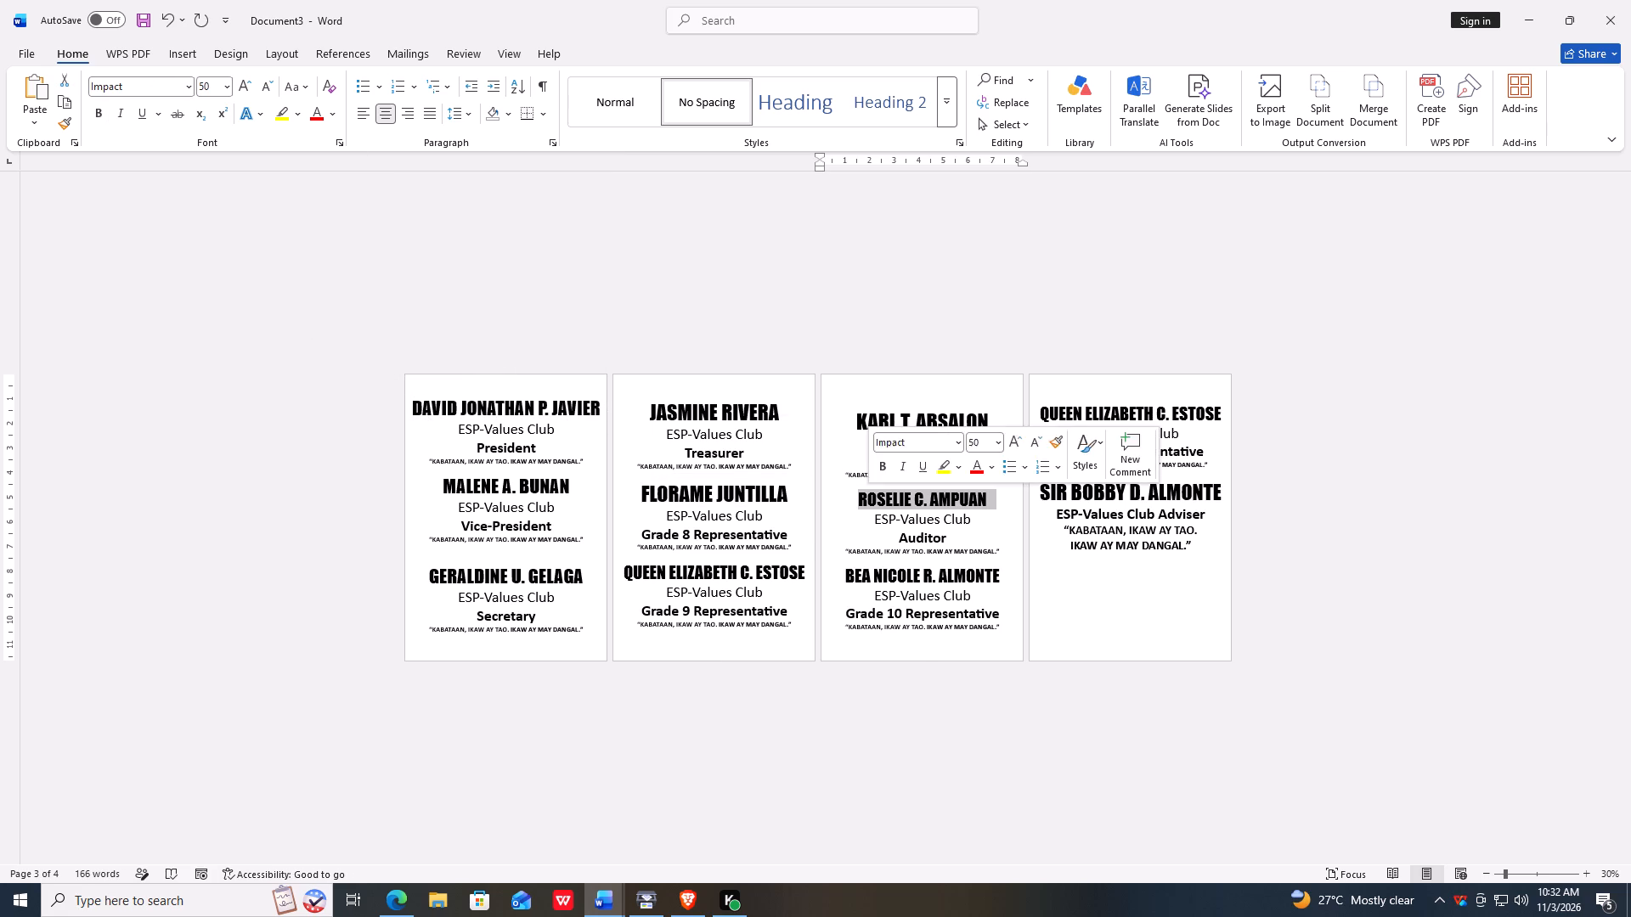
{"action": "left_click", "coordinate": [211, 85]}
{"action": "type", "text": "60"}
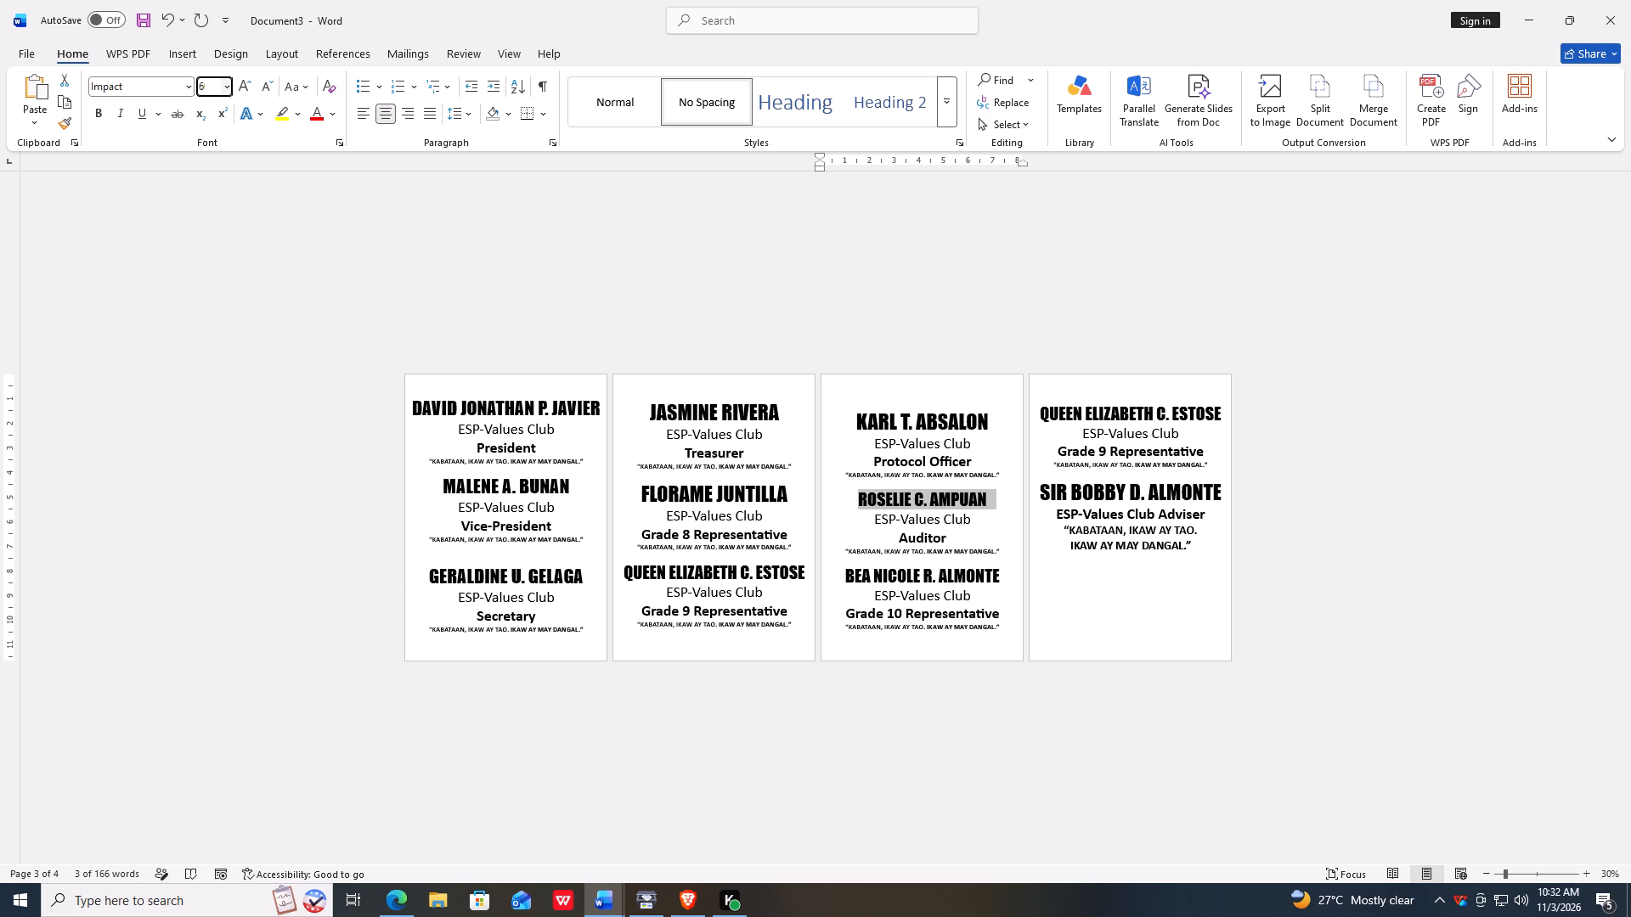
{"action": "left_click", "coordinate": [788, 704]}
Set the font size of the Grade 10 Representative's name on the third page to 60.
{"action": "left_click", "coordinate": [961, 574]}
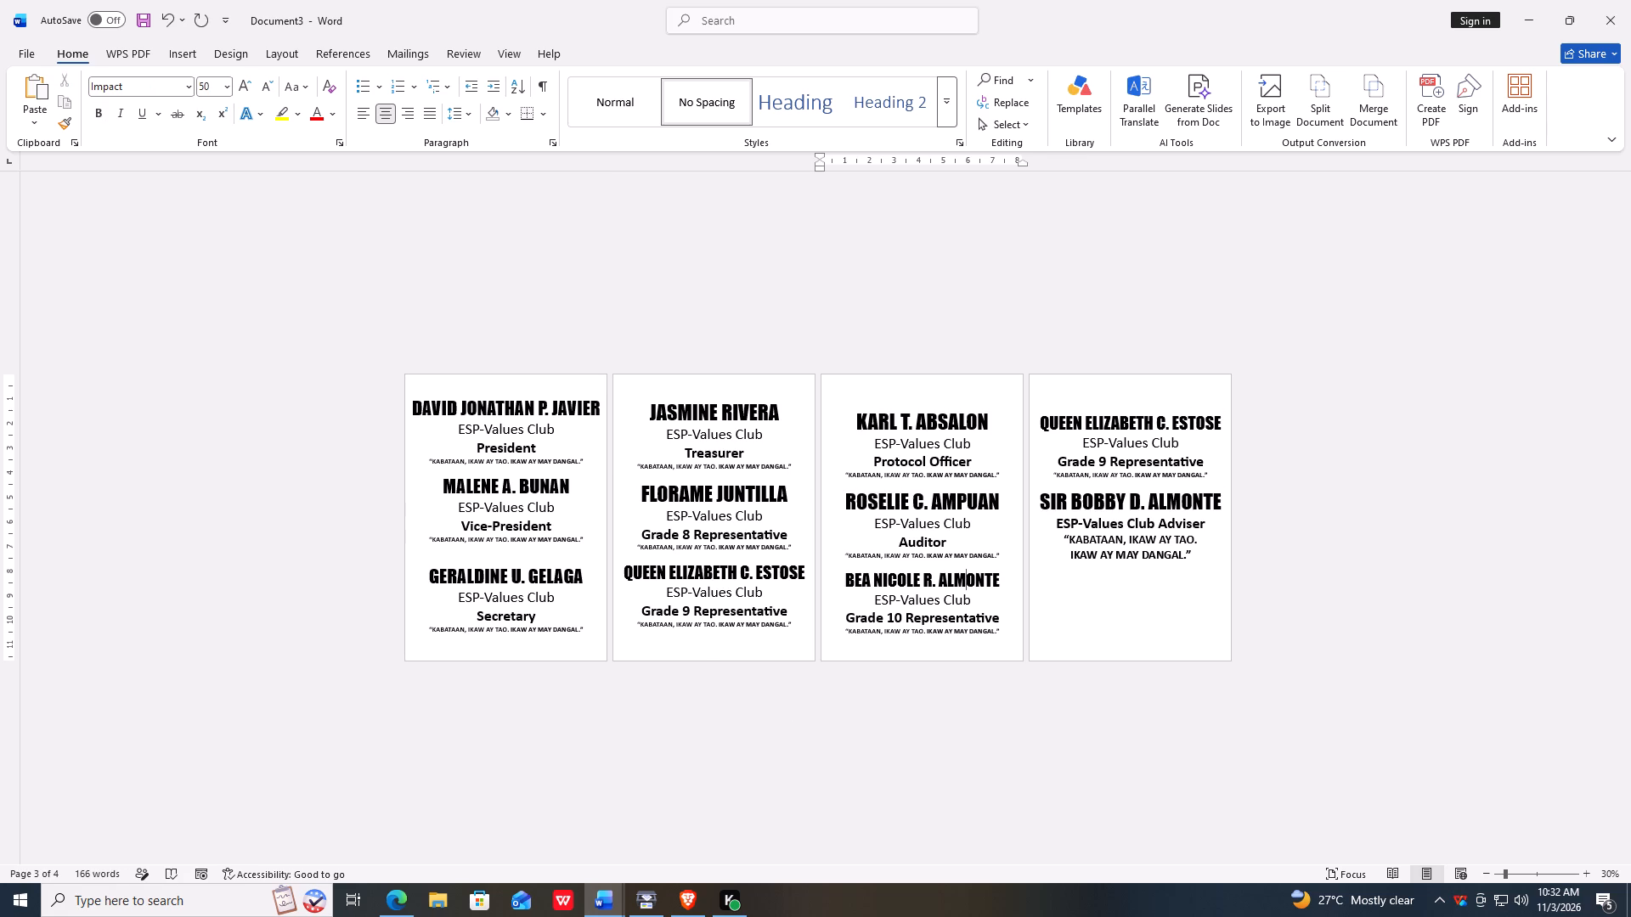
{"action": "left_click_drag", "start_coordinate": [998, 577], "coordinate": [844, 567]}
{"action": "left_click", "coordinate": [212, 84]}
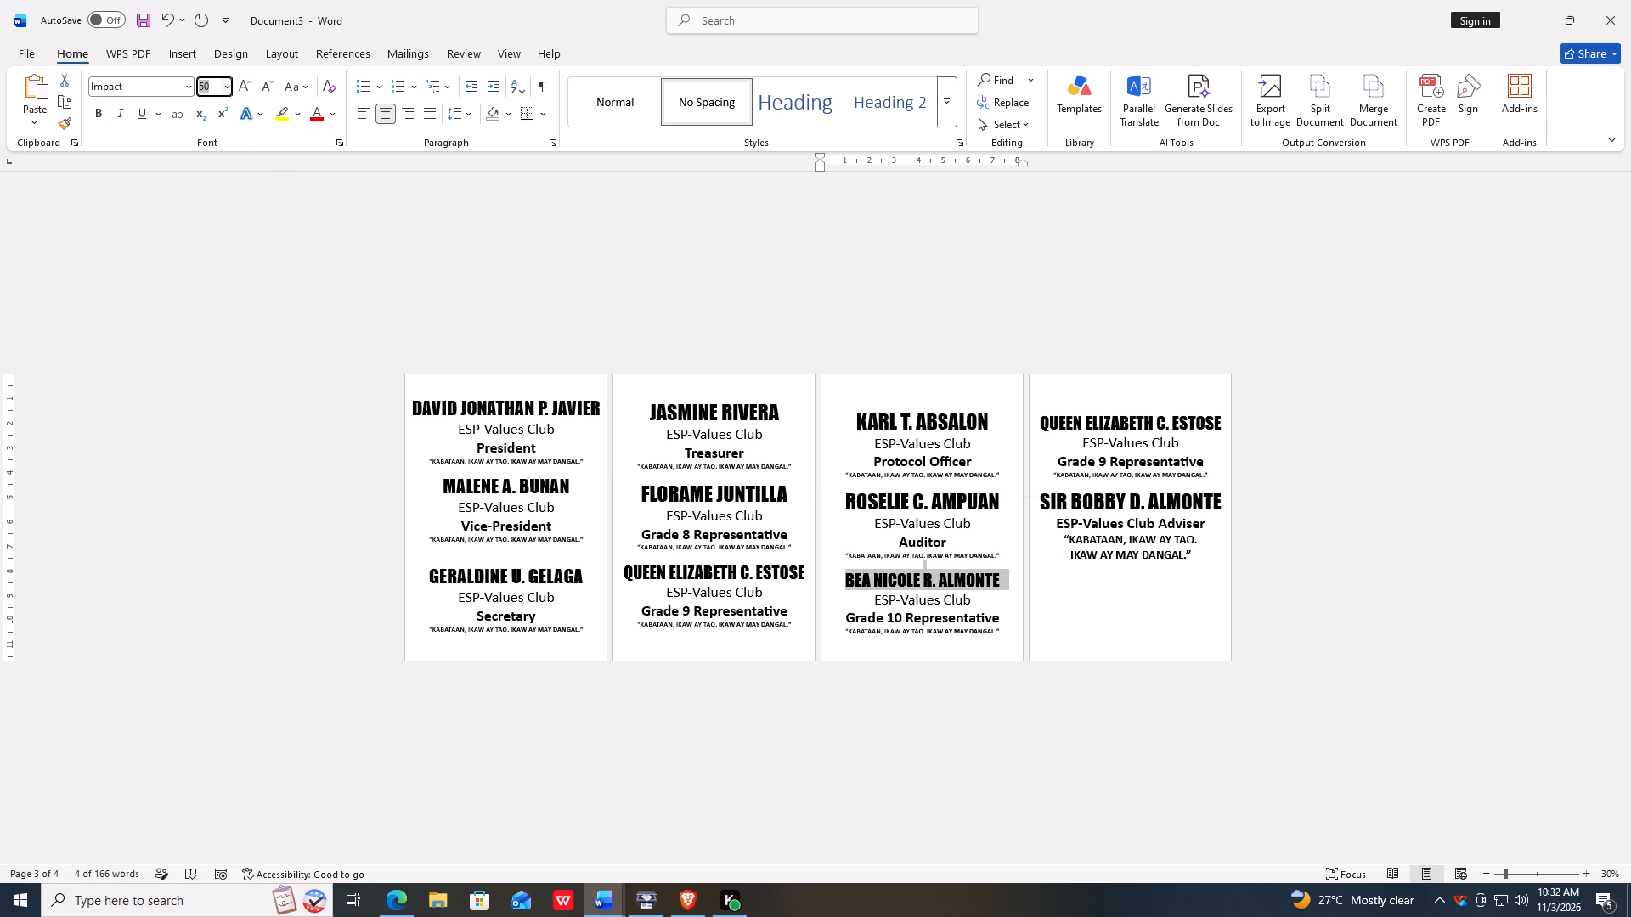
{"action": "type", "text": "60"}
{"action": "left_click", "coordinate": [282, 350]}
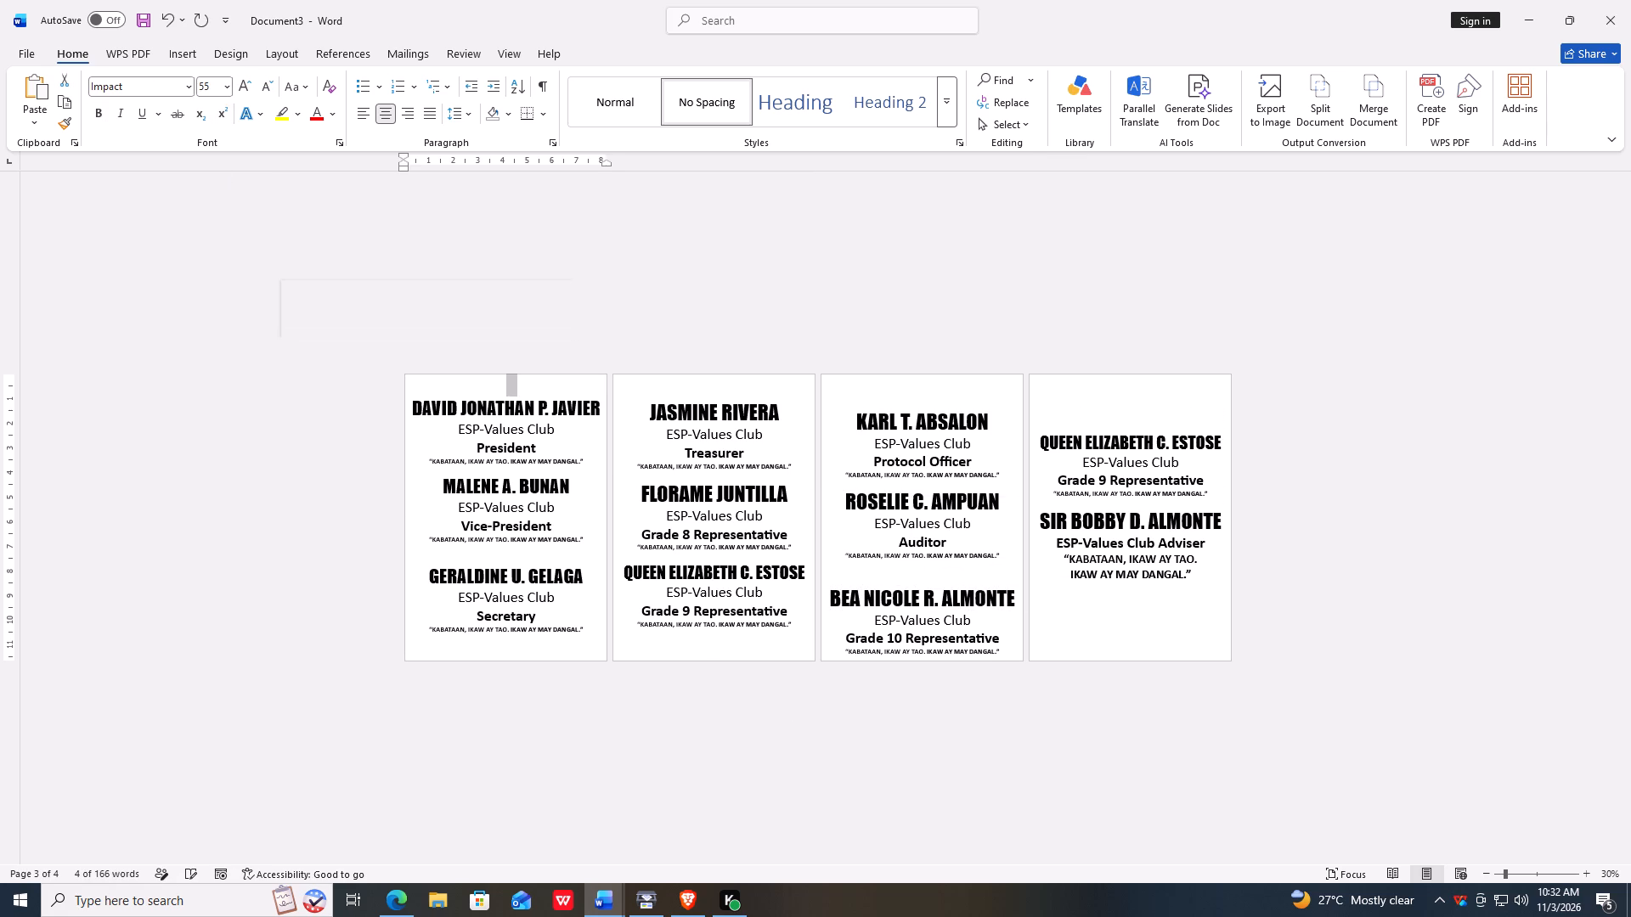
{"action": "left_click", "coordinate": [1096, 740]}
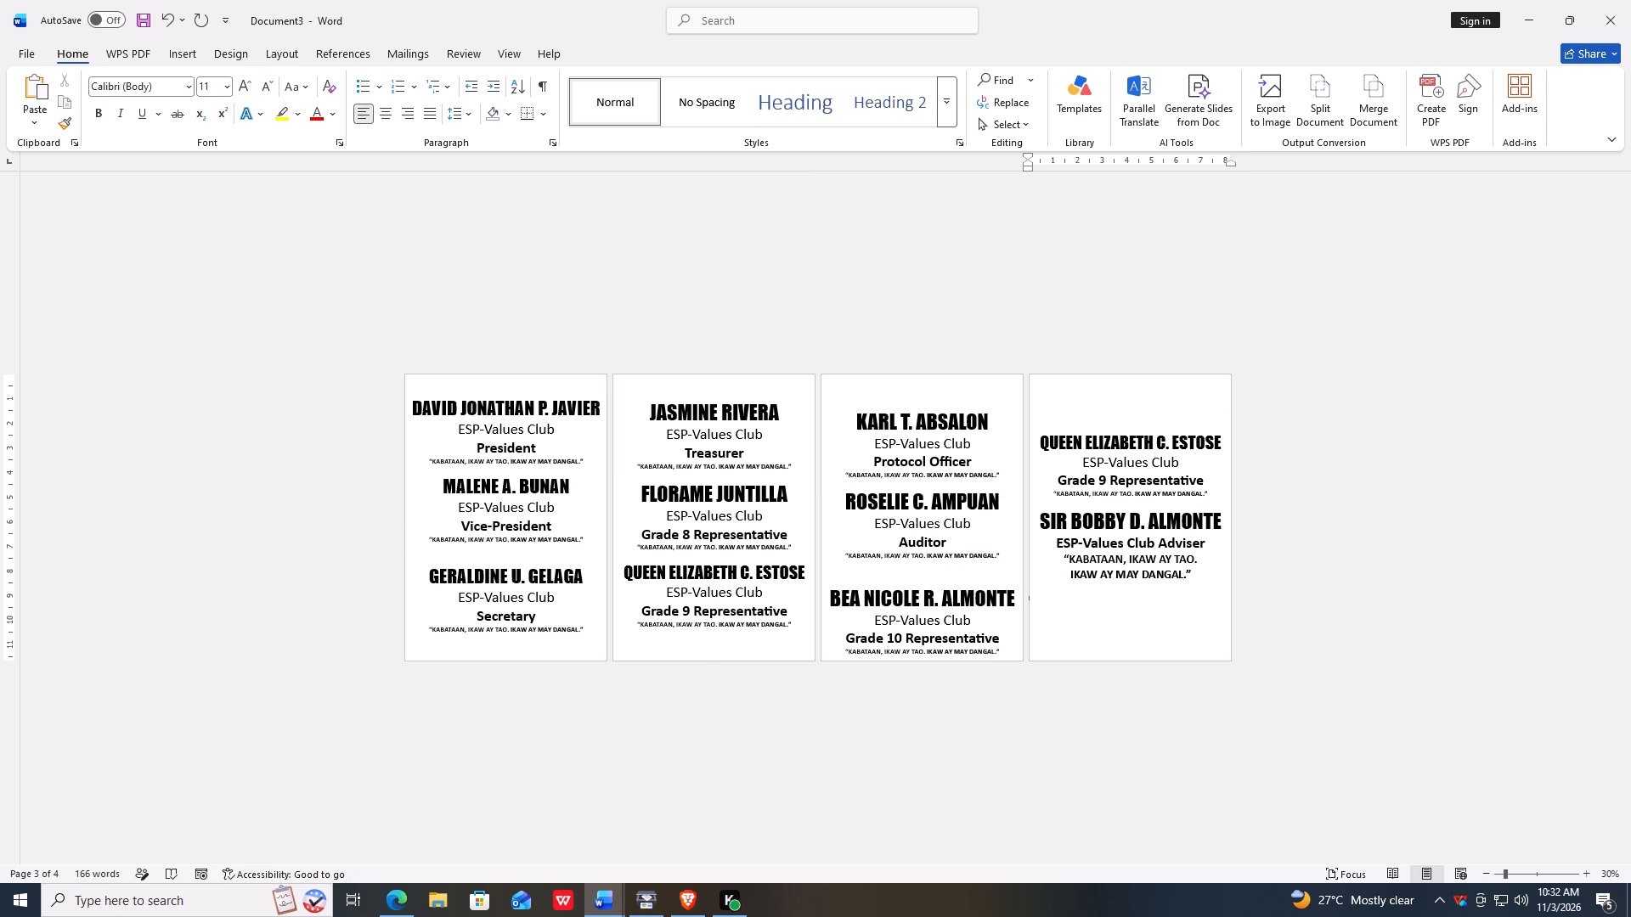
Delete the extra blank lines above the Grade 9 Representative's entry on the fourth page.
{"action": "left_click", "coordinate": [1082, 412]}
{"action": "key", "text": "BackSpace"}
{"action": "key", "text": "BackSpace"}
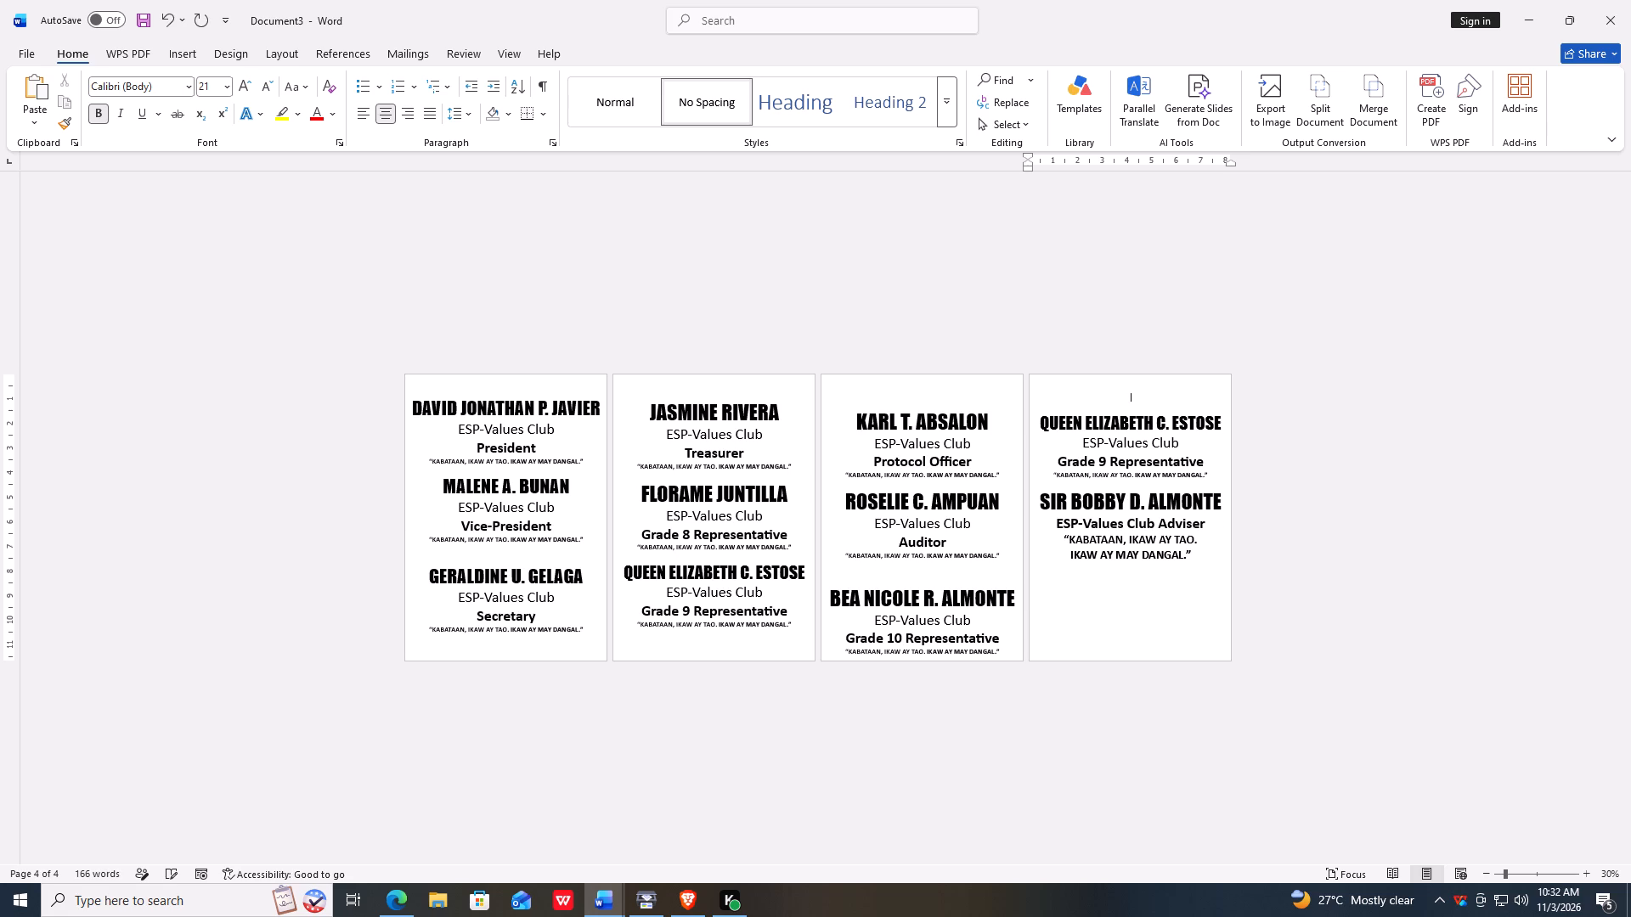
{"action": "left_click", "coordinate": [1129, 404]}
{"action": "key", "text": "BackSpace"}
{"action": "key", "text": "BackSpace"}
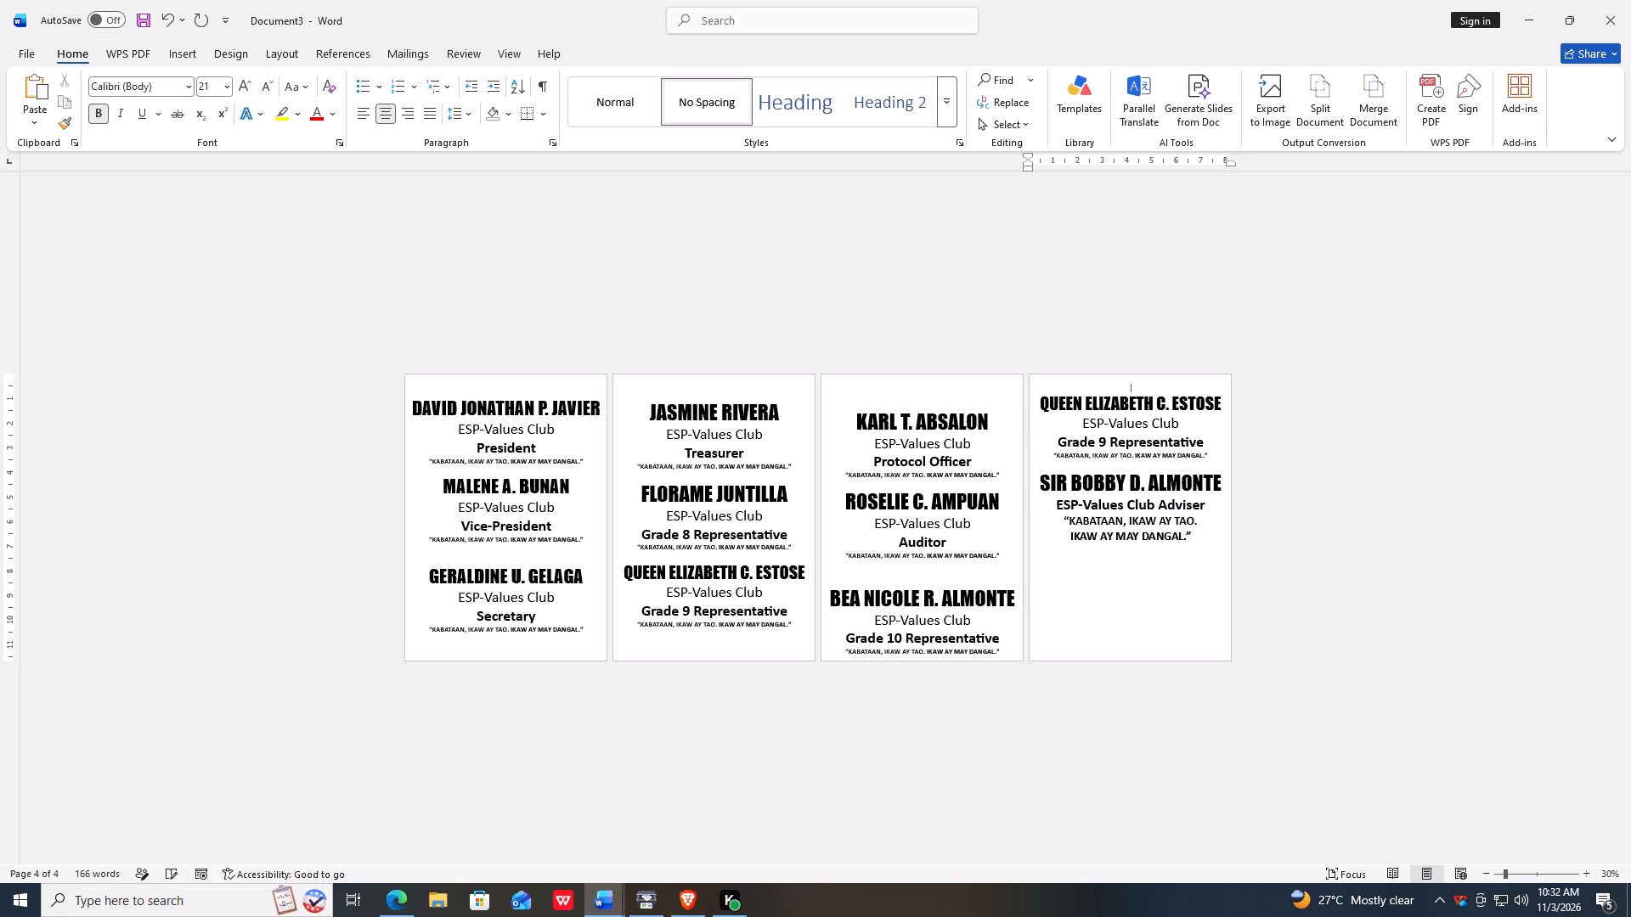
Delete the surplus blank lines above the Protocol Officer's and Grade 10 Representative's entries on the third page.
{"action": "left_click", "coordinate": [937, 400]}
{"action": "key", "text": "BackSpace"}
{"action": "left_click", "coordinate": [940, 571]}
{"action": "key", "text": "BackSpace"}
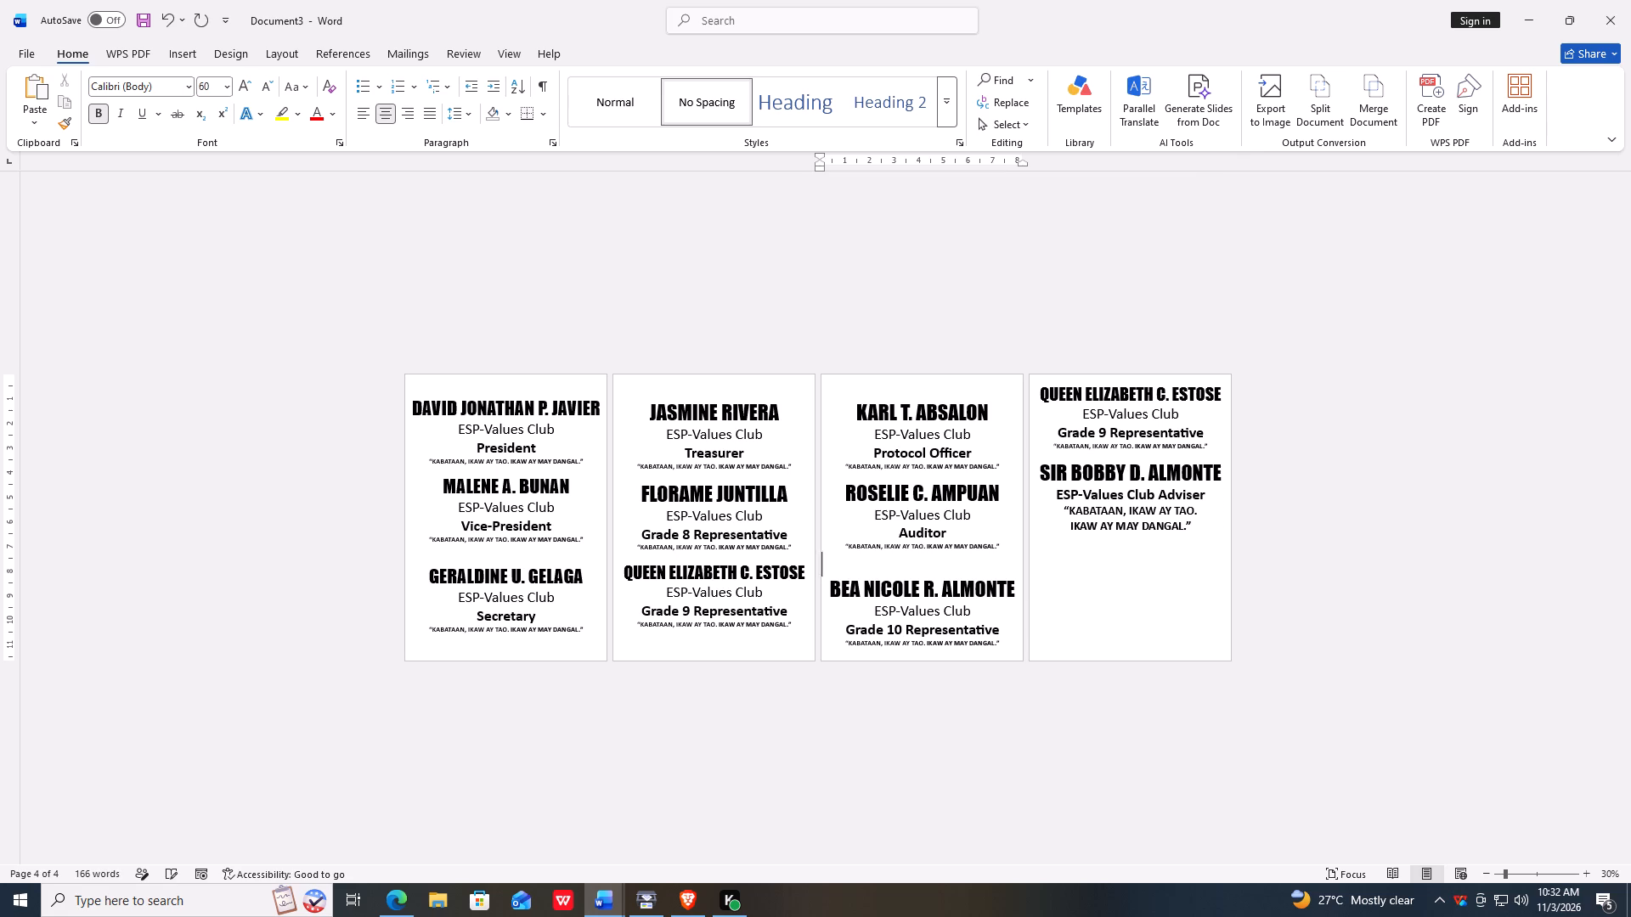
{"action": "key", "text": "BackSpace"}
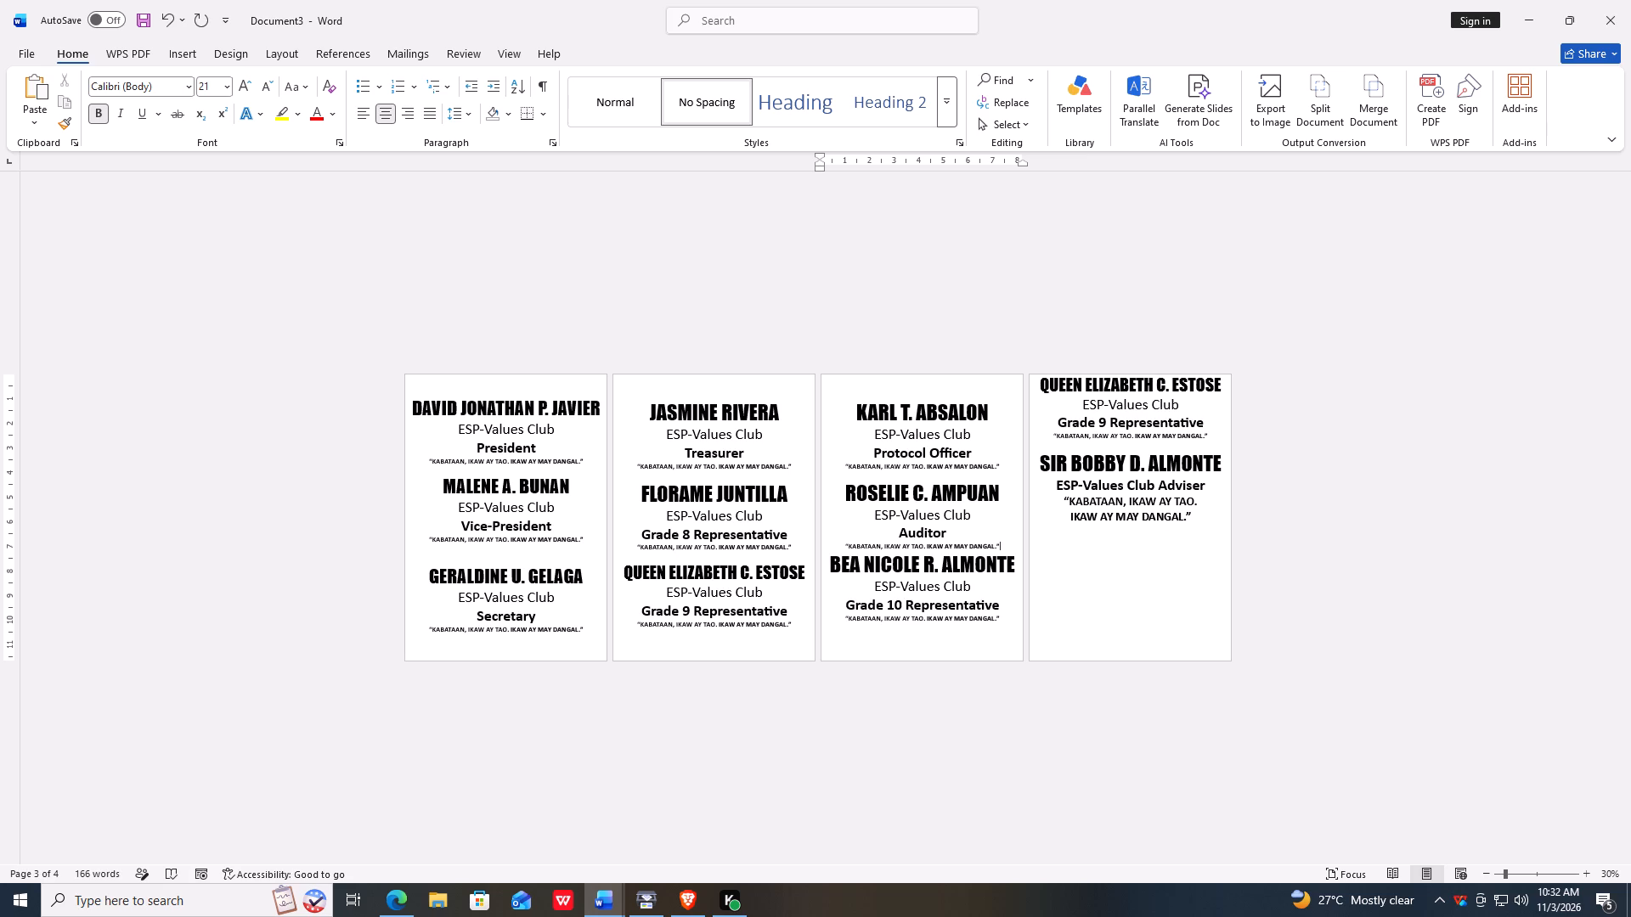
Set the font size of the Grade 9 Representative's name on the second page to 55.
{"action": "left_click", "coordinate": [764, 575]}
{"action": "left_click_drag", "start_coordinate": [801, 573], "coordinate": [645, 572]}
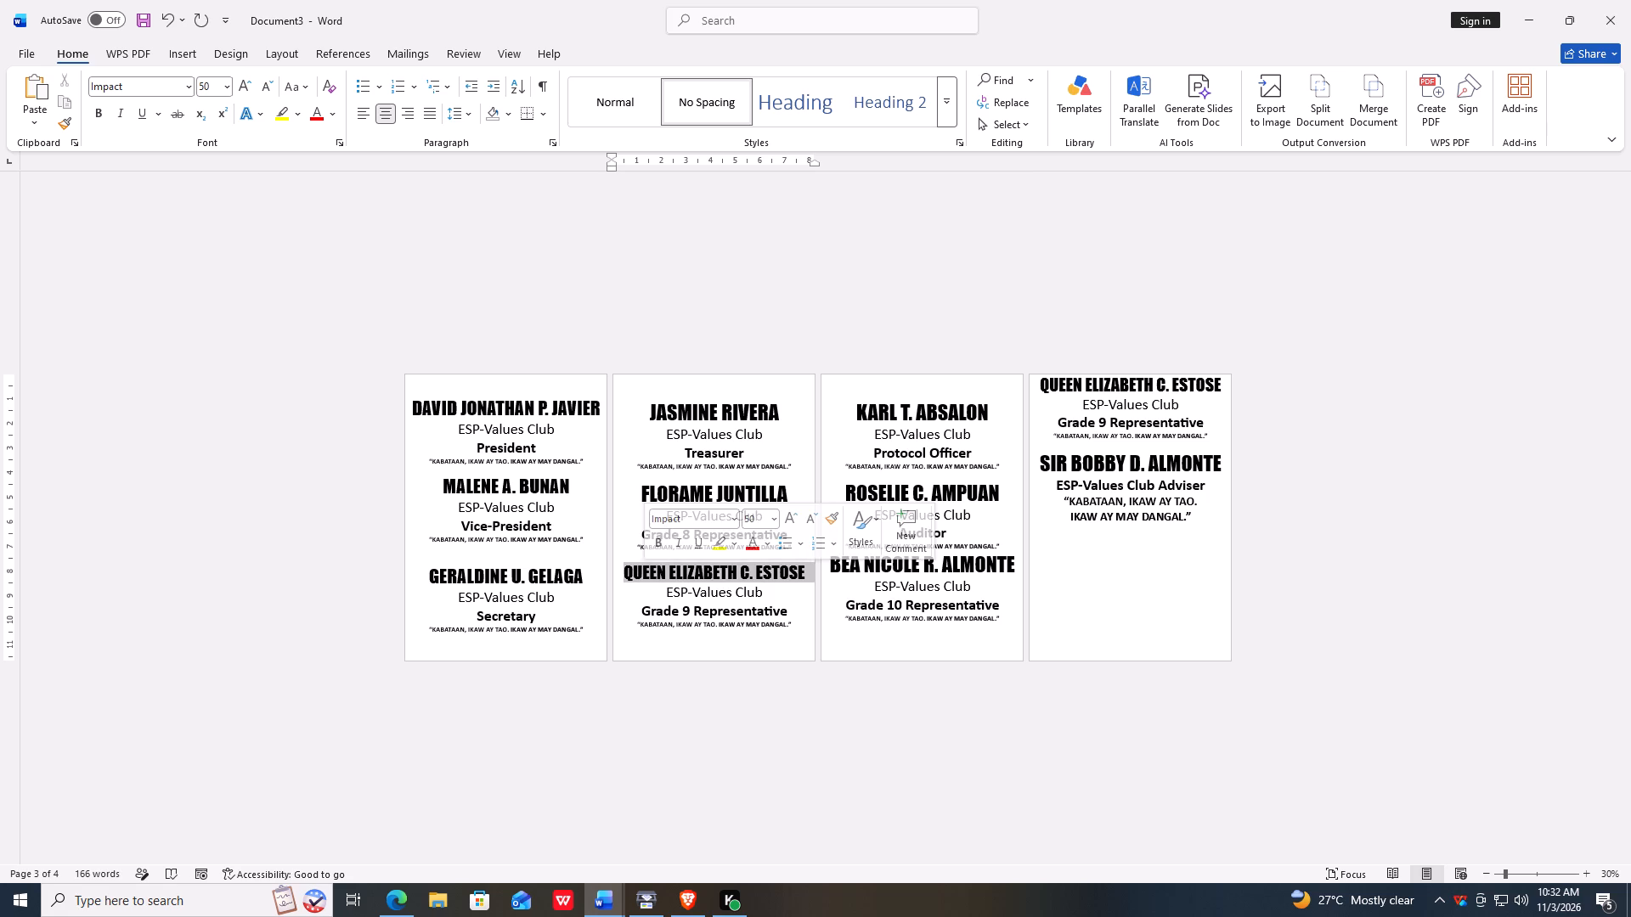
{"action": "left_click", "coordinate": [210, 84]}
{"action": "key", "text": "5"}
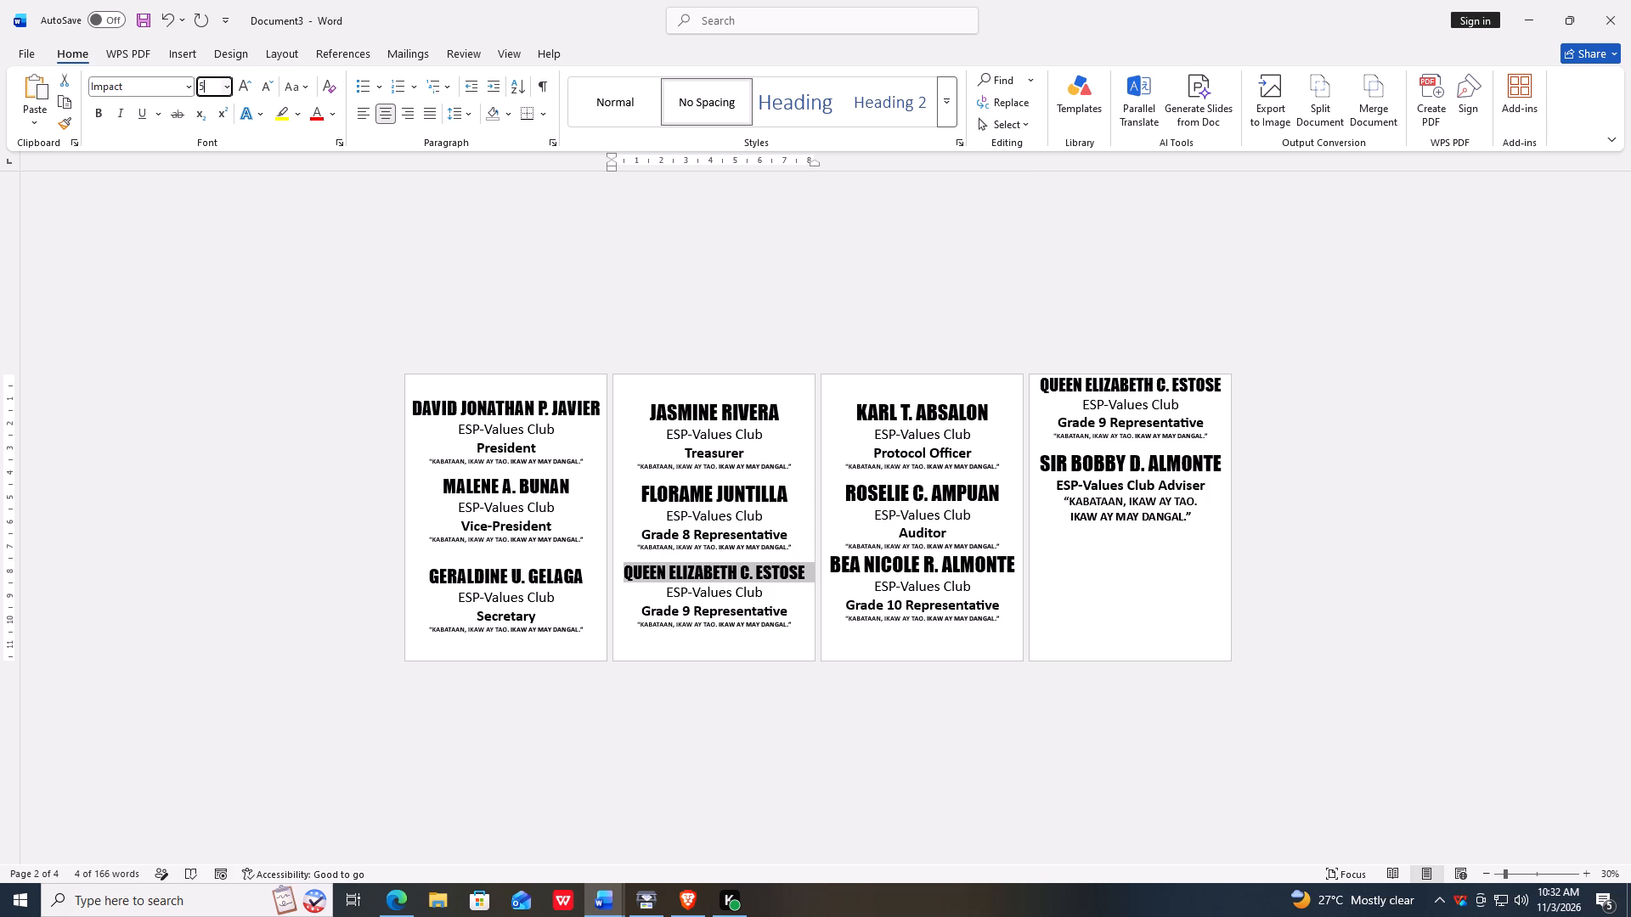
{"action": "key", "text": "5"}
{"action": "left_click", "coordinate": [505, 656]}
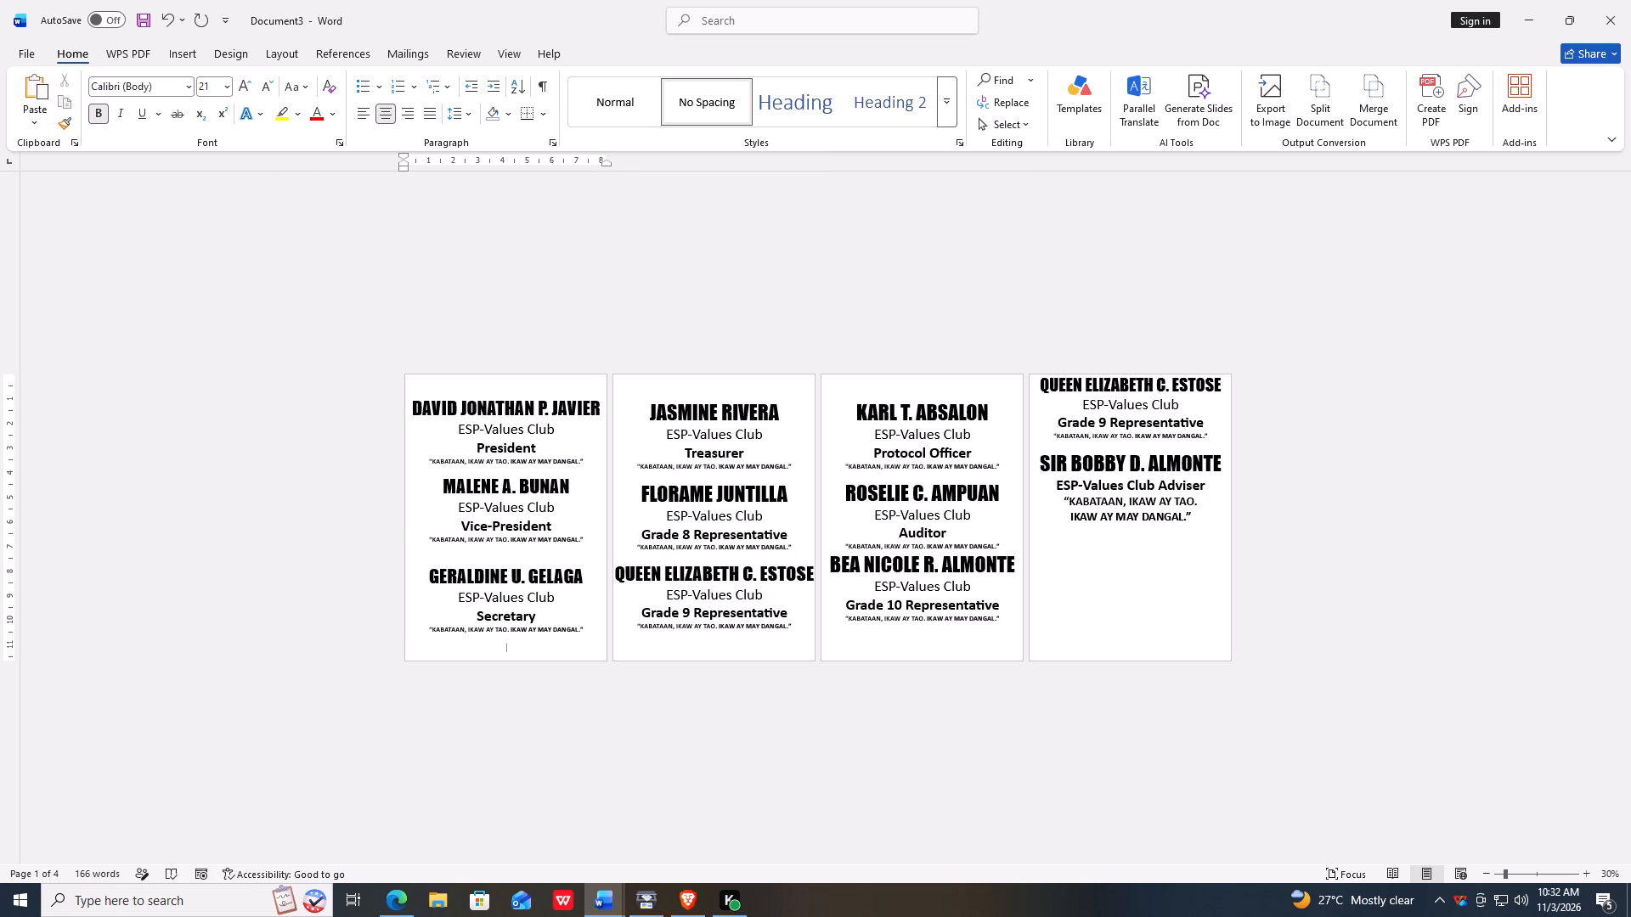
Set the font size of the Grade 9 Representative's name on the second page to 53.
{"action": "left_click", "coordinate": [759, 570]}
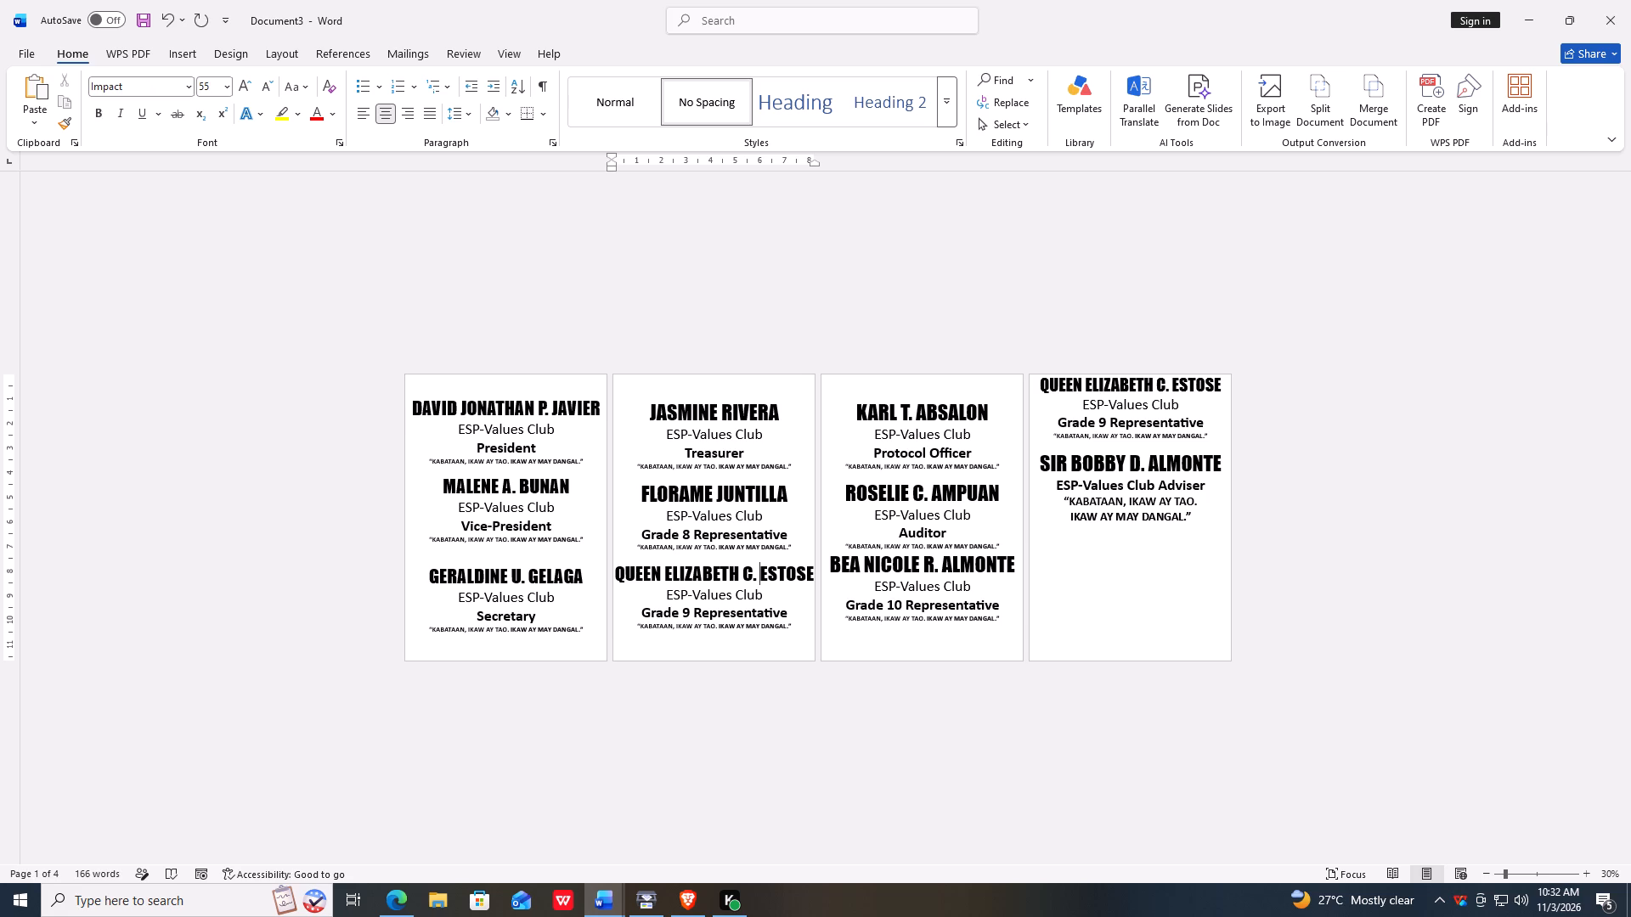
{"action": "left_click", "coordinate": [208, 83]}
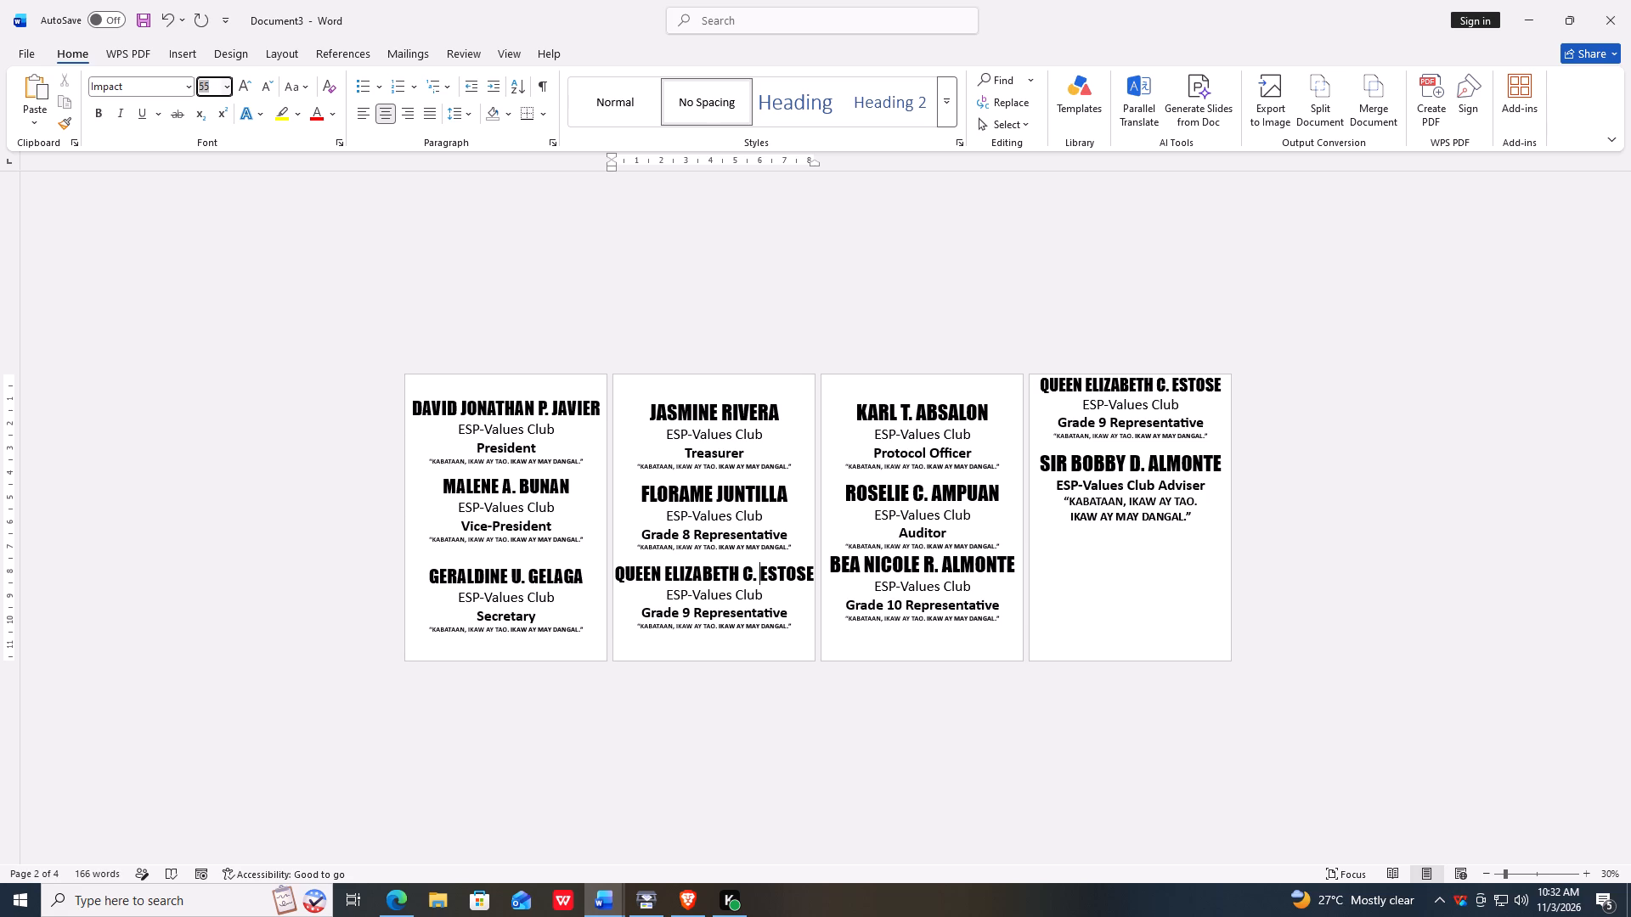
{"action": "left_click", "coordinate": [748, 575]}
{"action": "left_click_drag", "start_coordinate": [811, 571], "coordinate": [666, 562]}
{"action": "left_click_drag", "start_coordinate": [666, 562], "coordinate": [653, 567]}
{"action": "left_click", "coordinate": [209, 85]}
{"action": "left_click", "coordinate": [209, 85]}
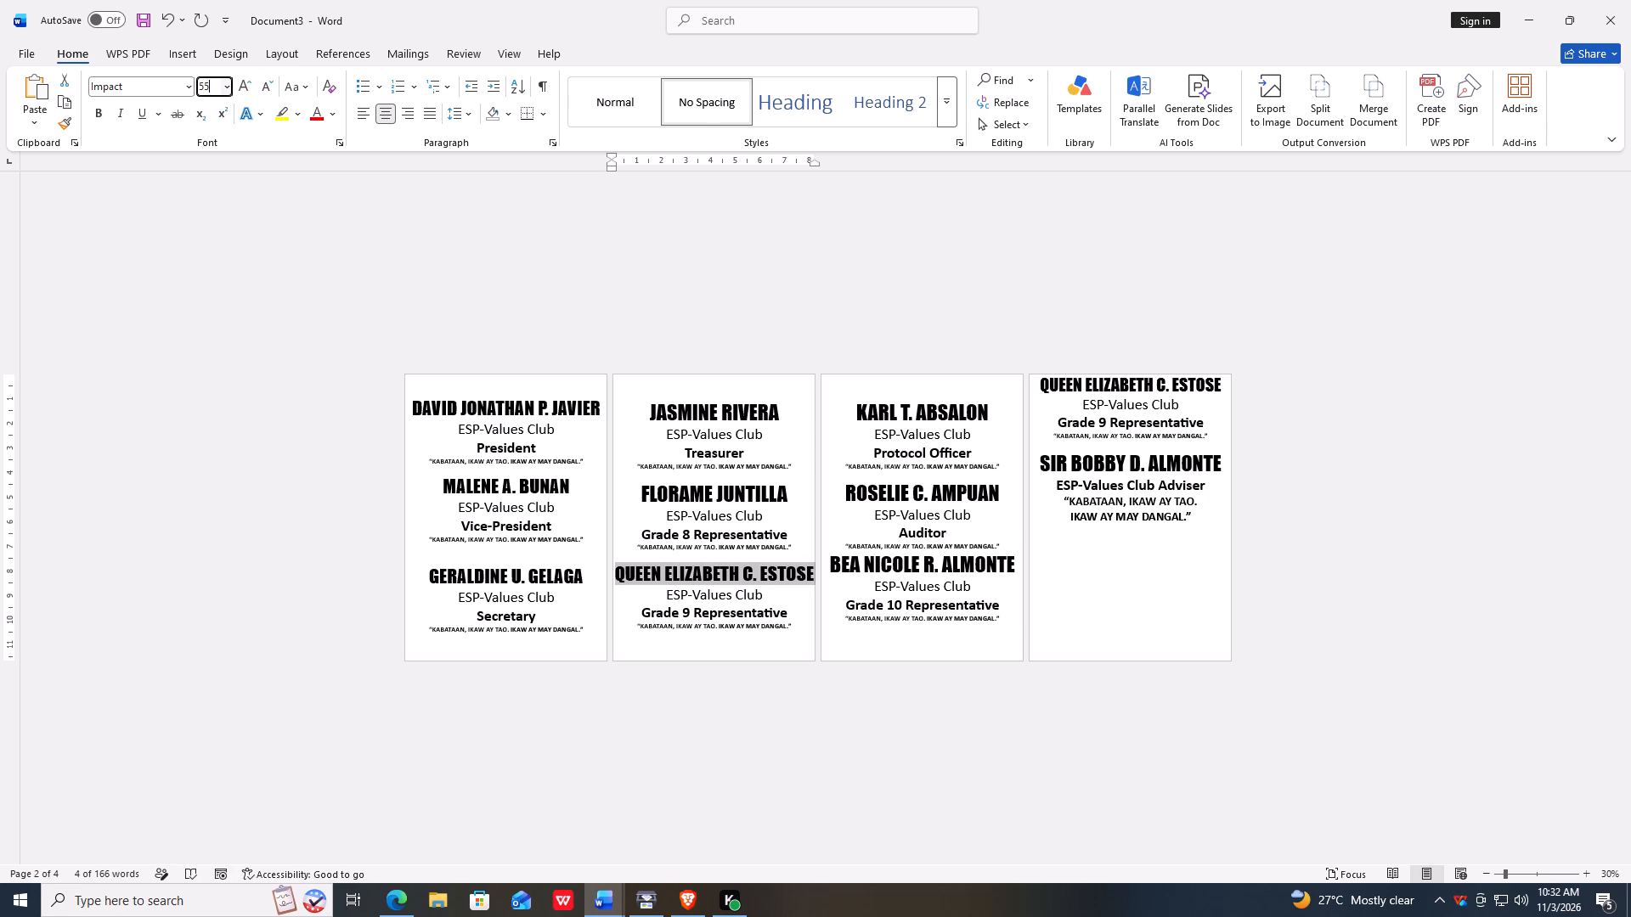
{"action": "key", "text": "BackSpace"}
{"action": "key", "text": "3"}
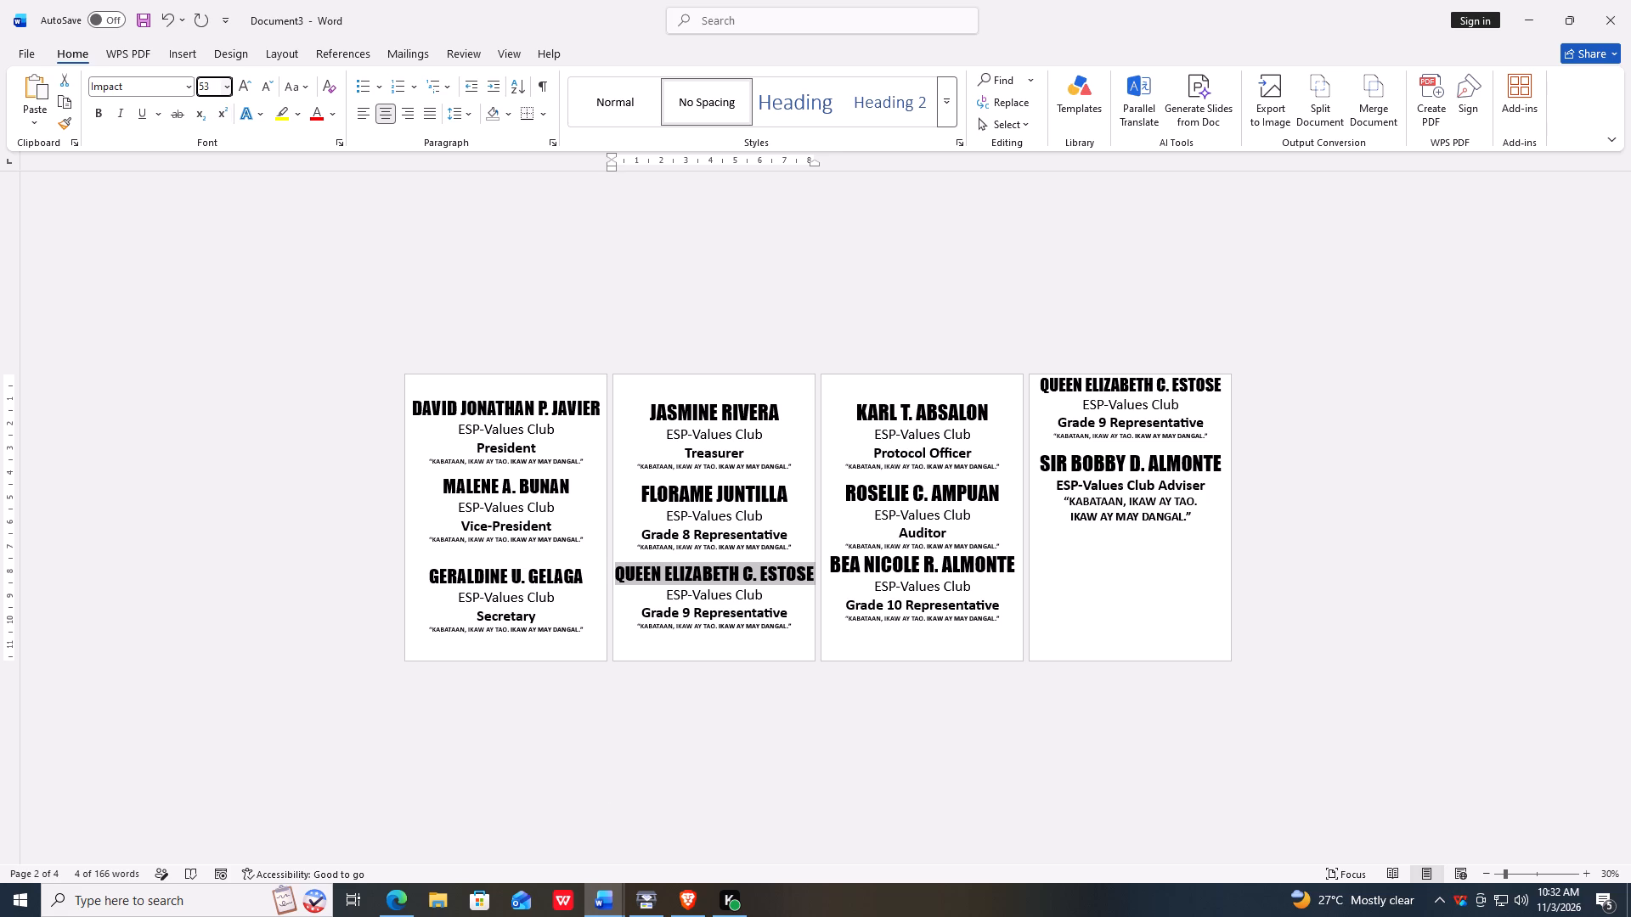
{"action": "left_click", "coordinate": [603, 783]}
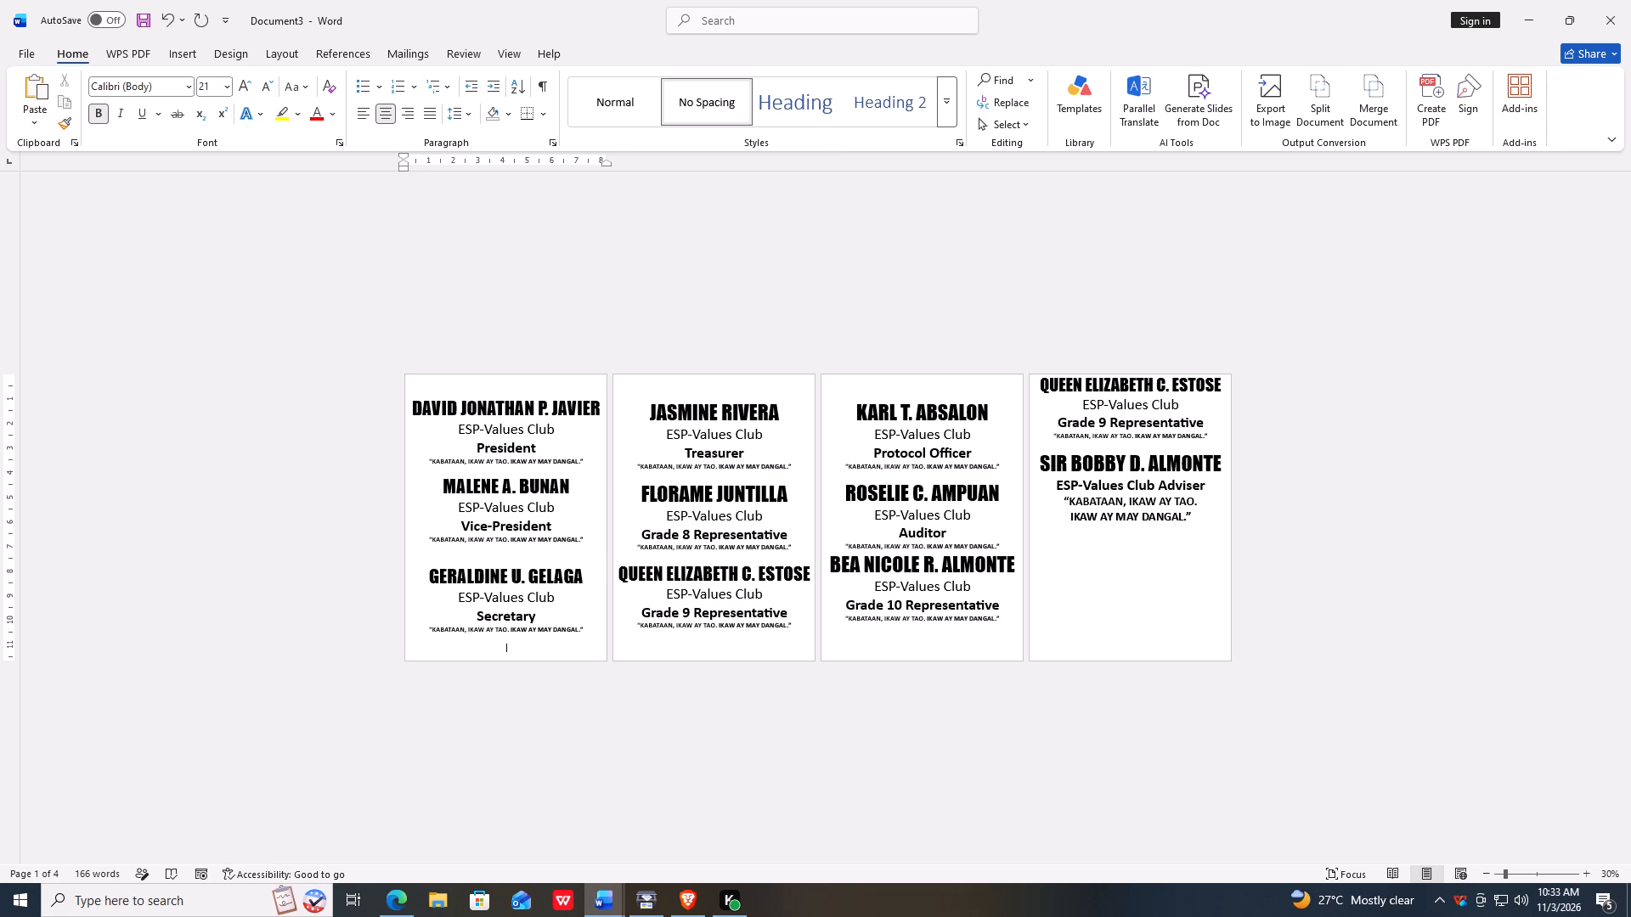
Check the font size of the President's name on the first page.
{"action": "left_click_drag", "start_coordinate": [596, 406], "coordinate": [427, 407]}
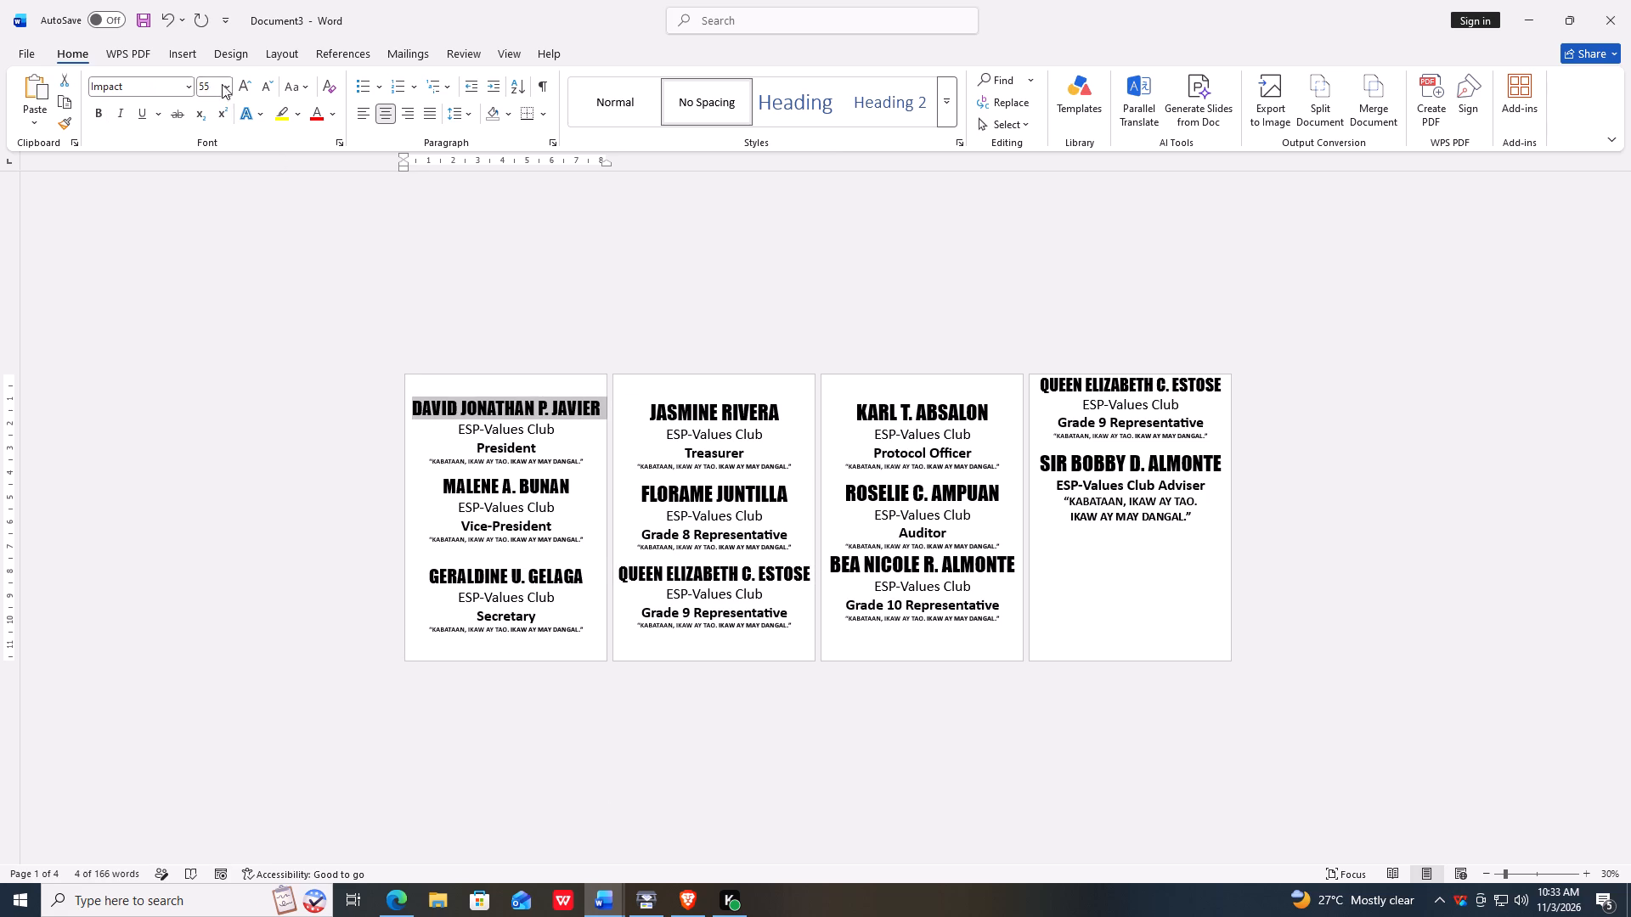
{"action": "left_click", "coordinate": [202, 83]}
{"action": "left_click", "coordinate": [210, 84]}
{"action": "left_click", "coordinate": [591, 669]}
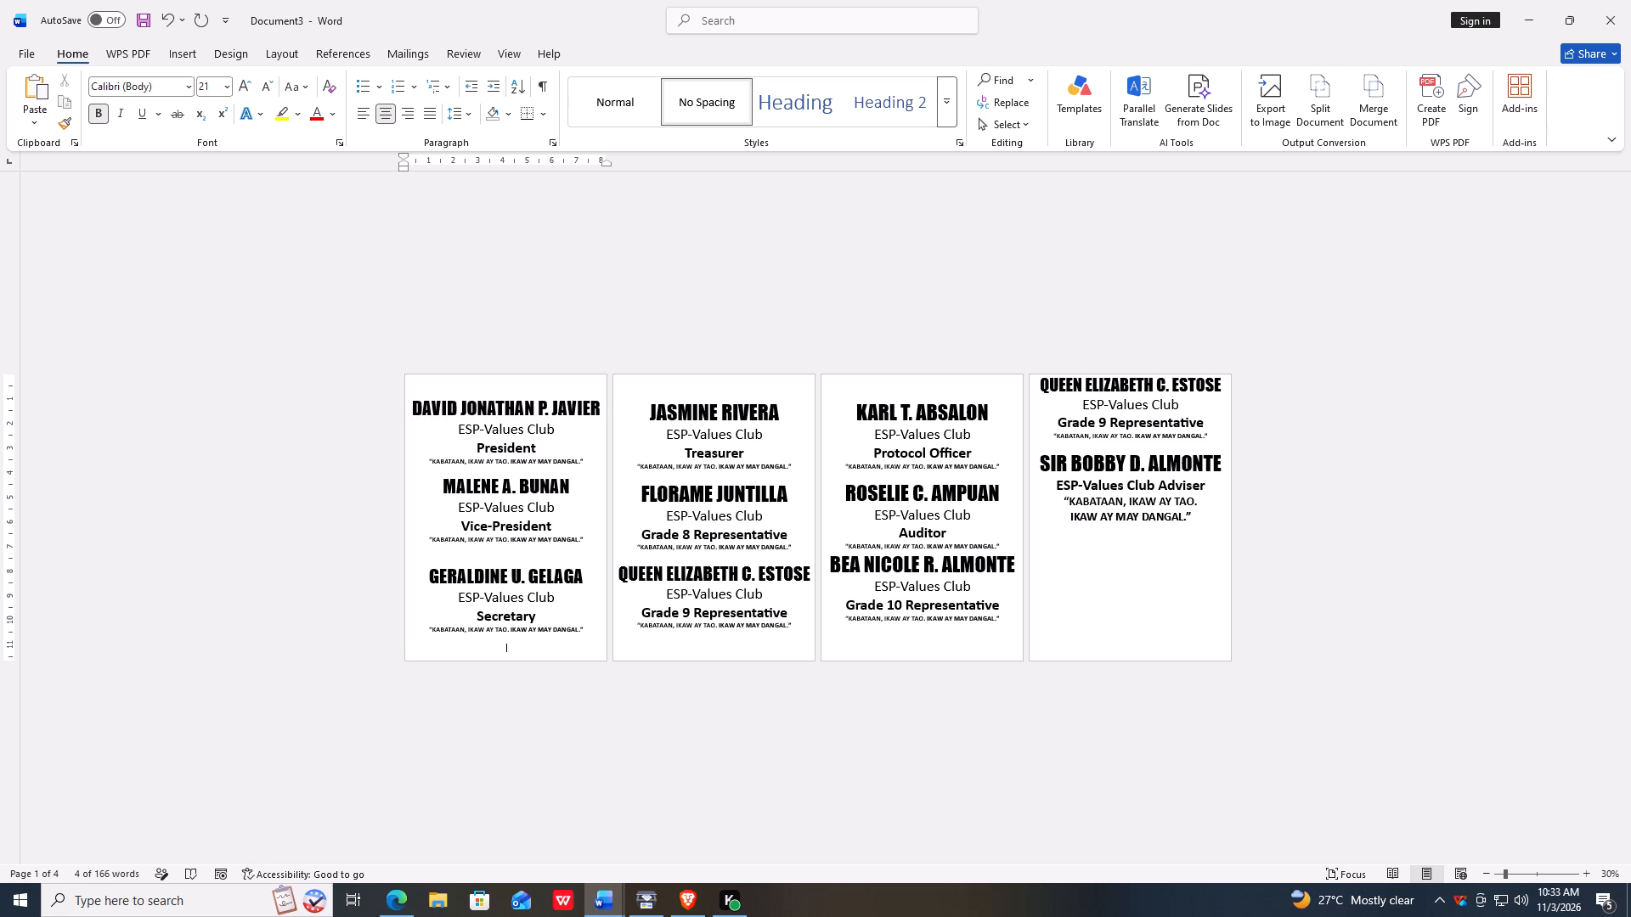
Set the font size of the Vice-President's name on the first page to 60.
{"action": "left_click", "coordinate": [512, 481]}
{"action": "left_click_drag", "start_coordinate": [567, 485], "coordinate": [460, 482]}
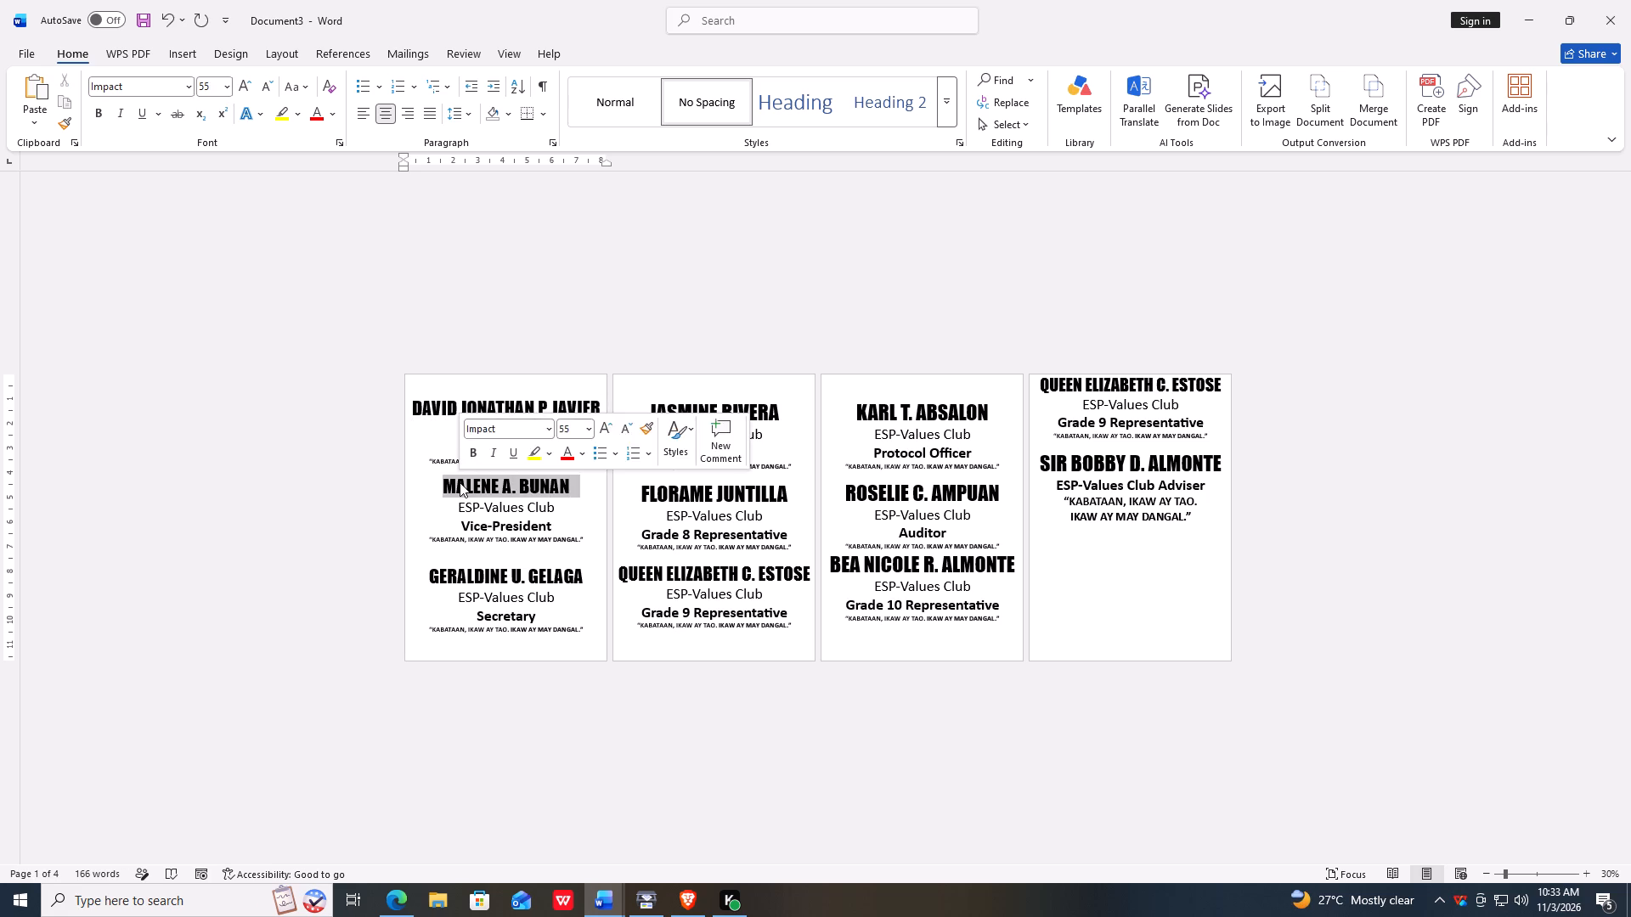
{"action": "left_click", "coordinate": [214, 84]}
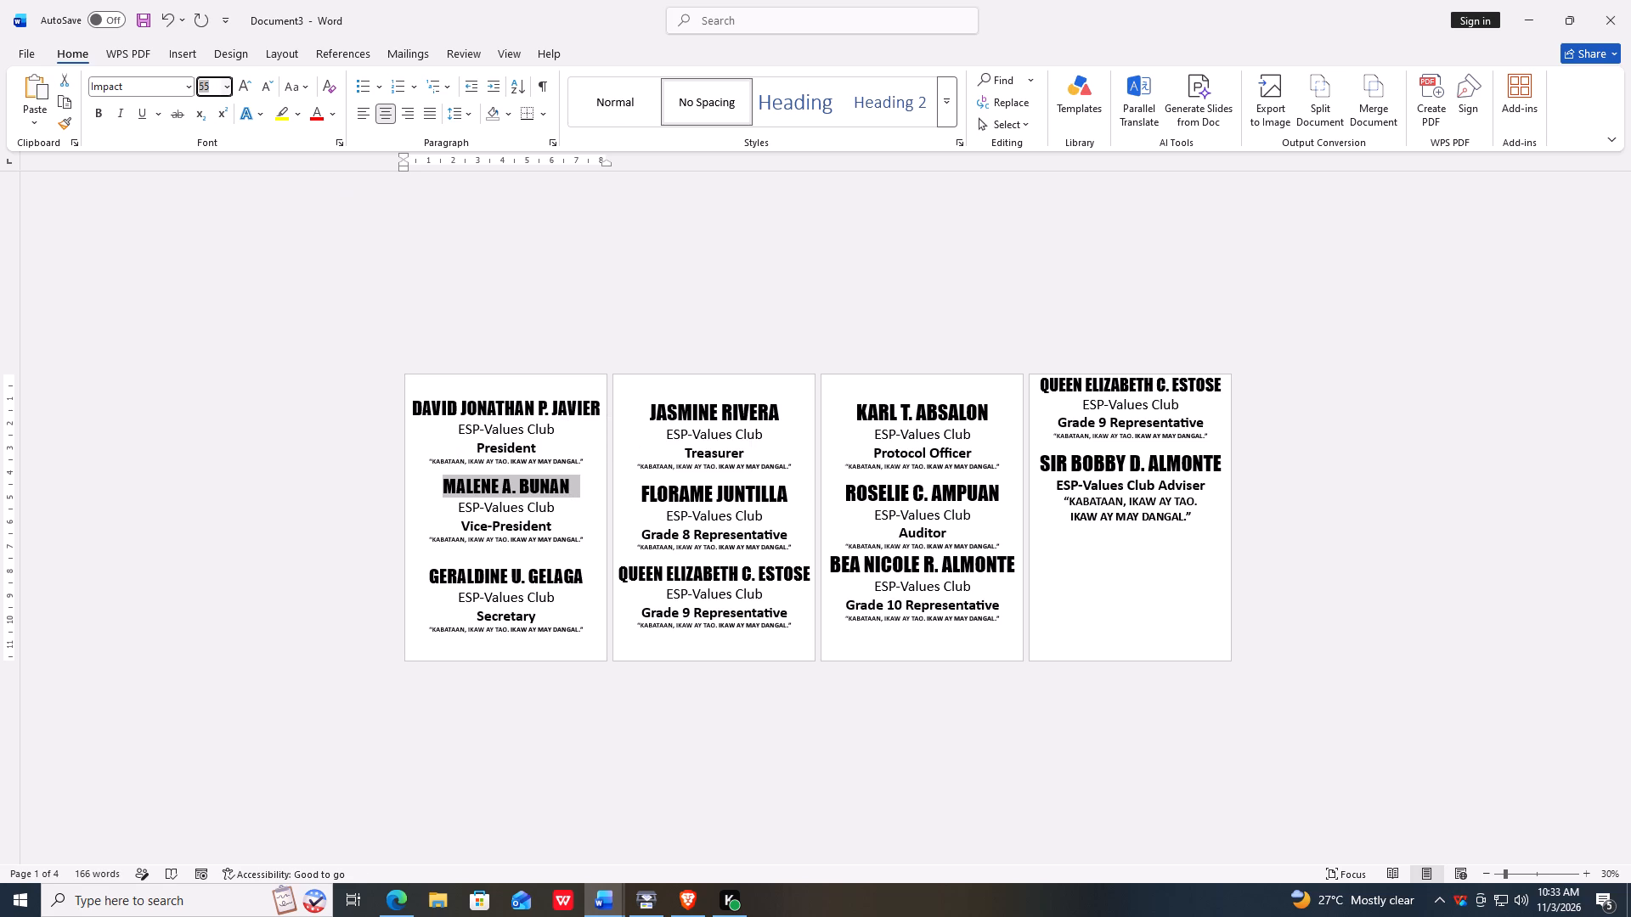
{"action": "type", "text": "60"}
{"action": "left_click", "coordinate": [245, 683]}
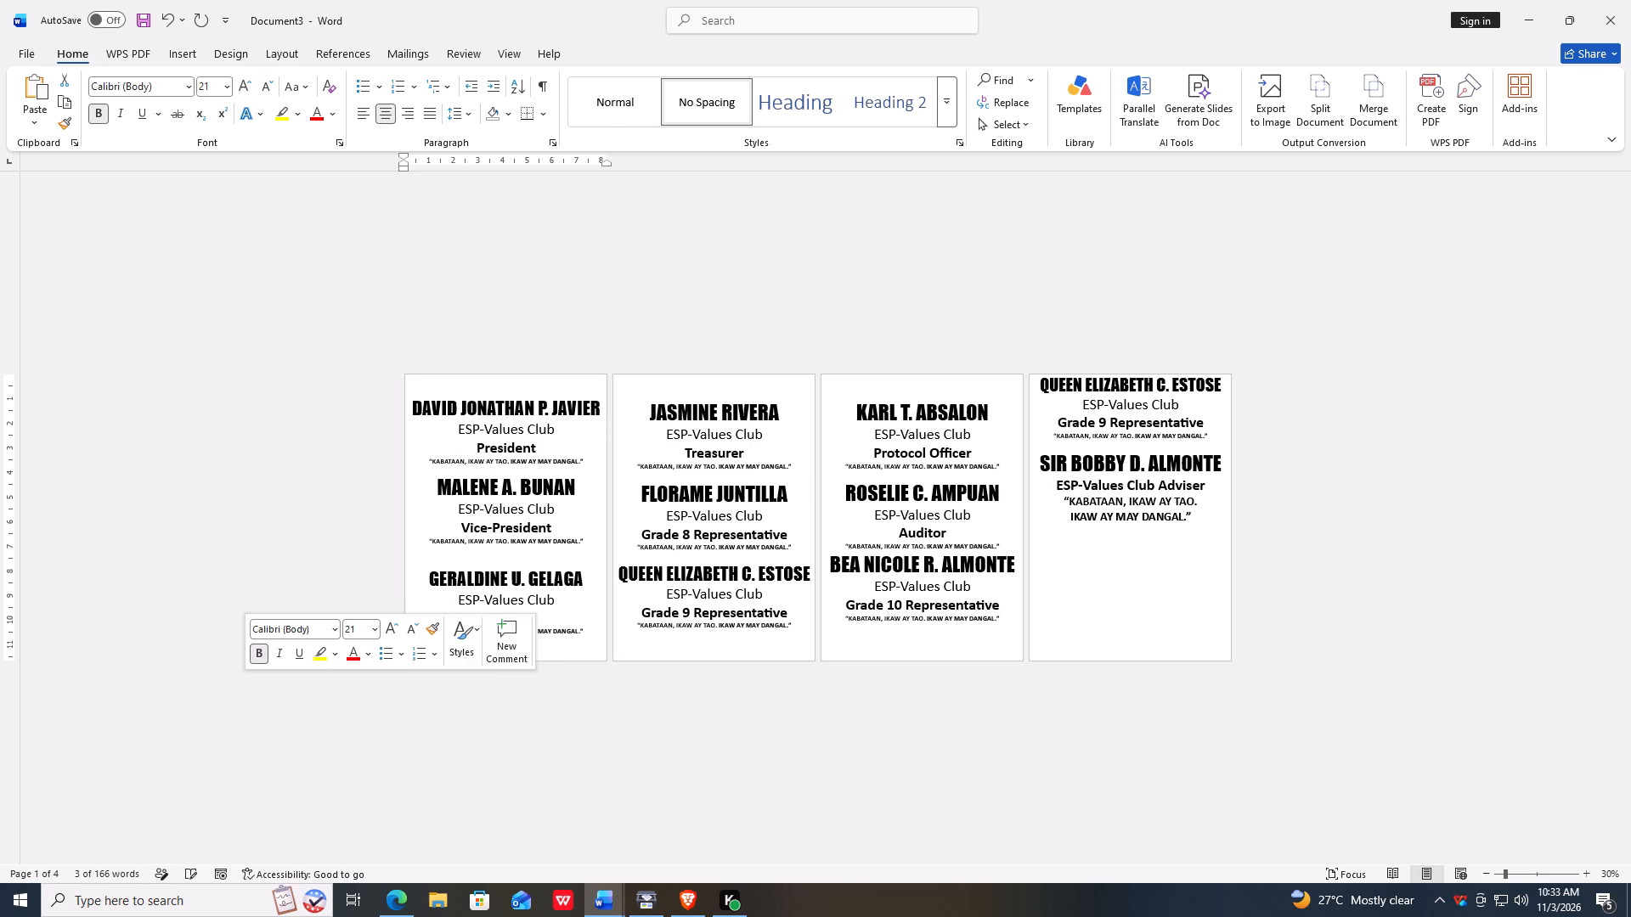
Set the font size of the Secretary's name on the first page to 60.
{"action": "left_click", "coordinate": [526, 581]}
{"action": "left_click_drag", "start_coordinate": [584, 574], "coordinate": [451, 571]}
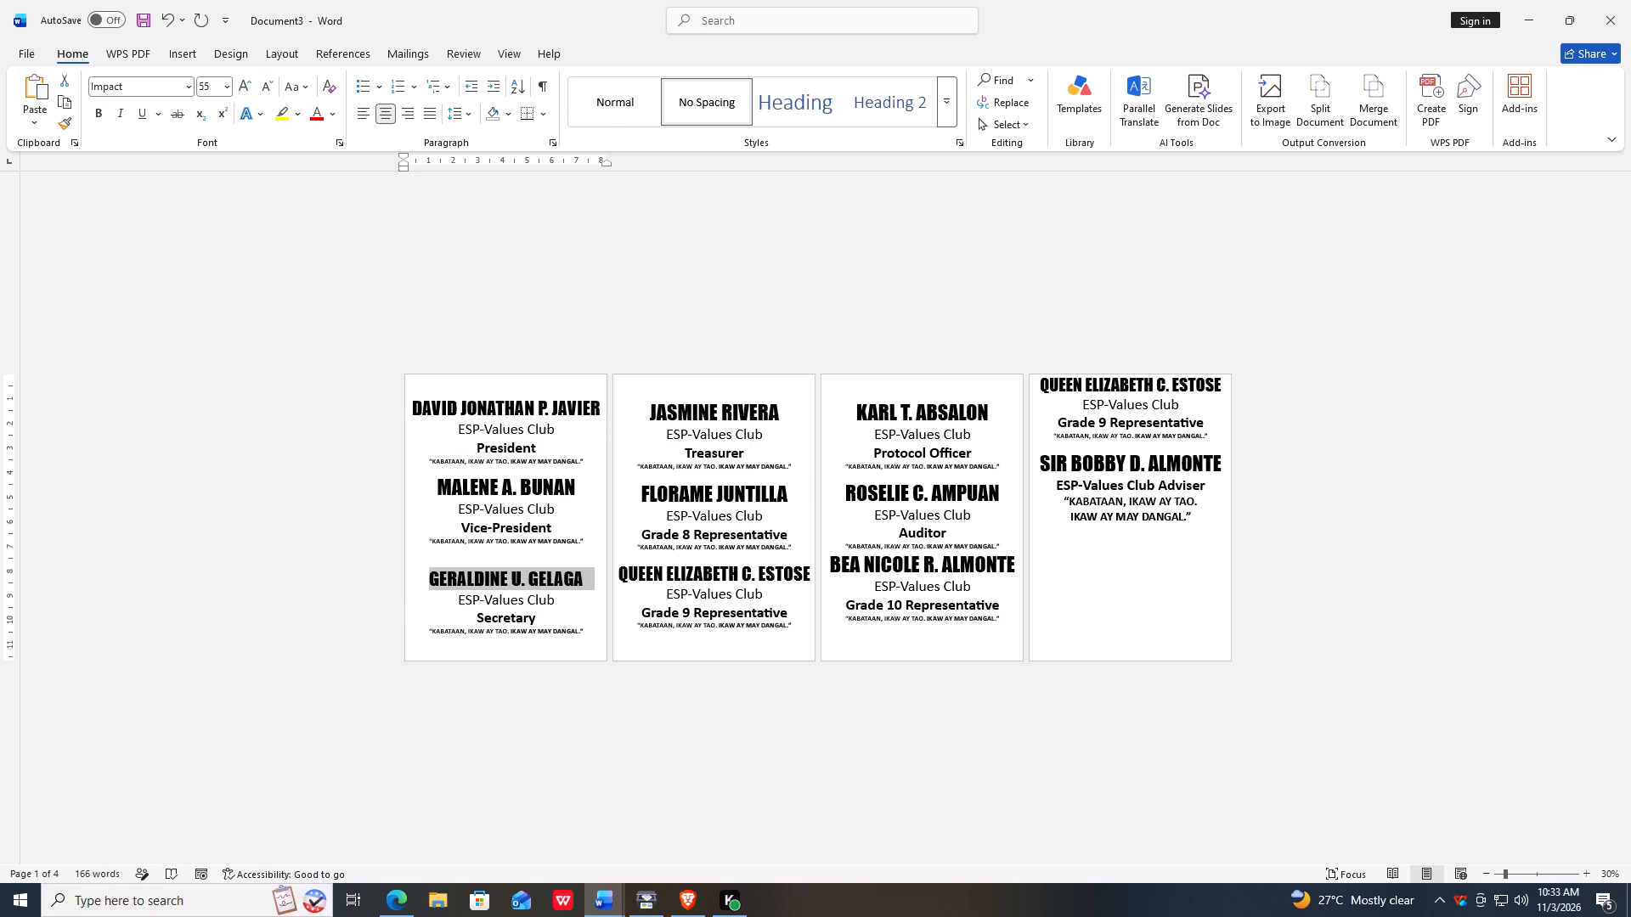
{"action": "left_click", "coordinate": [212, 86]}
{"action": "type", "text": "60"}
{"action": "left_click", "coordinate": [502, 768]}
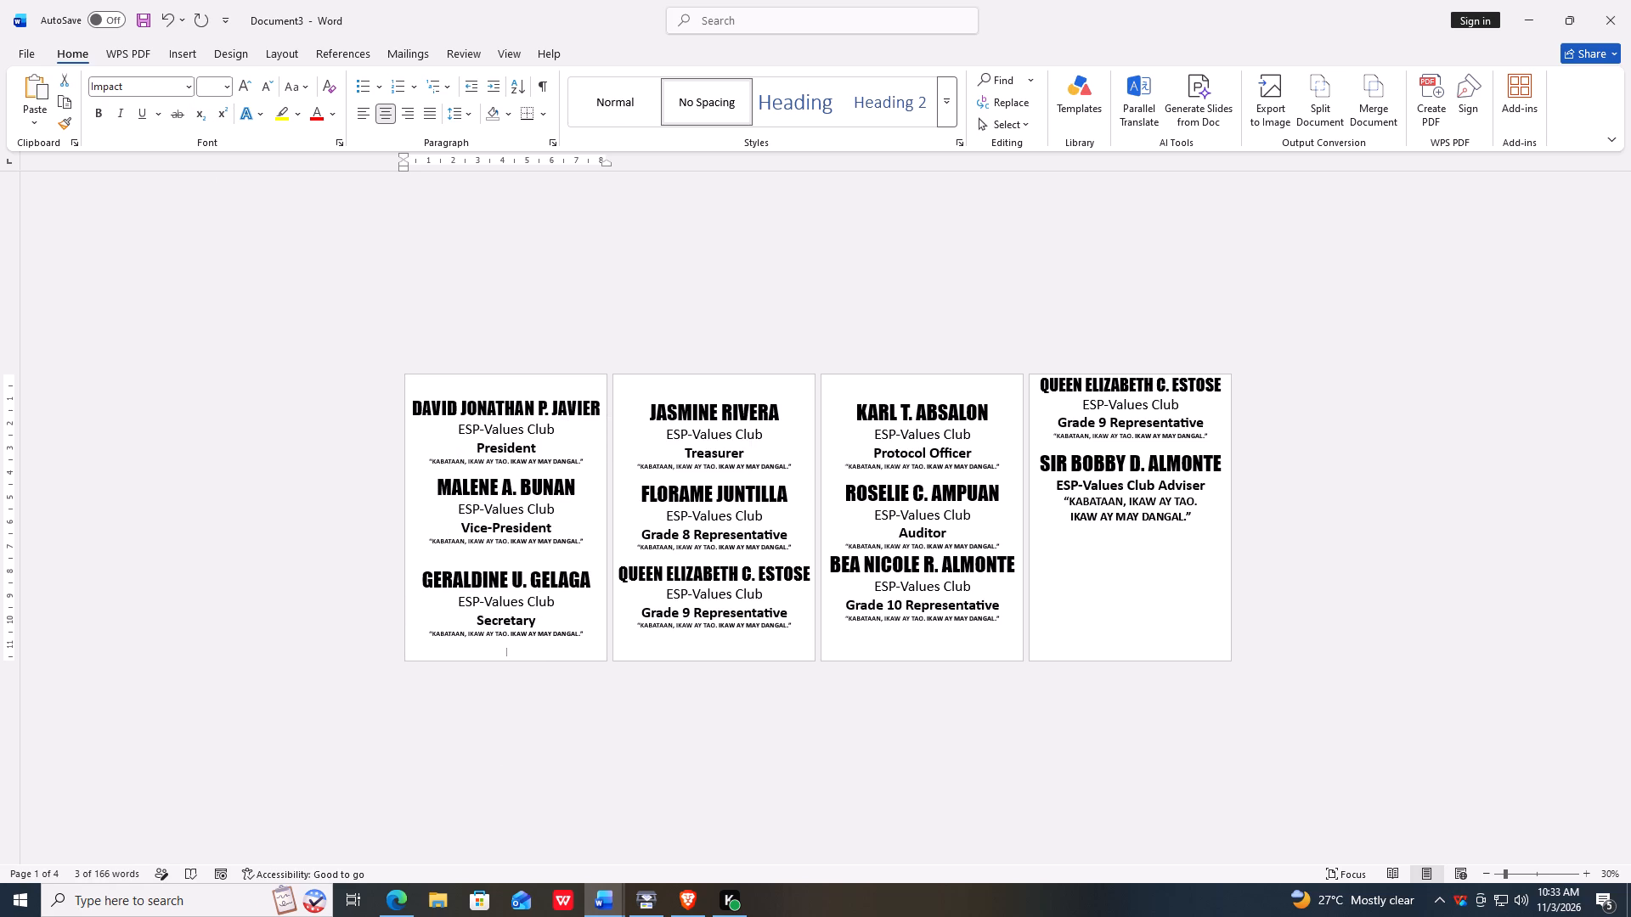
{"action": "left_click", "coordinate": [950, 744]}
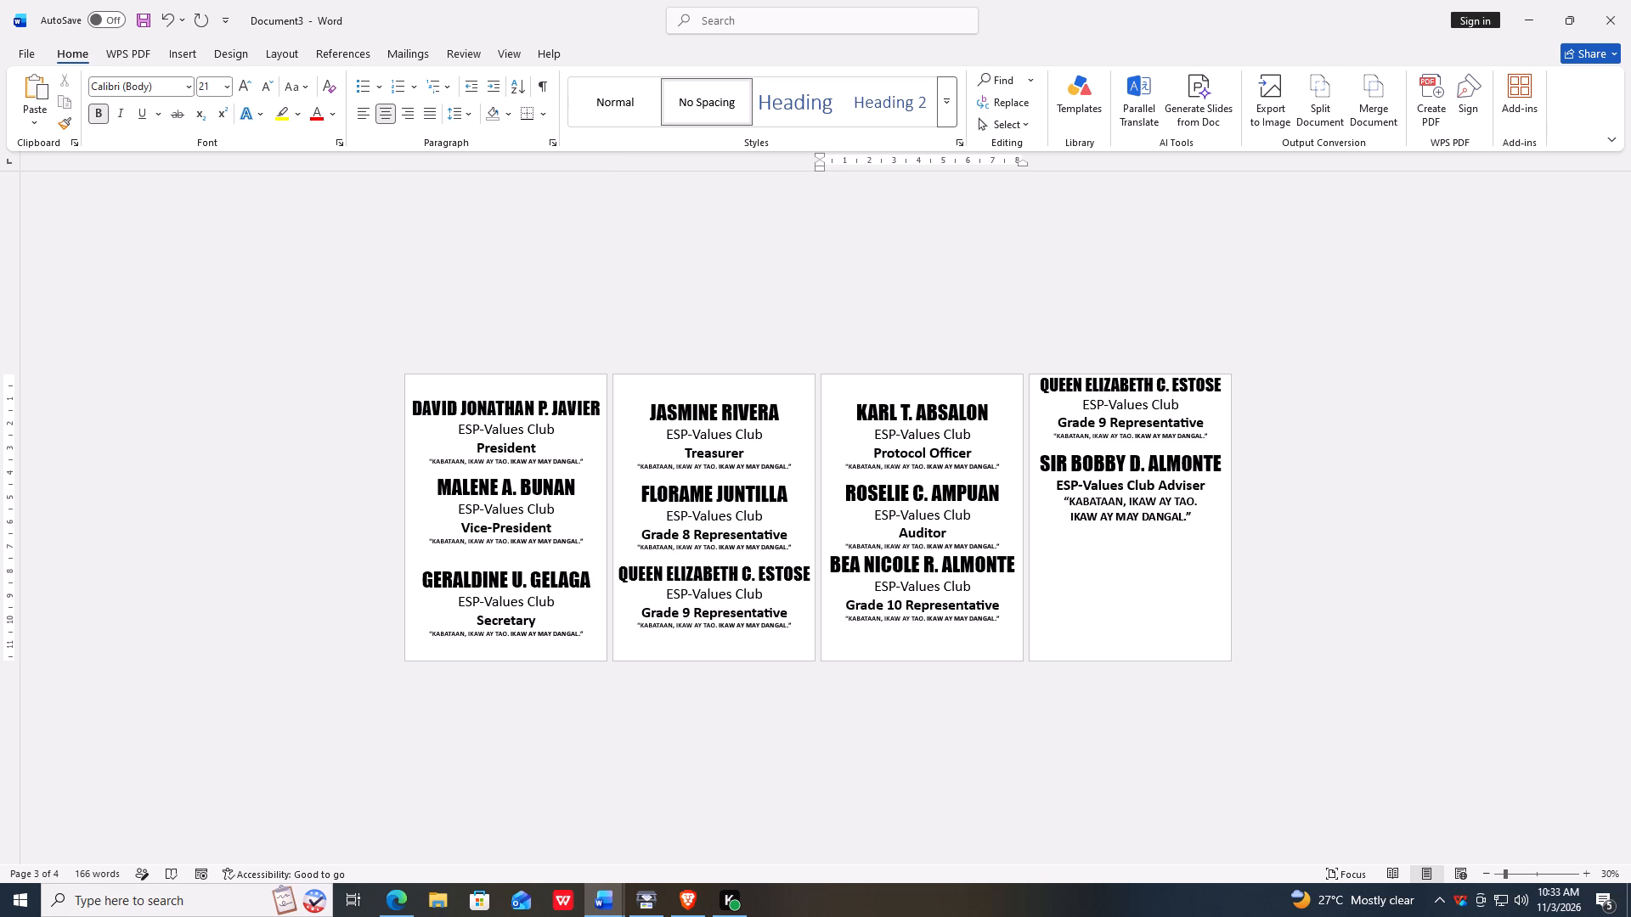
Insert a blank line above the Grade 9 Representative's name on the fourth page.
{"action": "left_click", "coordinate": [1041, 384]}
{"action": "key", "text": "Return"}
Add a blank line below the adviser's motto on the fourth page.
{"action": "left_click", "coordinate": [1101, 630]}
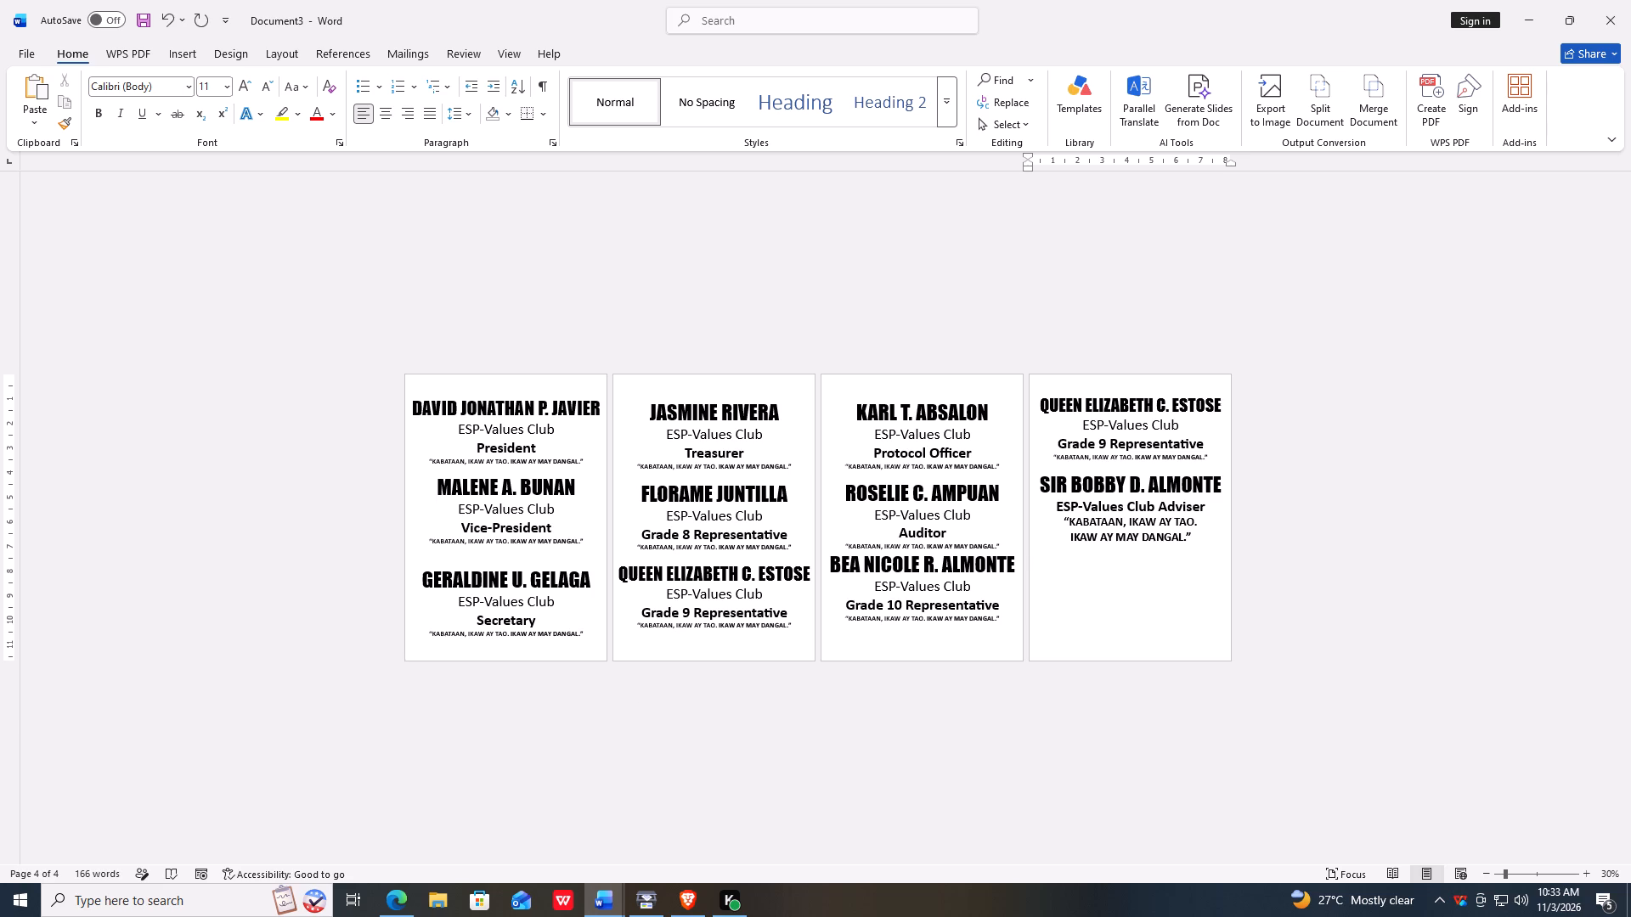
{"action": "left_click", "coordinate": [1098, 583]}
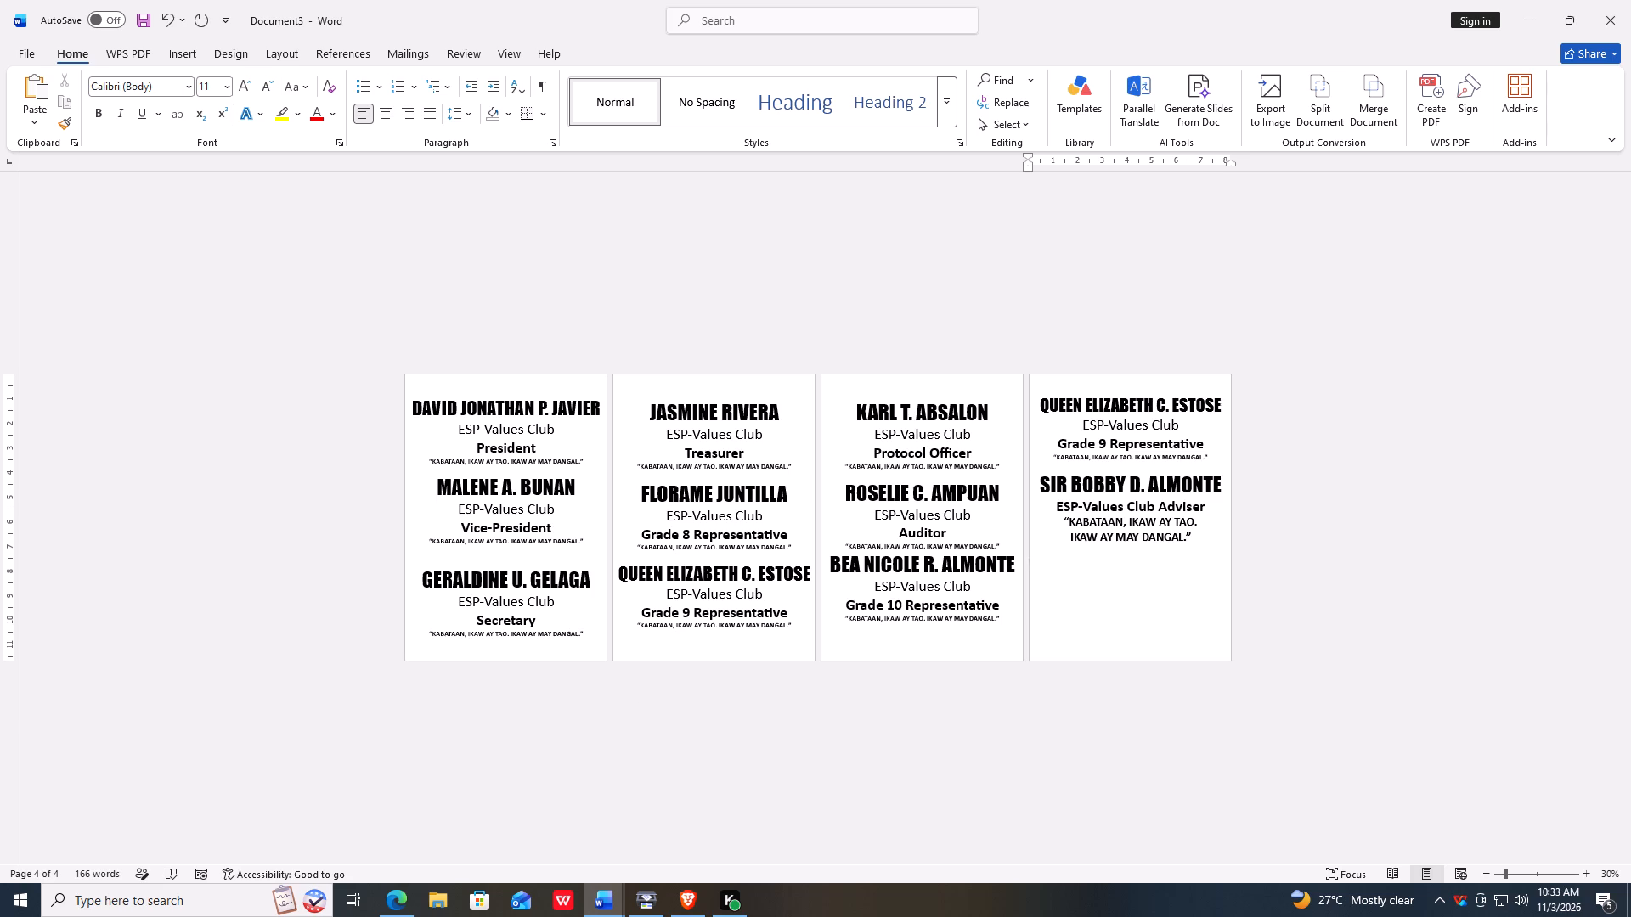
{"action": "left_click", "coordinate": [1194, 543]}
{"action": "key", "text": "Return"}
Switch to the ESP CLUB OFFICERS document and copy the third Honorary Member entry on page 16, from name through motto.
{"action": "key", "text": "alt+Tab"}
{"action": "key", "text": "alt+Tab"}
{"action": "left_click", "coordinate": [613, 906]}
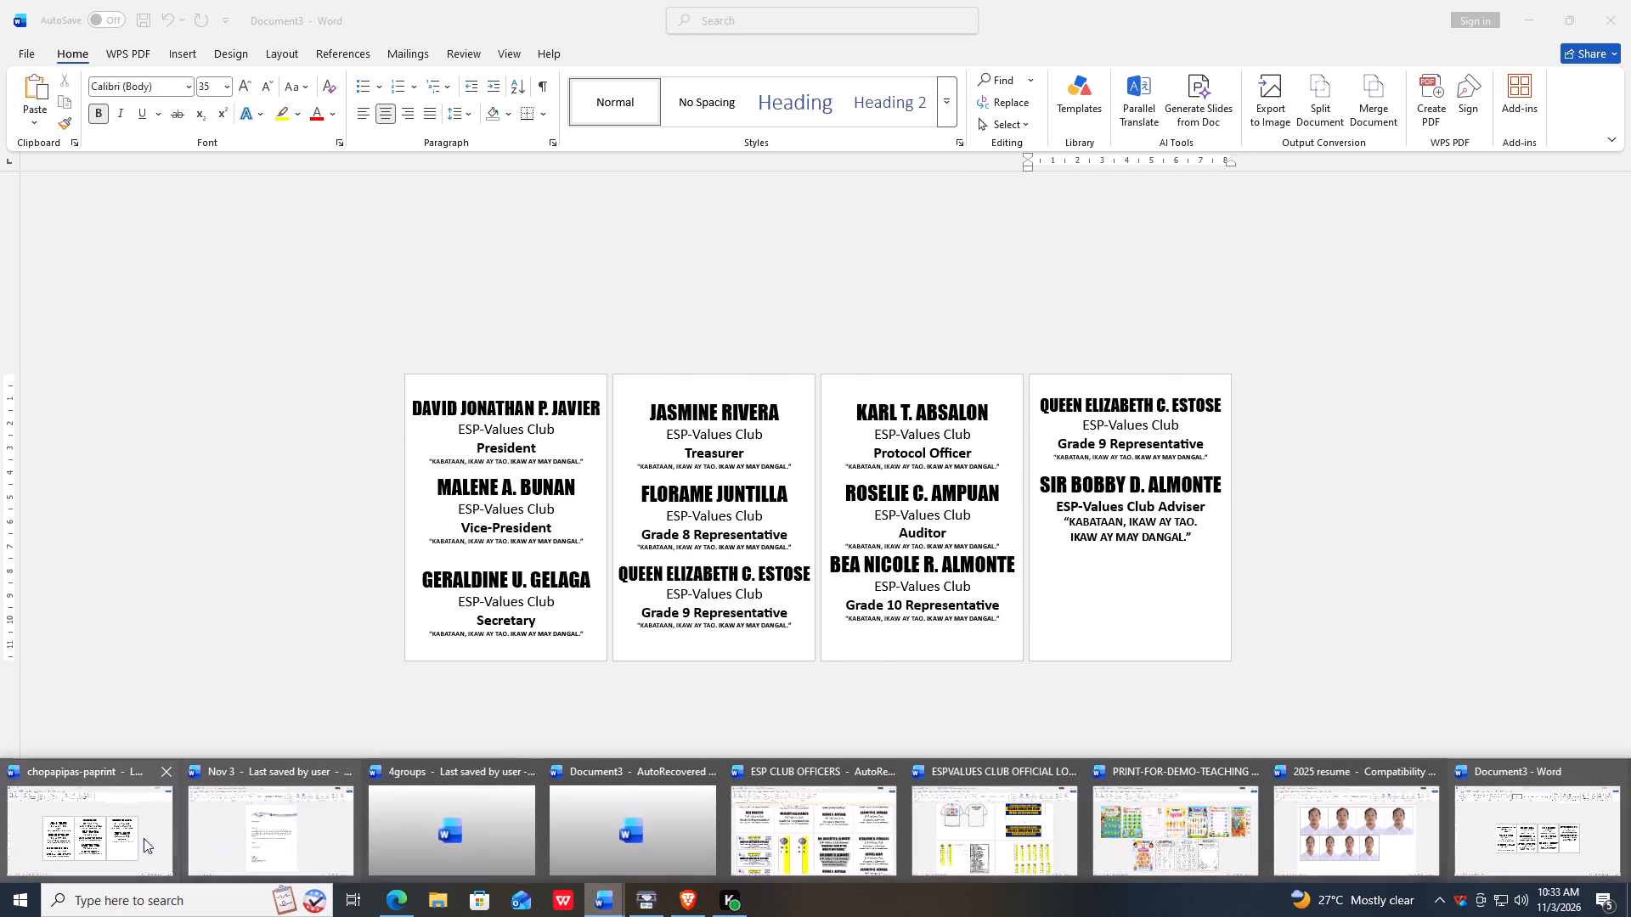
{"action": "left_click", "coordinate": [135, 838]}
{"action": "left_click", "coordinate": [608, 909]}
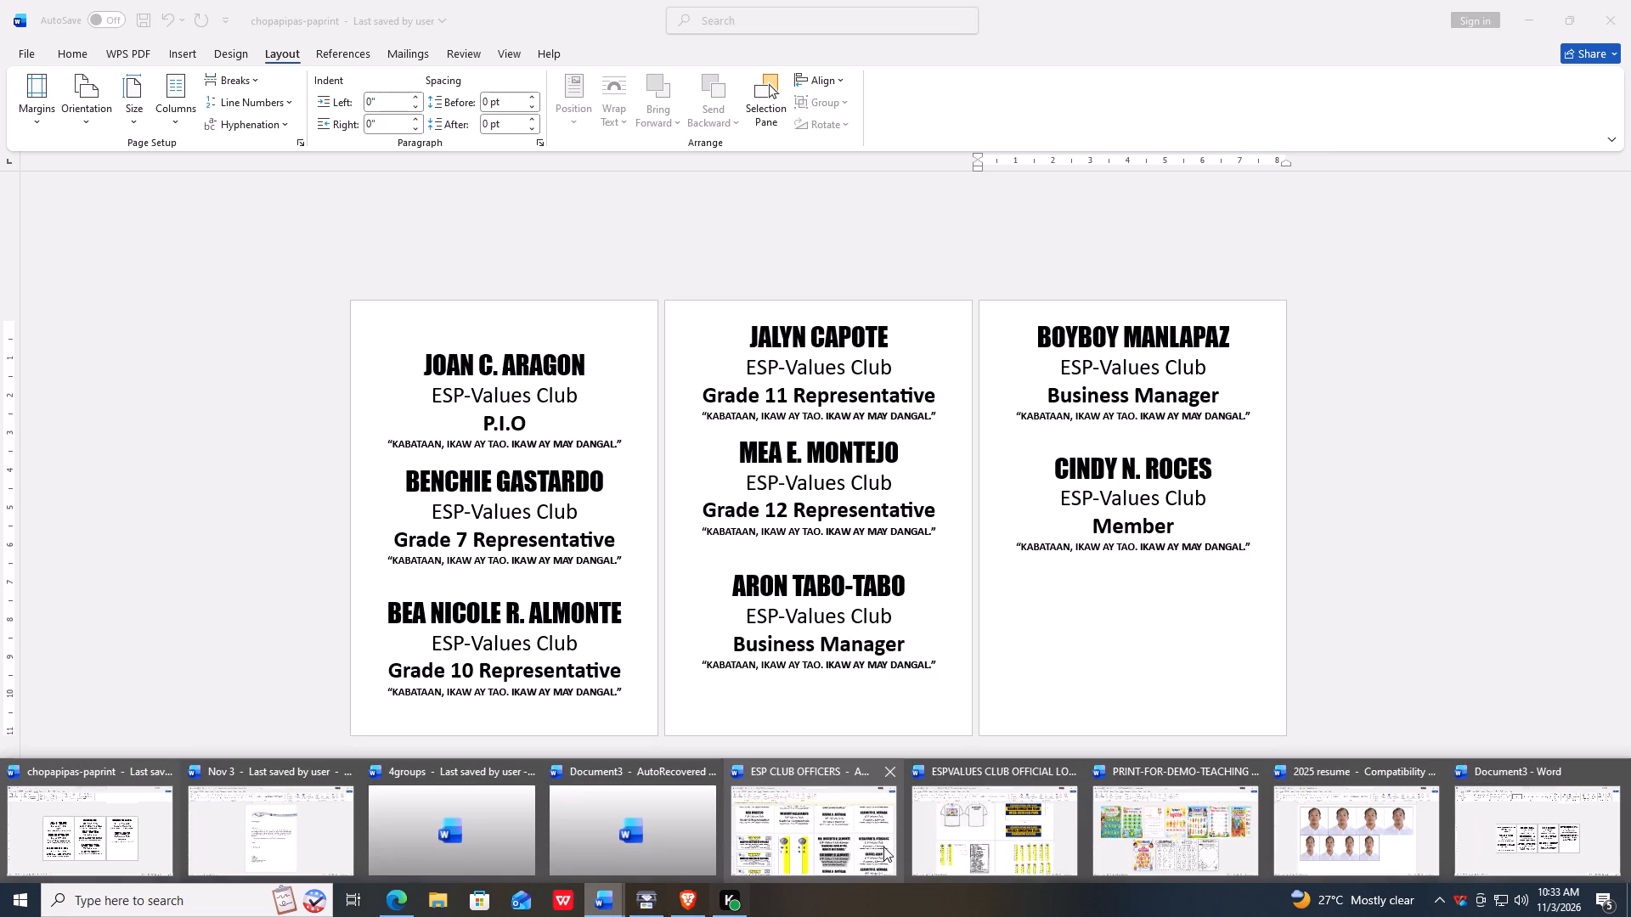
{"action": "left_click", "coordinate": [828, 847]}
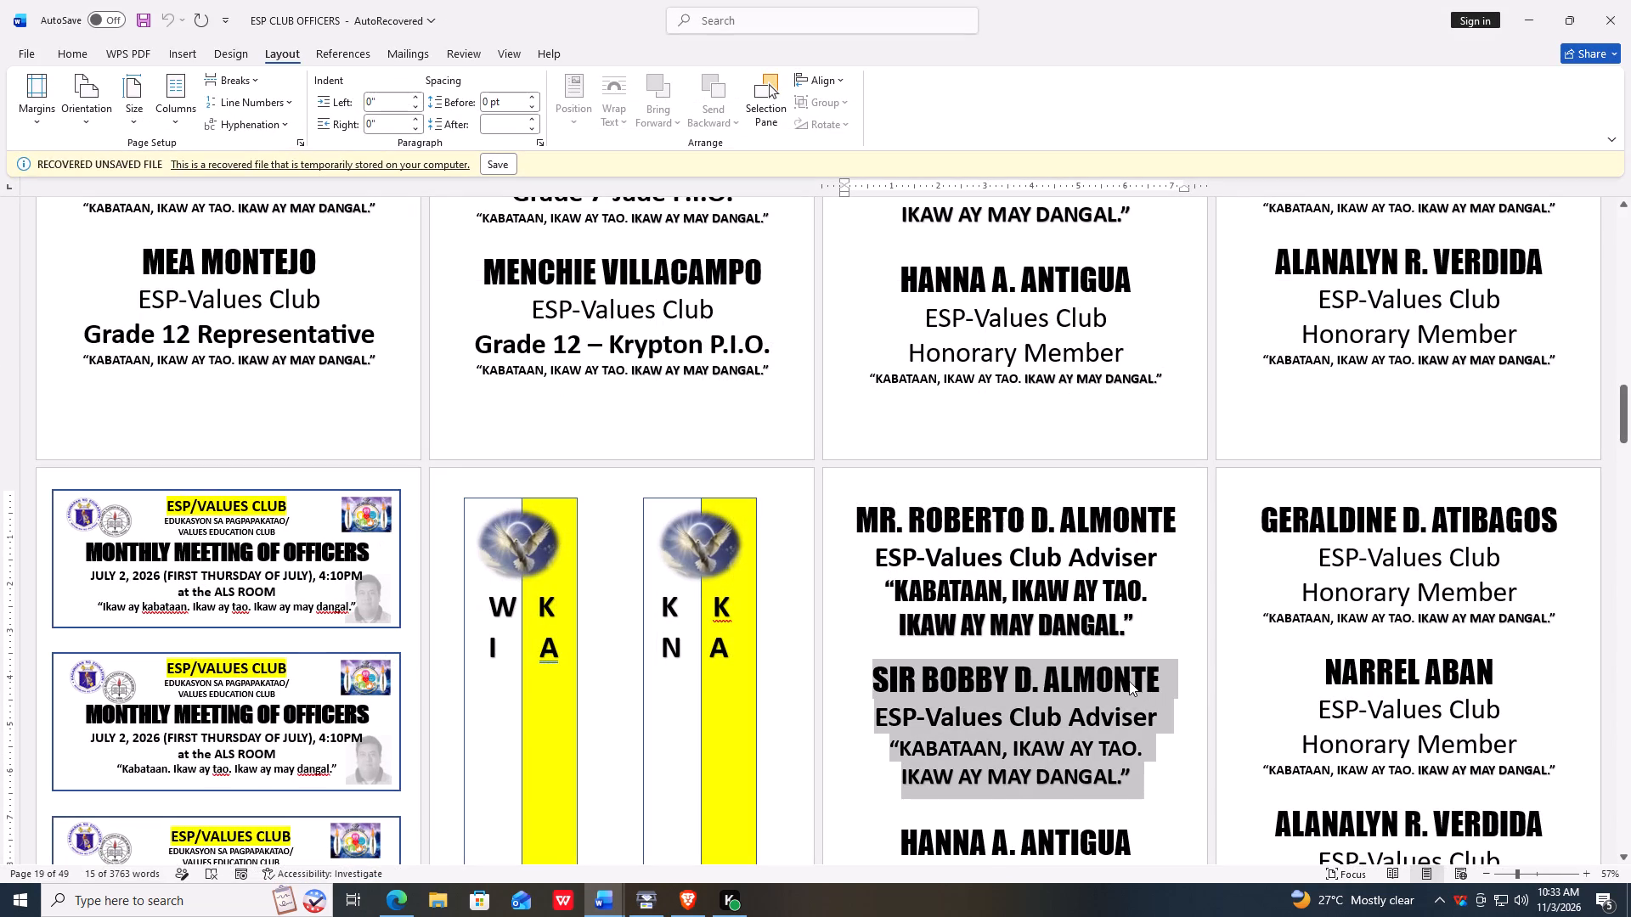
{"action": "scroll", "coordinate": [1366, 493], "scroll_direction": "up", "scroll_amount": 2}
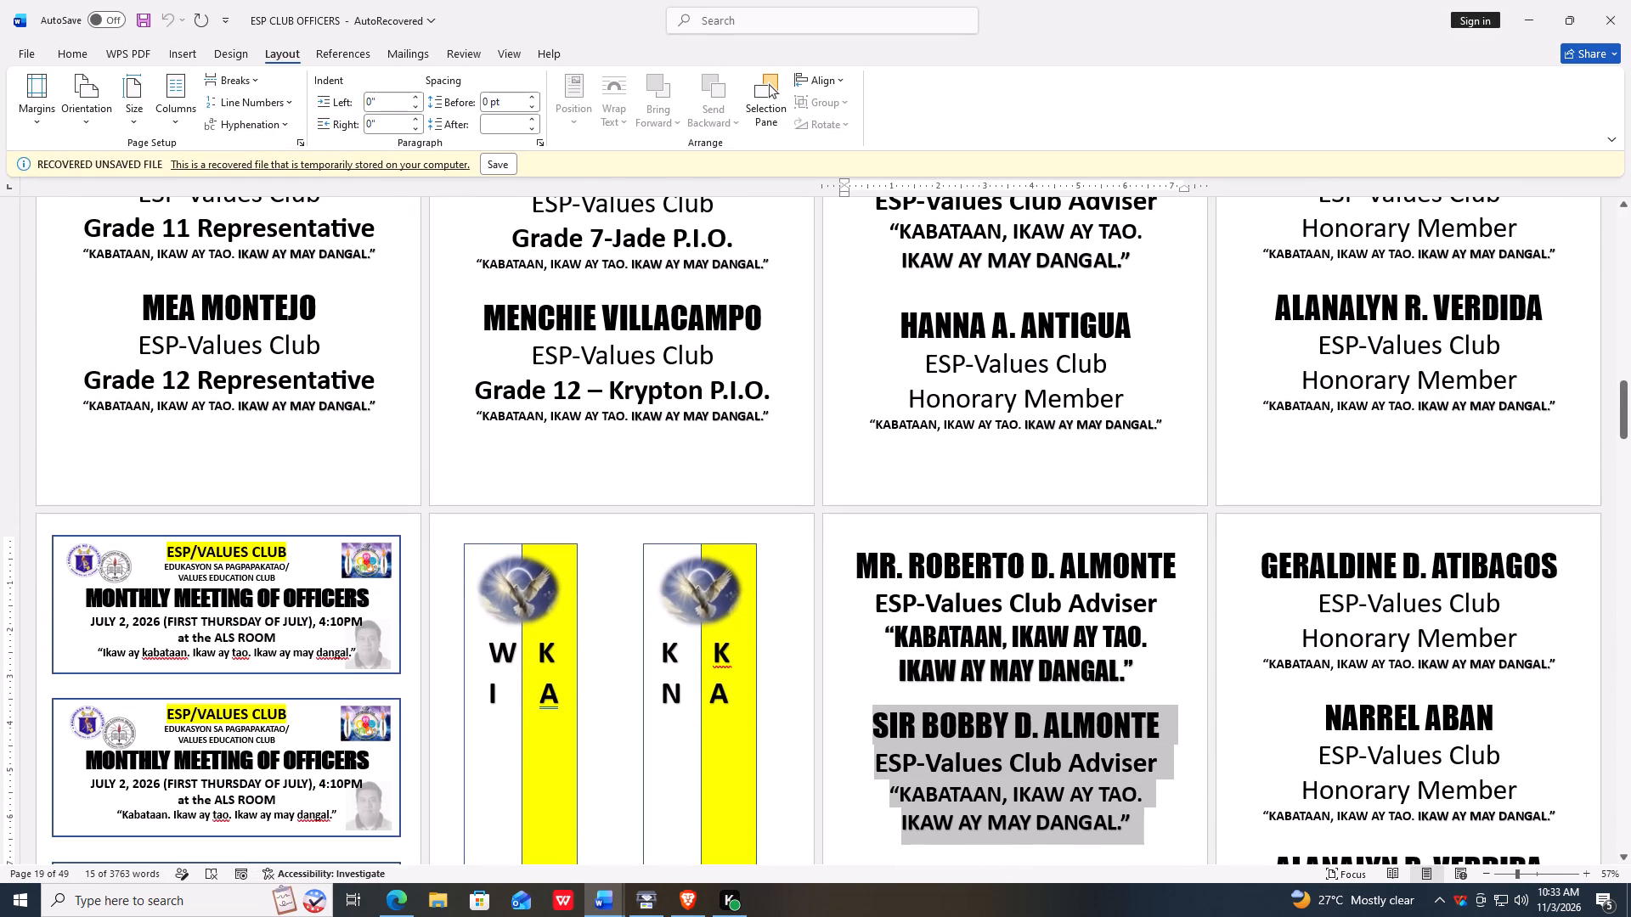
{"action": "left_click_drag", "start_coordinate": [1276, 311], "coordinate": [1535, 405]}
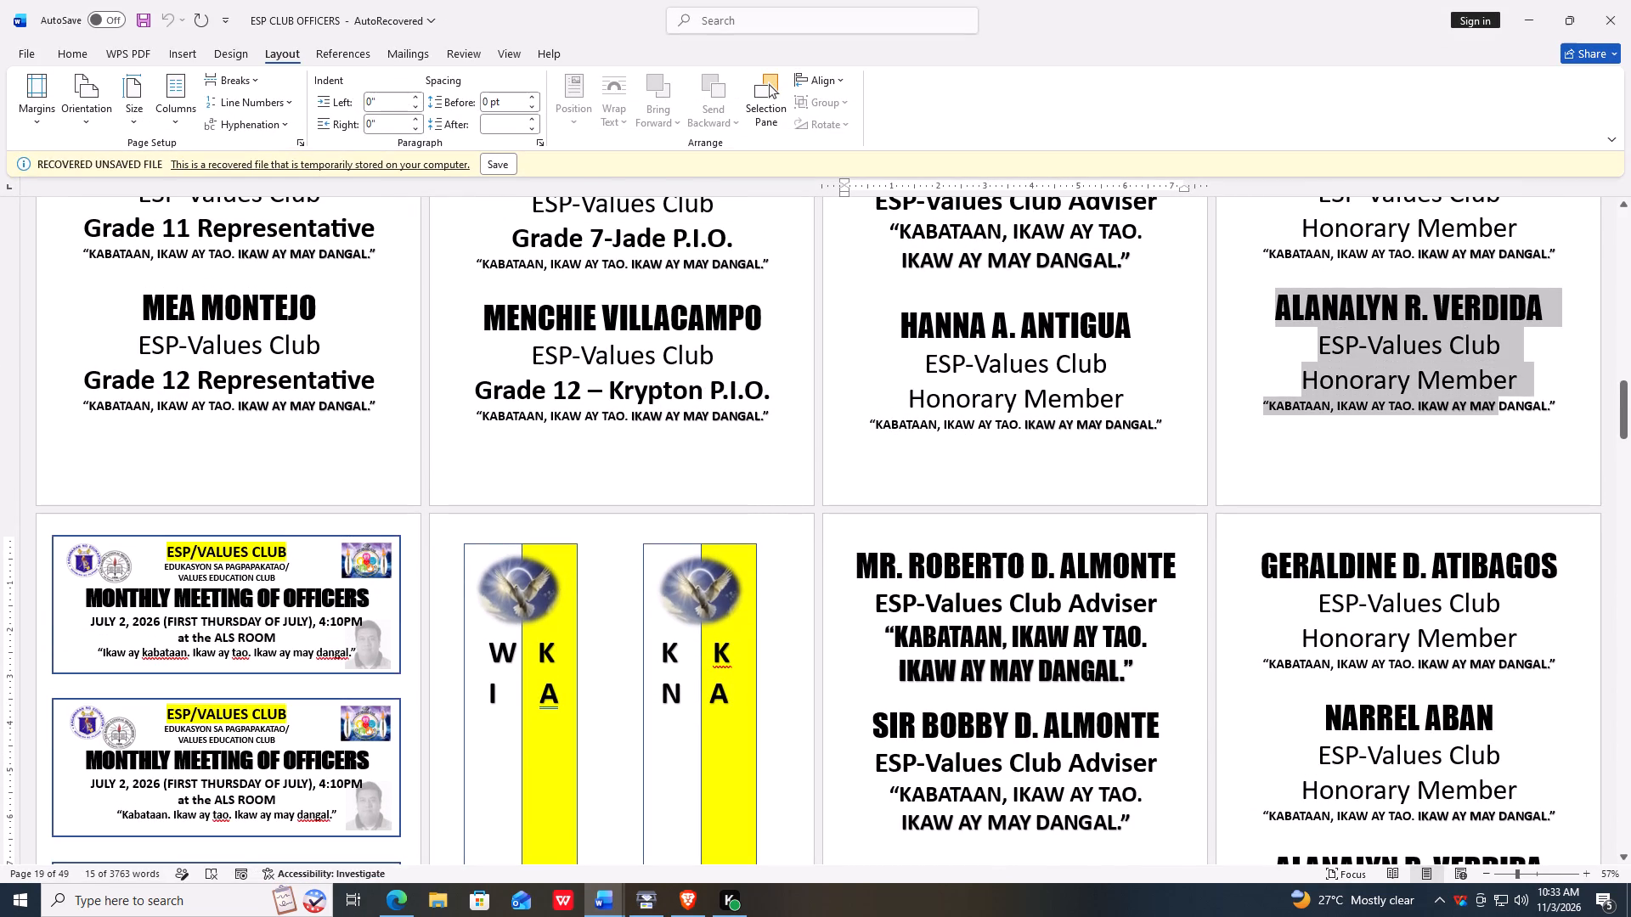
{"action": "left_click_drag", "start_coordinate": [1535, 405], "coordinate": [1555, 407]}
{"action": "right_click", "coordinate": [1451, 376]}
{"action": "right_click", "coordinate": [1377, 309]}
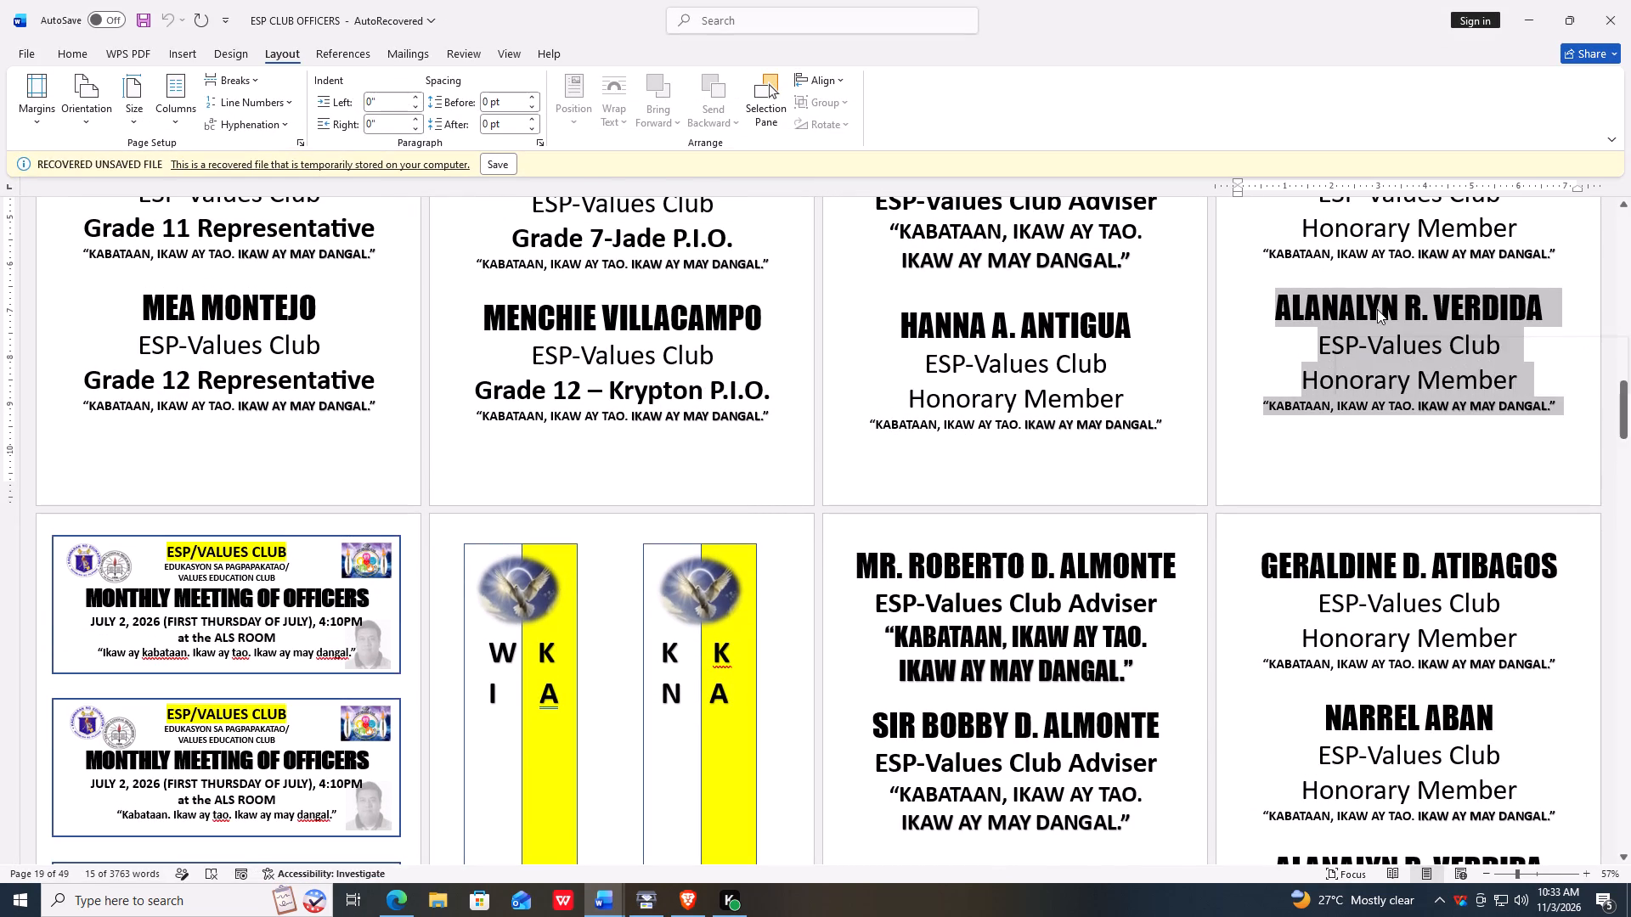
{"action": "left_click", "coordinate": [1419, 373]}
Paste the copied Honorary Member entry below the Member entry on the third page of chopapipas-paprint.
{"action": "key", "text": "alt+Tab"}
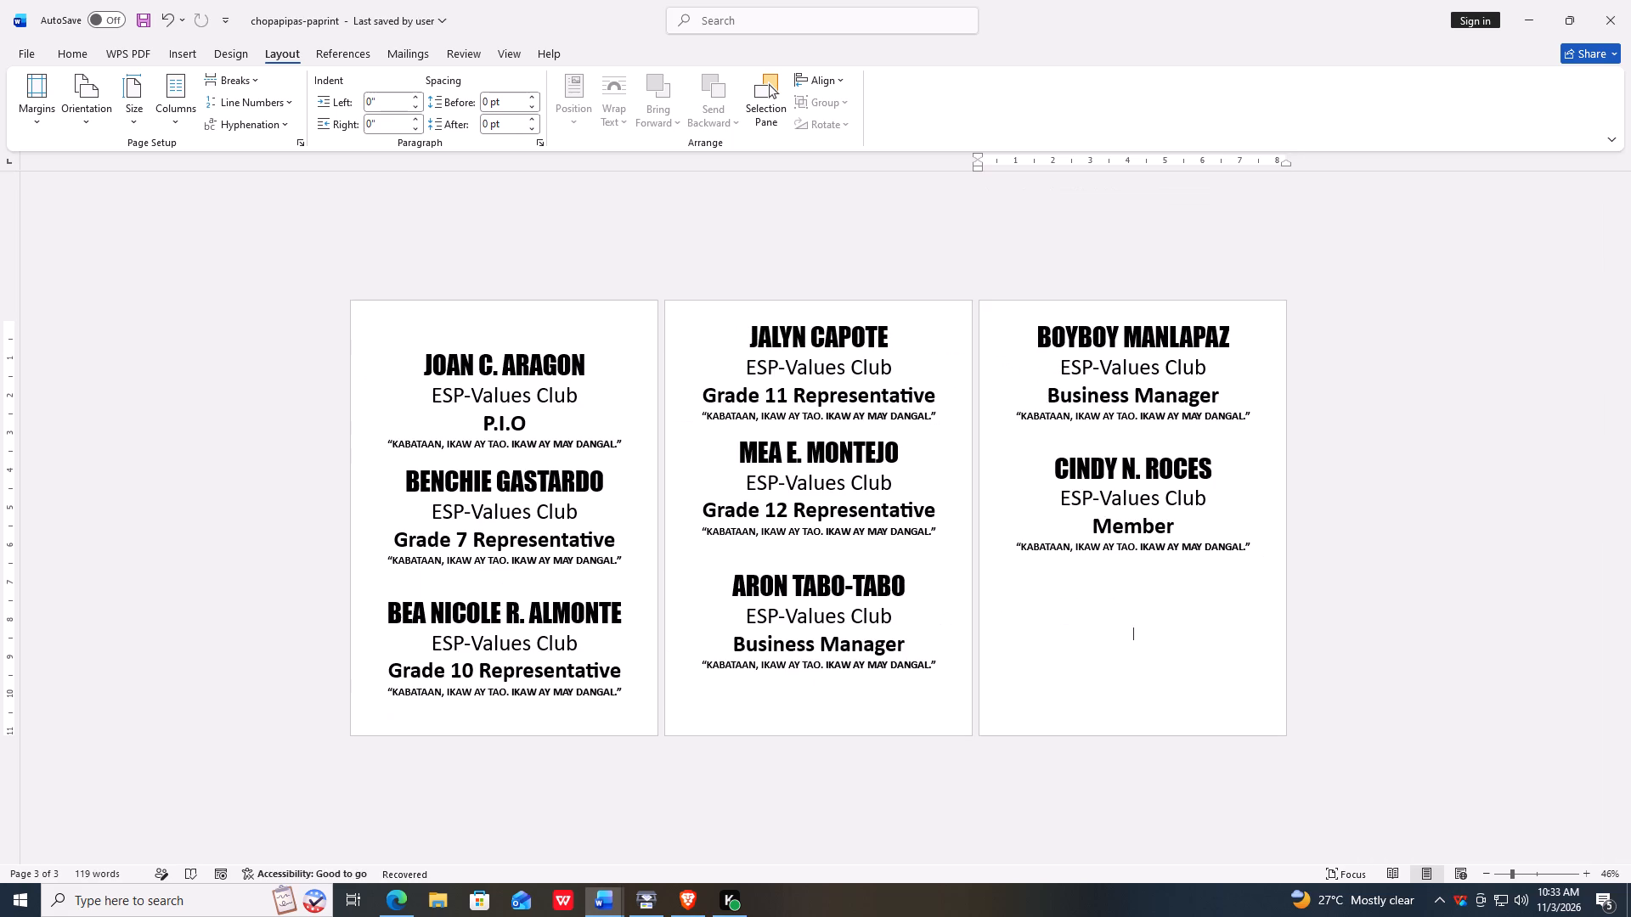
{"action": "left_click", "coordinate": [1132, 588]}
{"action": "left_click", "coordinate": [1134, 569]}
{"action": "left_click", "coordinate": [1132, 564]}
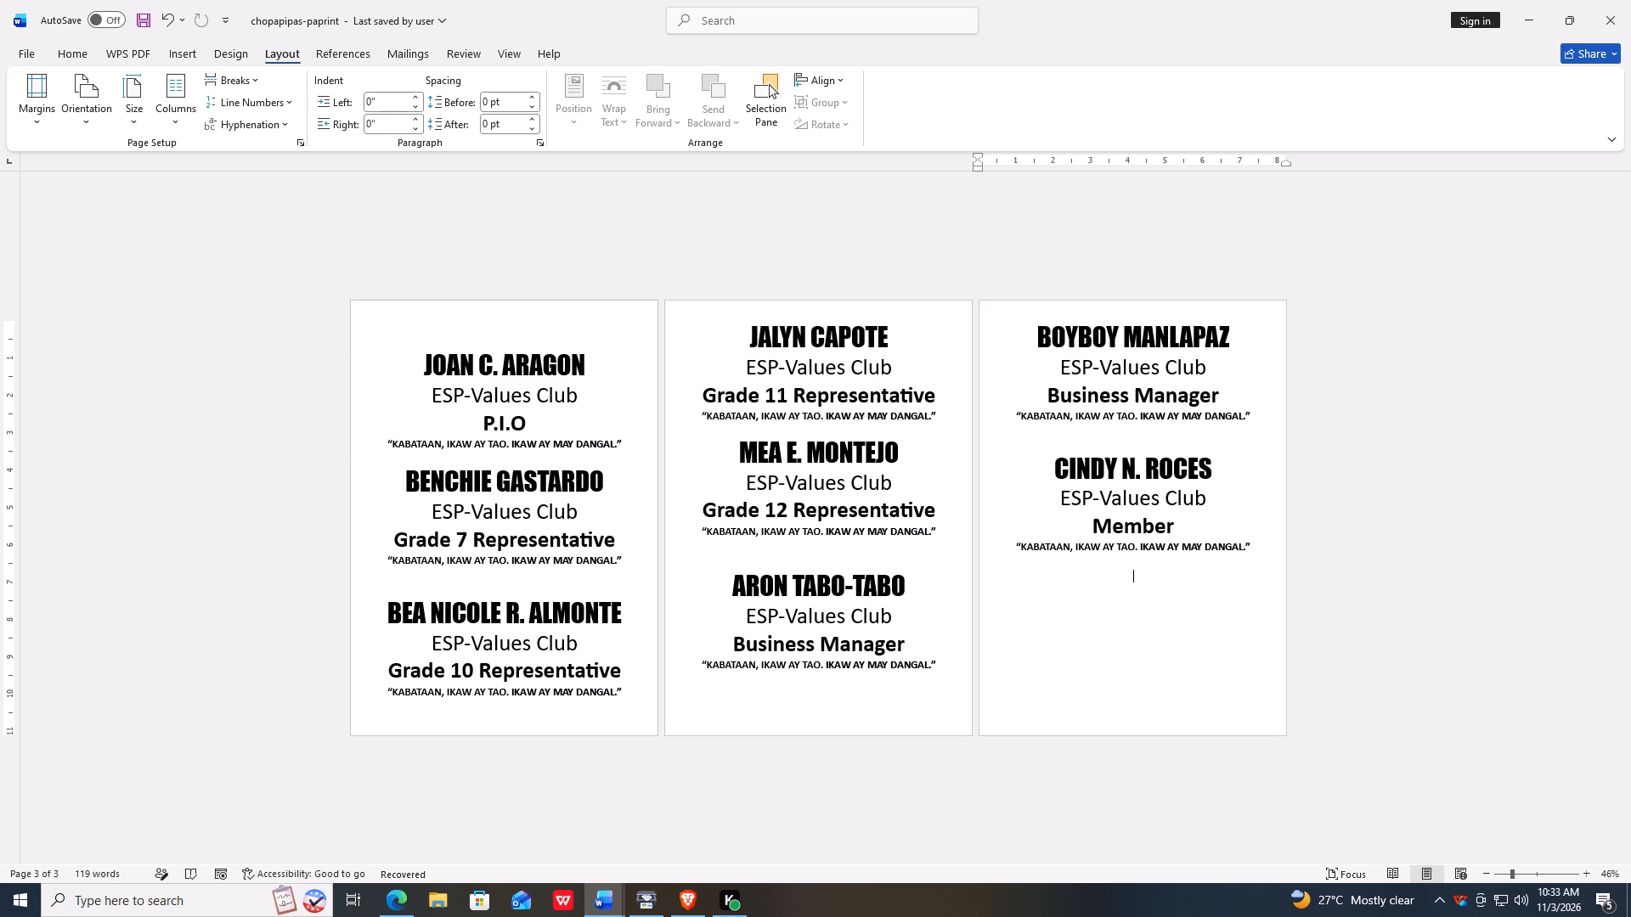
{"action": "left_click", "coordinate": [1137, 574]}
{"action": "key", "text": "ctrl+v"}
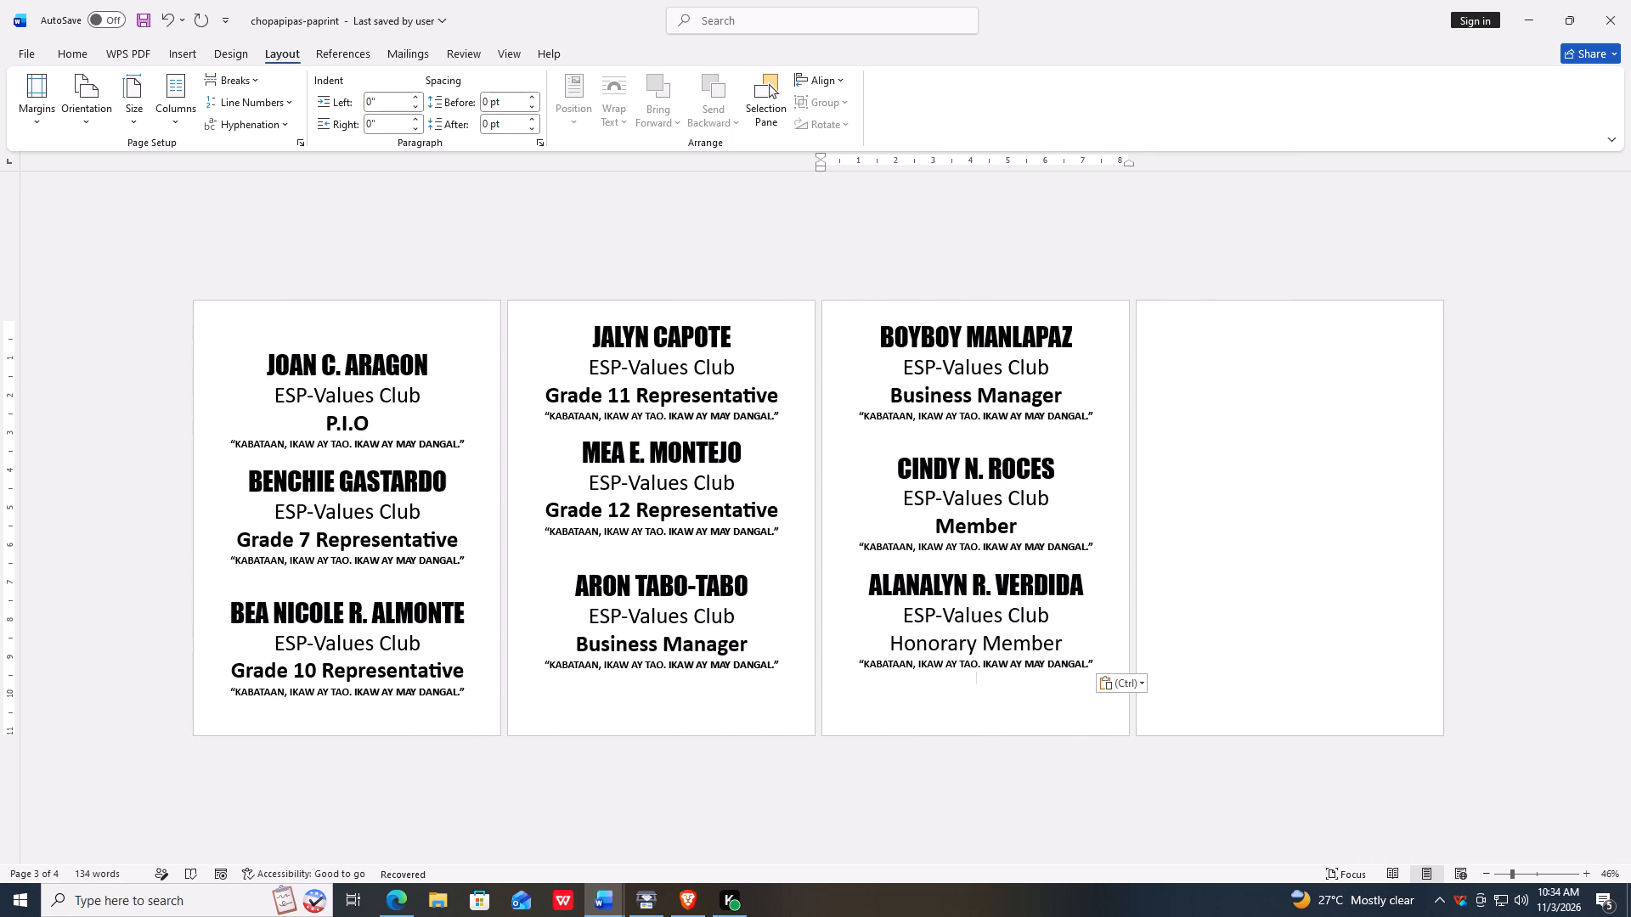
Place the cursor on chopapipas-paprint's fourth page, and look through the ESP CLUB OFFICERS entries for another one to copy.
{"action": "left_click", "coordinate": [1247, 335]}
{"action": "key", "text": "alt+Tab"}
{"action": "scroll", "coordinate": [862, 594], "scroll_direction": "up", "scroll_amount": 2}
{"action": "scroll", "coordinate": [516, 571], "scroll_direction": "up", "scroll_amount": 2}
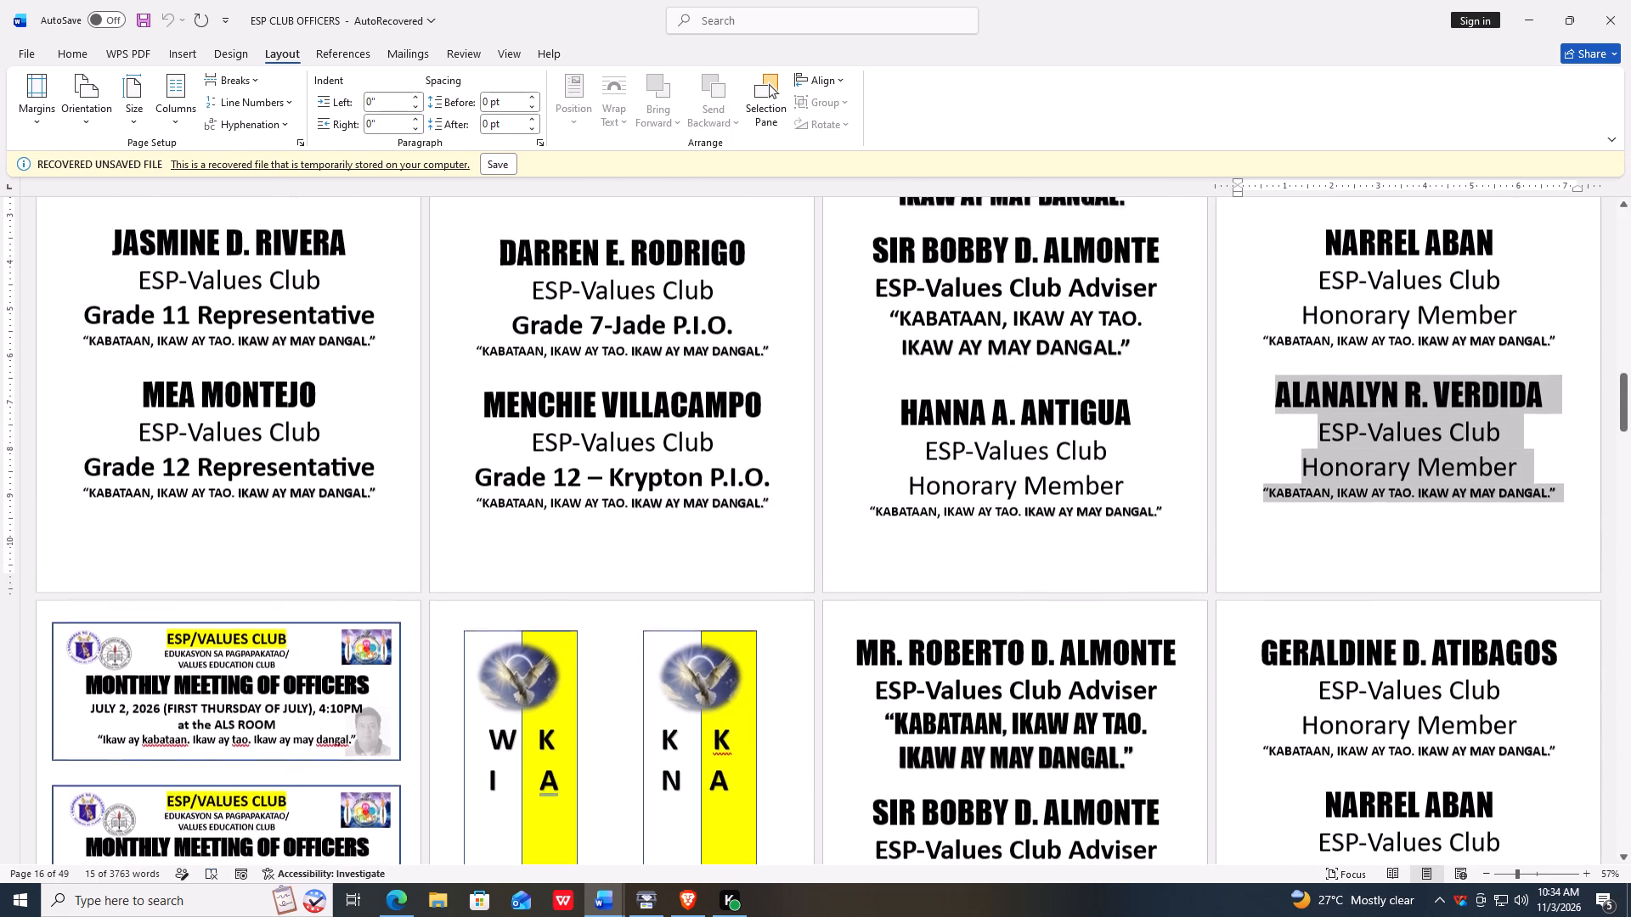
{"action": "scroll", "coordinate": [496, 567], "scroll_direction": "up", "scroll_amount": 3}
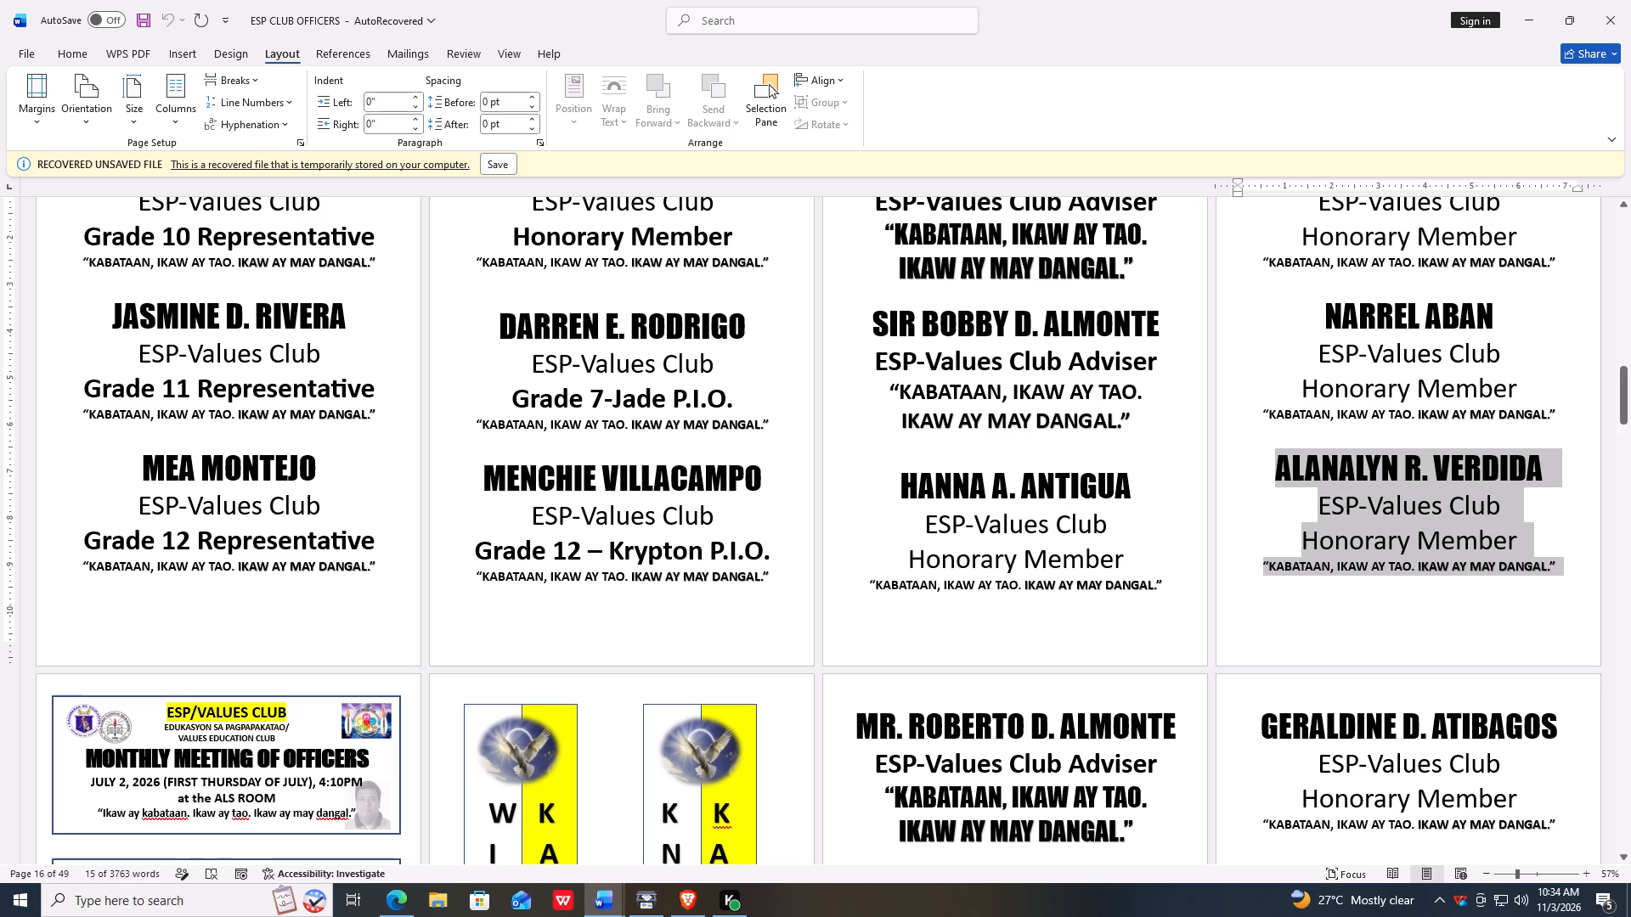
{"action": "scroll", "coordinate": [892, 767], "scroll_direction": "up", "scroll_amount": 6}
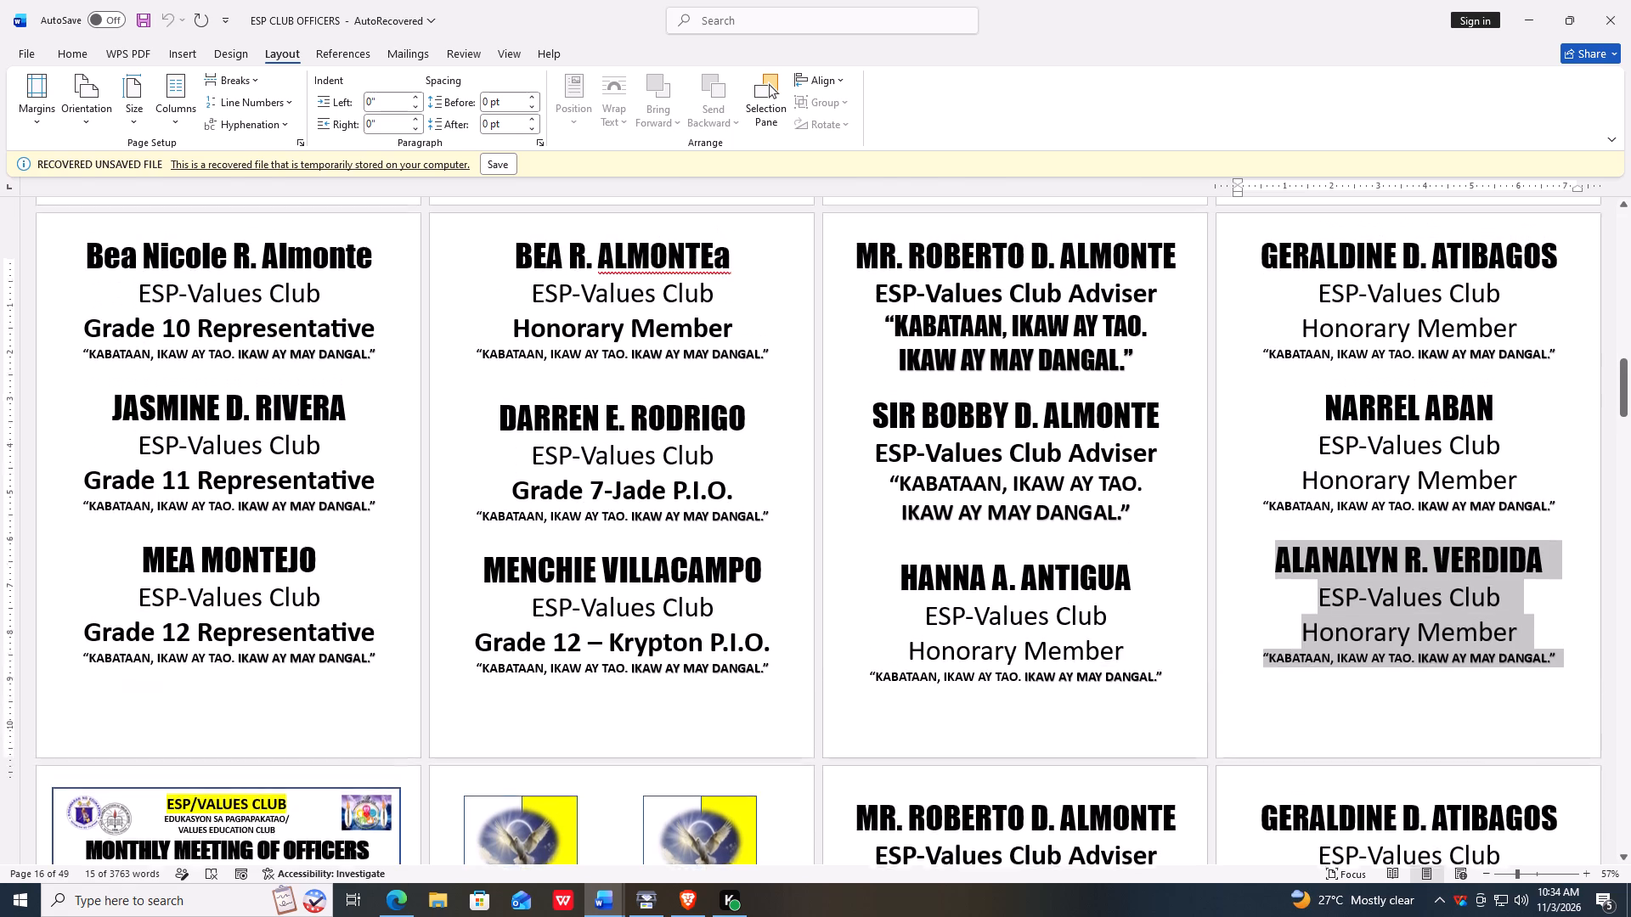
{"action": "scroll", "coordinate": [894, 764], "scroll_direction": "up", "scroll_amount": 2}
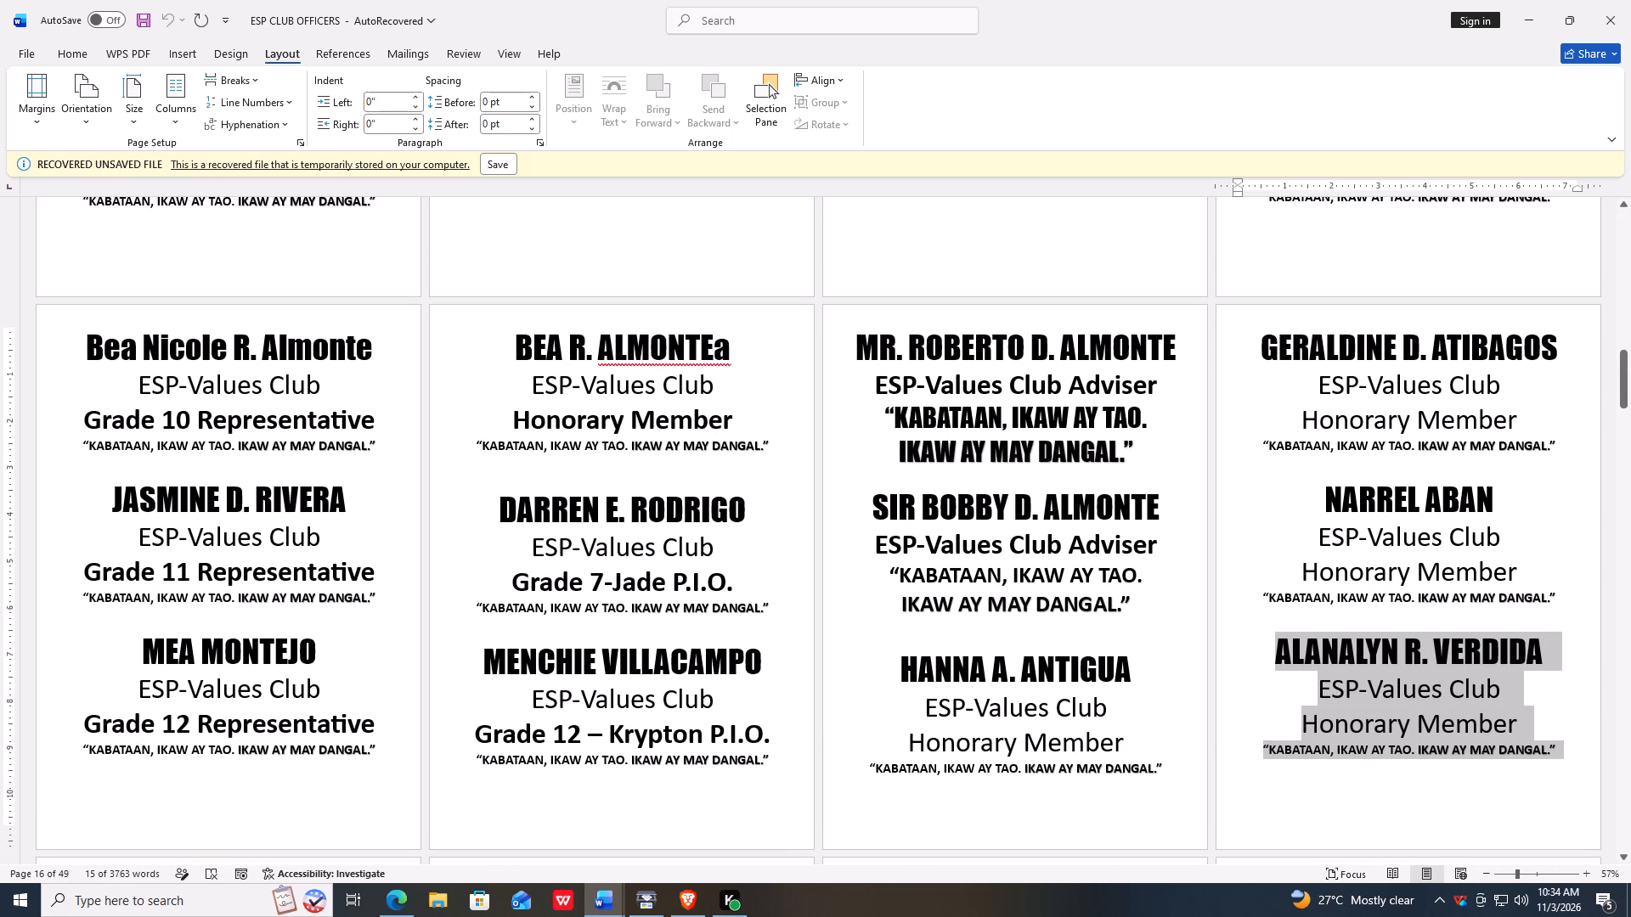
{"action": "scroll", "coordinate": [894, 764], "scroll_direction": "up", "scroll_amount": 10}
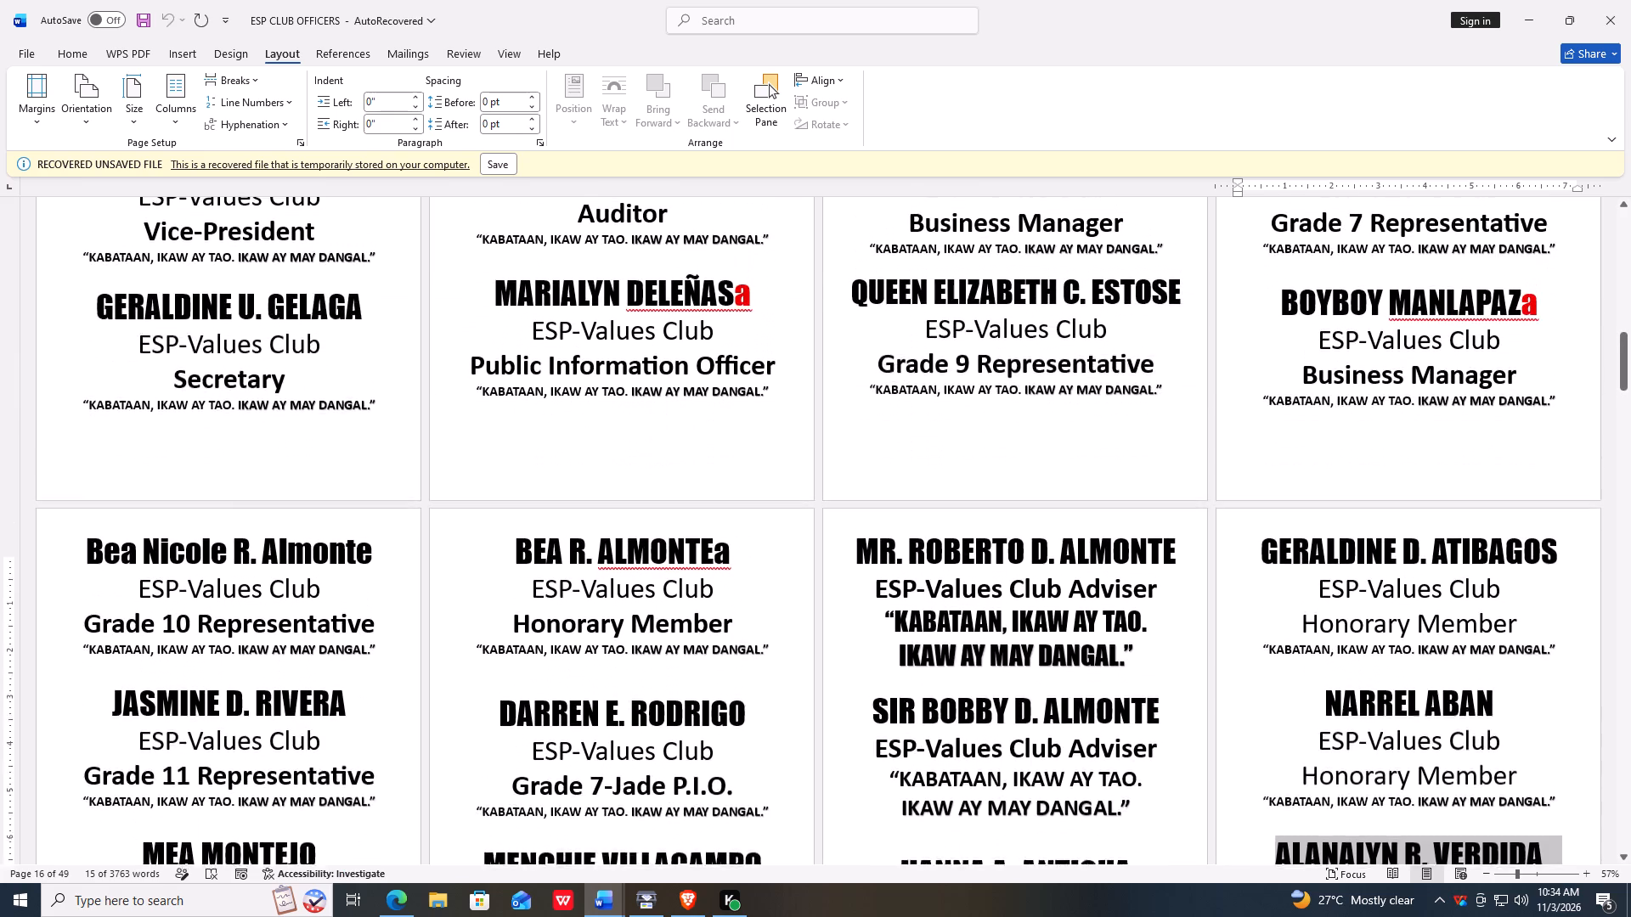
{"action": "scroll", "coordinate": [894, 764], "scroll_direction": "up", "scroll_amount": 2}
{"action": "scroll", "coordinate": [894, 764], "scroll_direction": "down", "scroll_amount": 2}
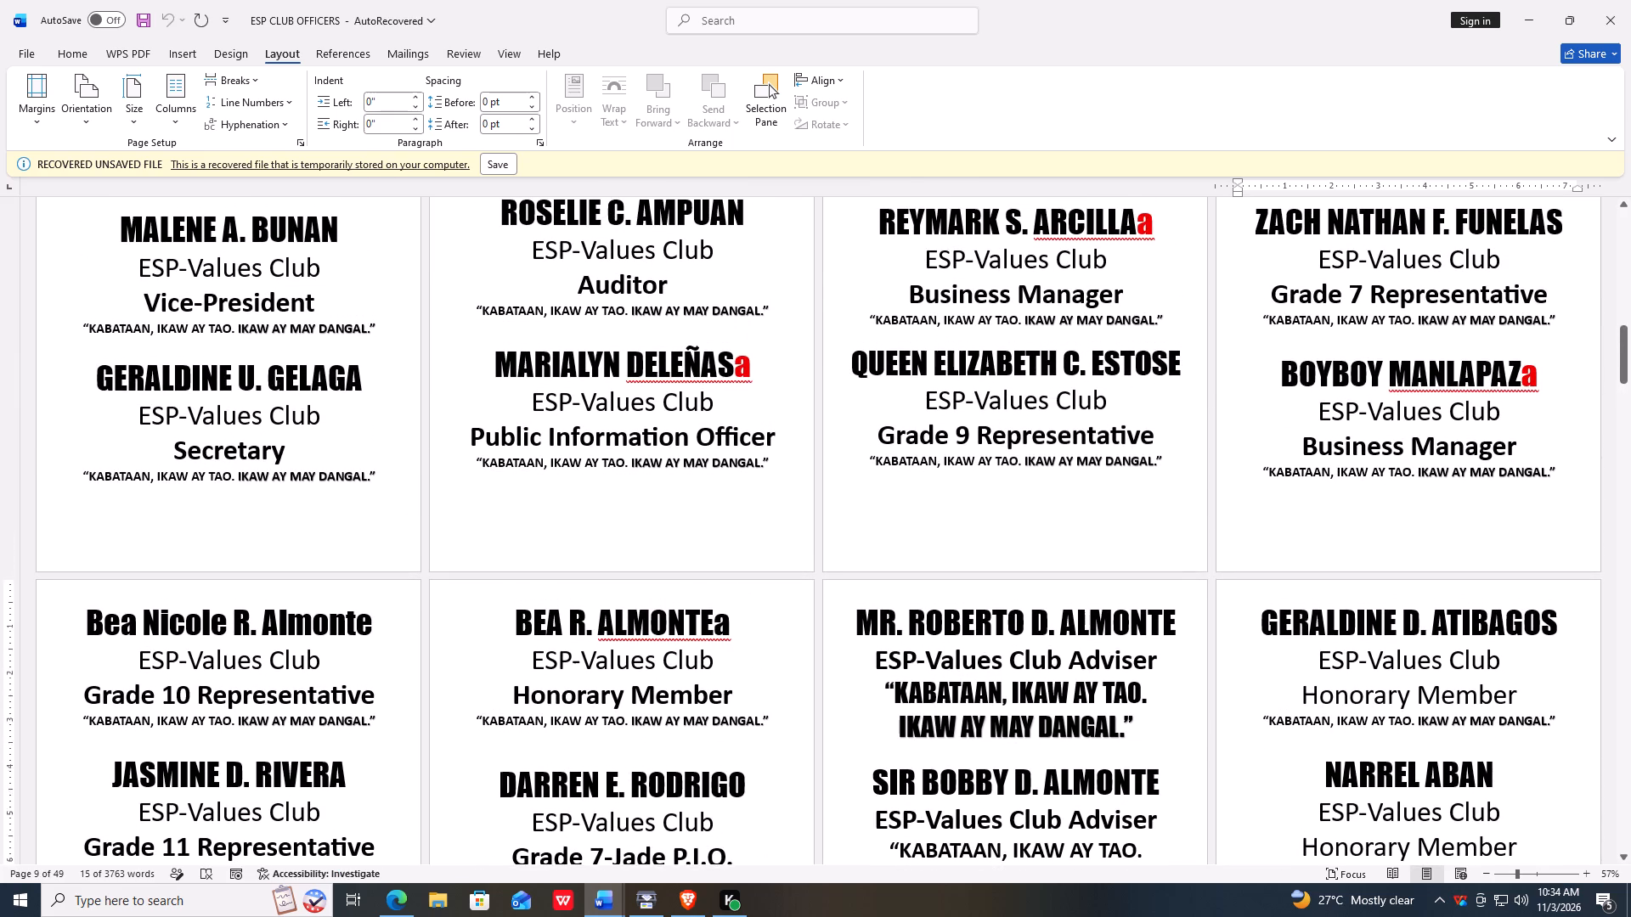
Look through the officer, representative and Honorary Member entries in ESP CLUB OFFICERS for the remaining names needed.
{"action": "scroll", "coordinate": [894, 764], "scroll_direction": "down", "scroll_amount": 2}
{"action": "scroll", "coordinate": [894, 764], "scroll_direction": "up", "scroll_amount": 9}
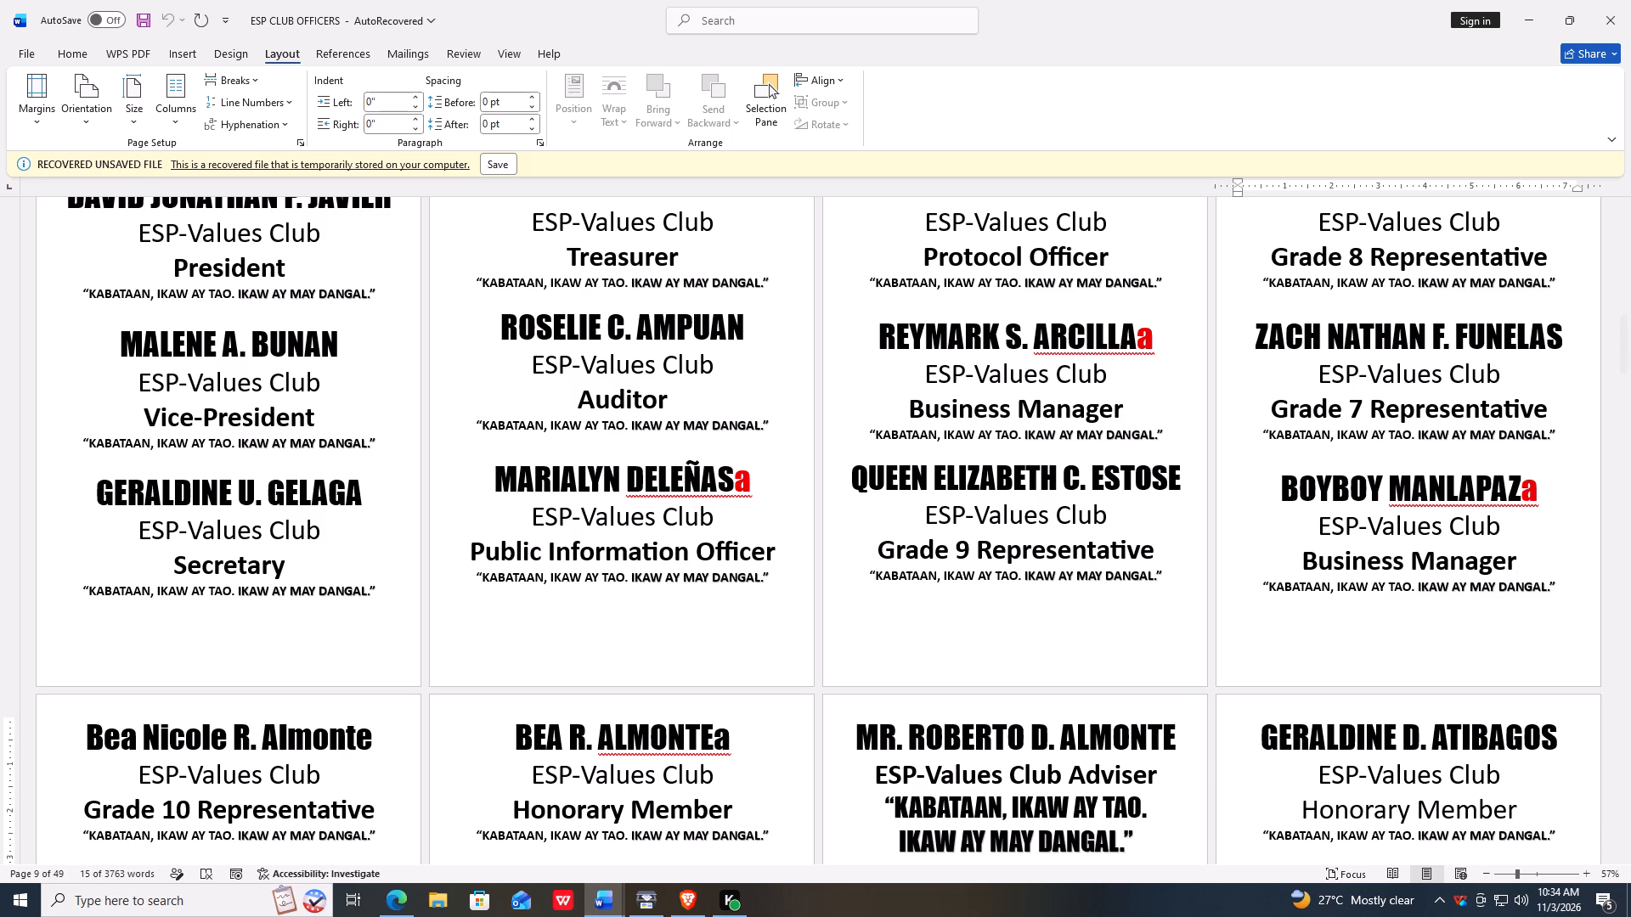
{"action": "scroll", "coordinate": [894, 764], "scroll_direction": "down", "scroll_amount": 19}
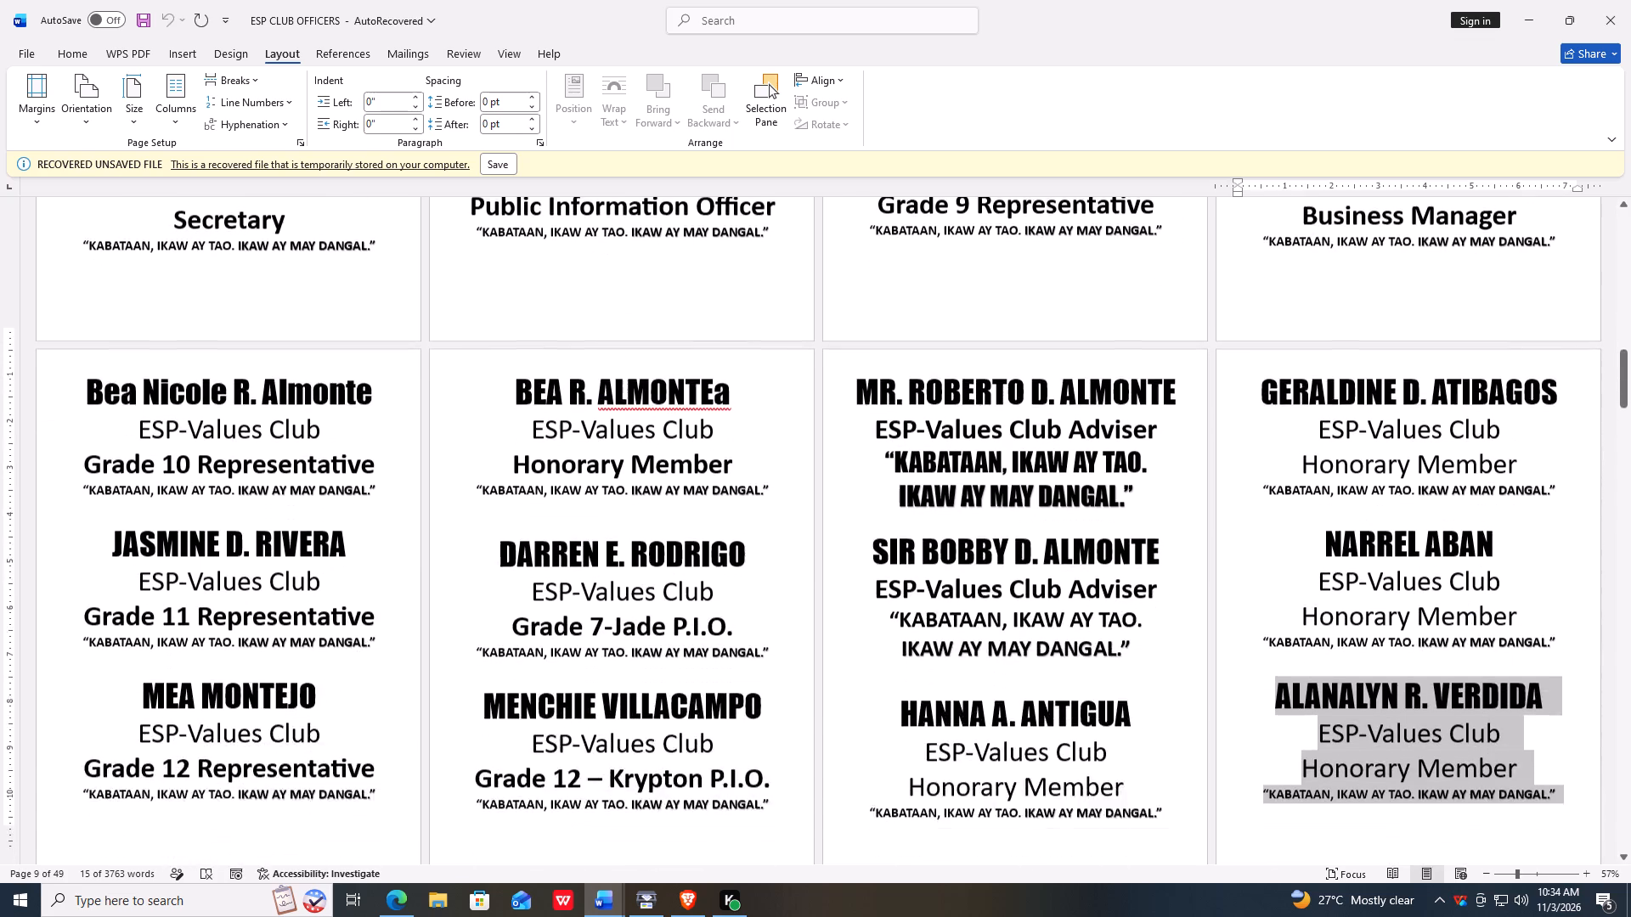
{"action": "scroll", "coordinate": [894, 764], "scroll_direction": "down", "scroll_amount": 4}
{"action": "scroll", "coordinate": [894, 764], "scroll_direction": "up", "scroll_amount": 1}
{"action": "scroll", "coordinate": [894, 764], "scroll_direction": "down", "scroll_amount": 20}
{"action": "scroll", "coordinate": [894, 764], "scroll_direction": "down", "scroll_amount": 12}
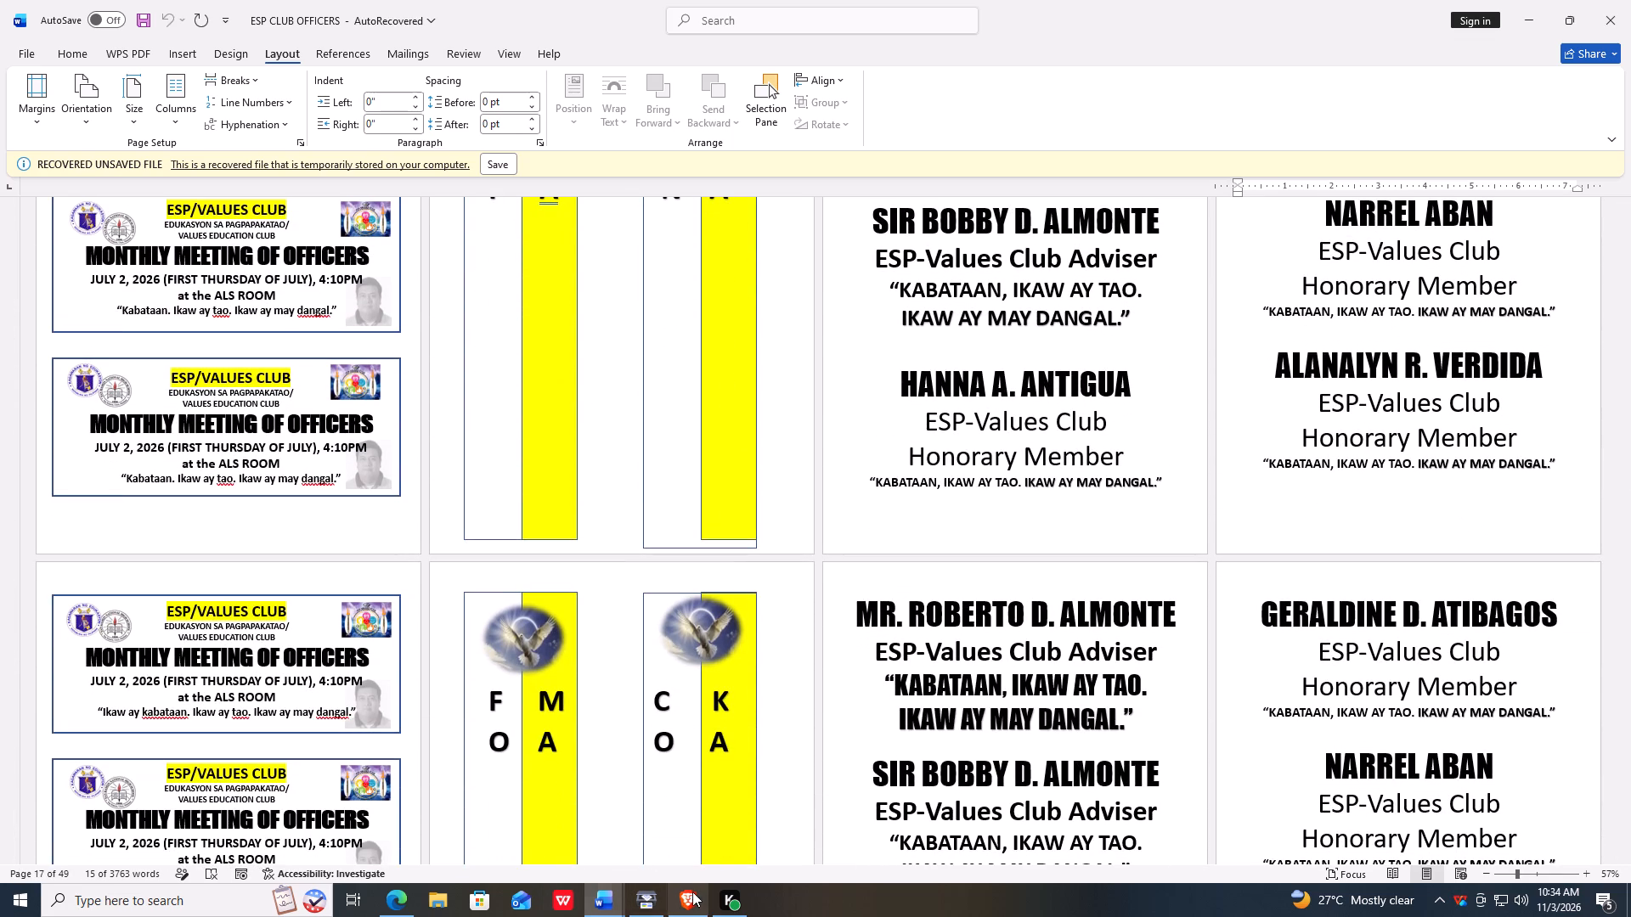
Switch to the Brave browser and read the latest messages in the Facebook chat with the club adviser.
{"action": "left_click", "coordinate": [694, 907]}
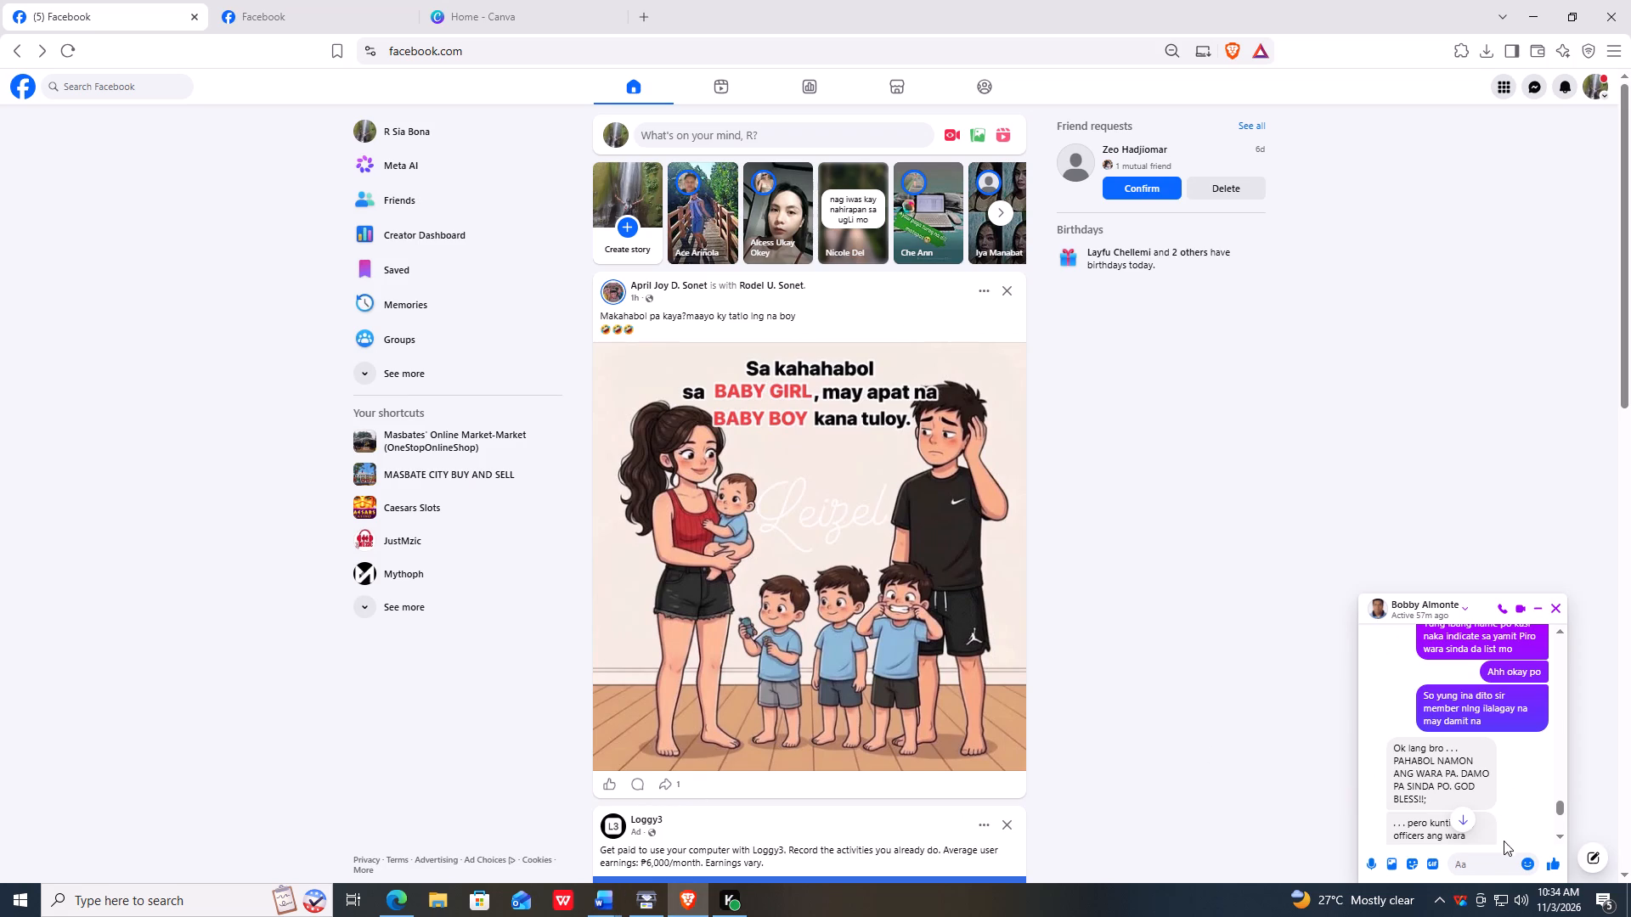
{"action": "scroll", "coordinate": [1504, 790], "scroll_direction": "down", "scroll_amount": 15}
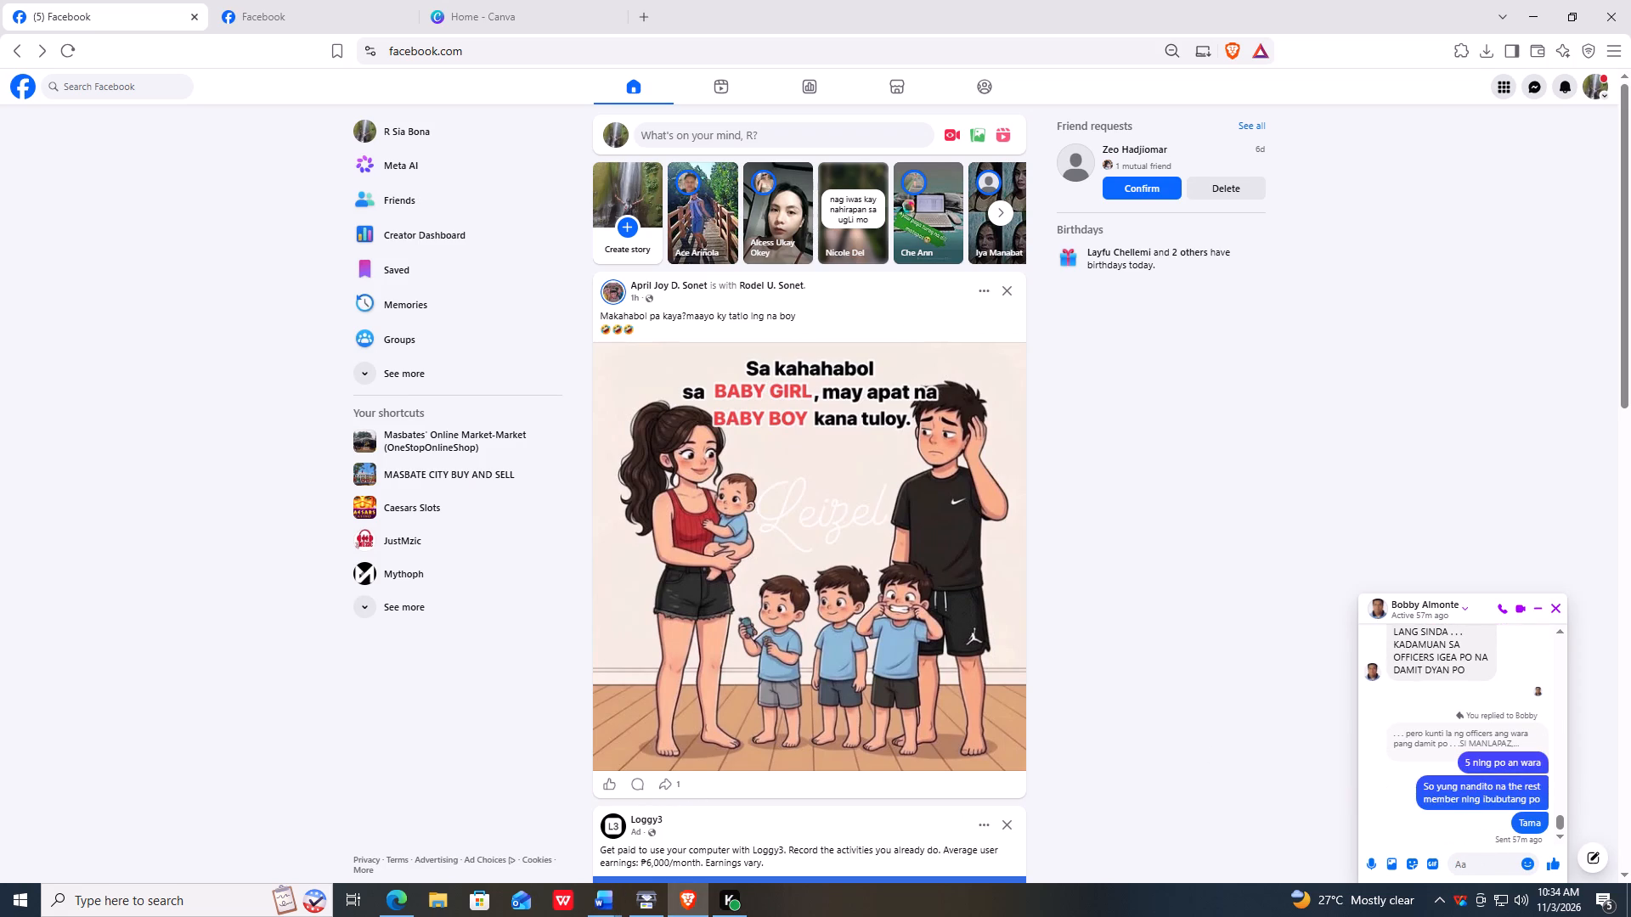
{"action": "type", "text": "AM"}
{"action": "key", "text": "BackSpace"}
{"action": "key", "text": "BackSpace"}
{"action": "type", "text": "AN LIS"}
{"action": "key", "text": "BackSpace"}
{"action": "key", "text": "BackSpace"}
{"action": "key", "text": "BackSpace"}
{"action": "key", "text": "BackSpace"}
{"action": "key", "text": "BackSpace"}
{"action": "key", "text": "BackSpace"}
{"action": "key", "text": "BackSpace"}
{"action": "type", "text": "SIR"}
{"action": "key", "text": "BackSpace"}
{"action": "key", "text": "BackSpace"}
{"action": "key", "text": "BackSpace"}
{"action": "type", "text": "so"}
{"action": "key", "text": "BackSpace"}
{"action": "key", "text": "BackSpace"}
Send the adviser the chat message "sir wara sa list ng officer is member ning tama po ba pa update po".
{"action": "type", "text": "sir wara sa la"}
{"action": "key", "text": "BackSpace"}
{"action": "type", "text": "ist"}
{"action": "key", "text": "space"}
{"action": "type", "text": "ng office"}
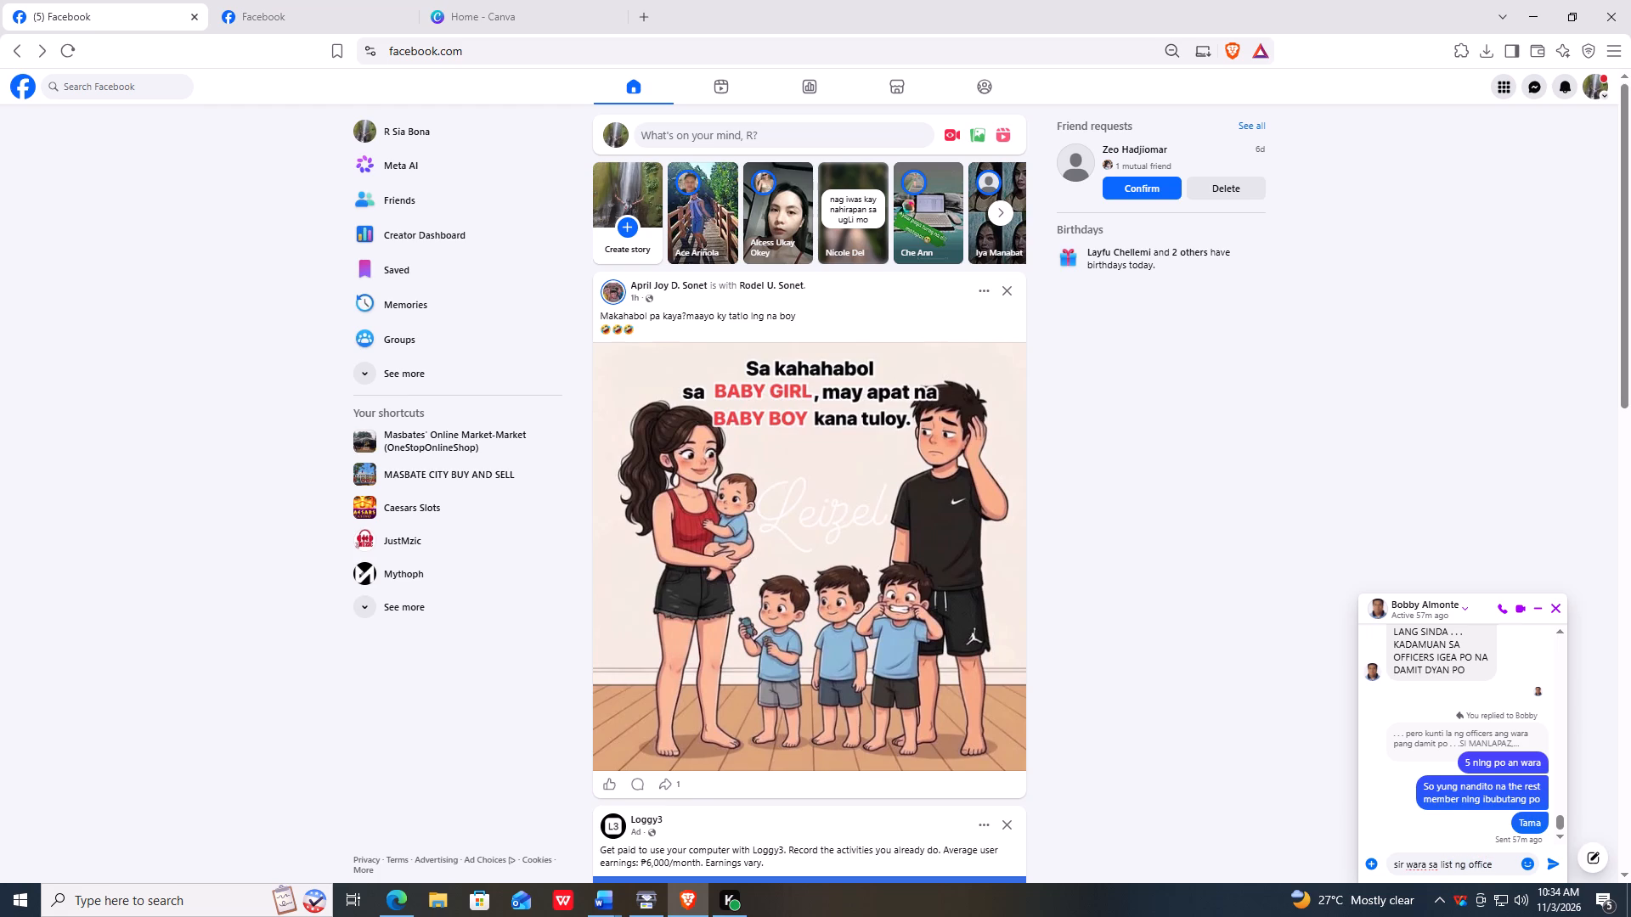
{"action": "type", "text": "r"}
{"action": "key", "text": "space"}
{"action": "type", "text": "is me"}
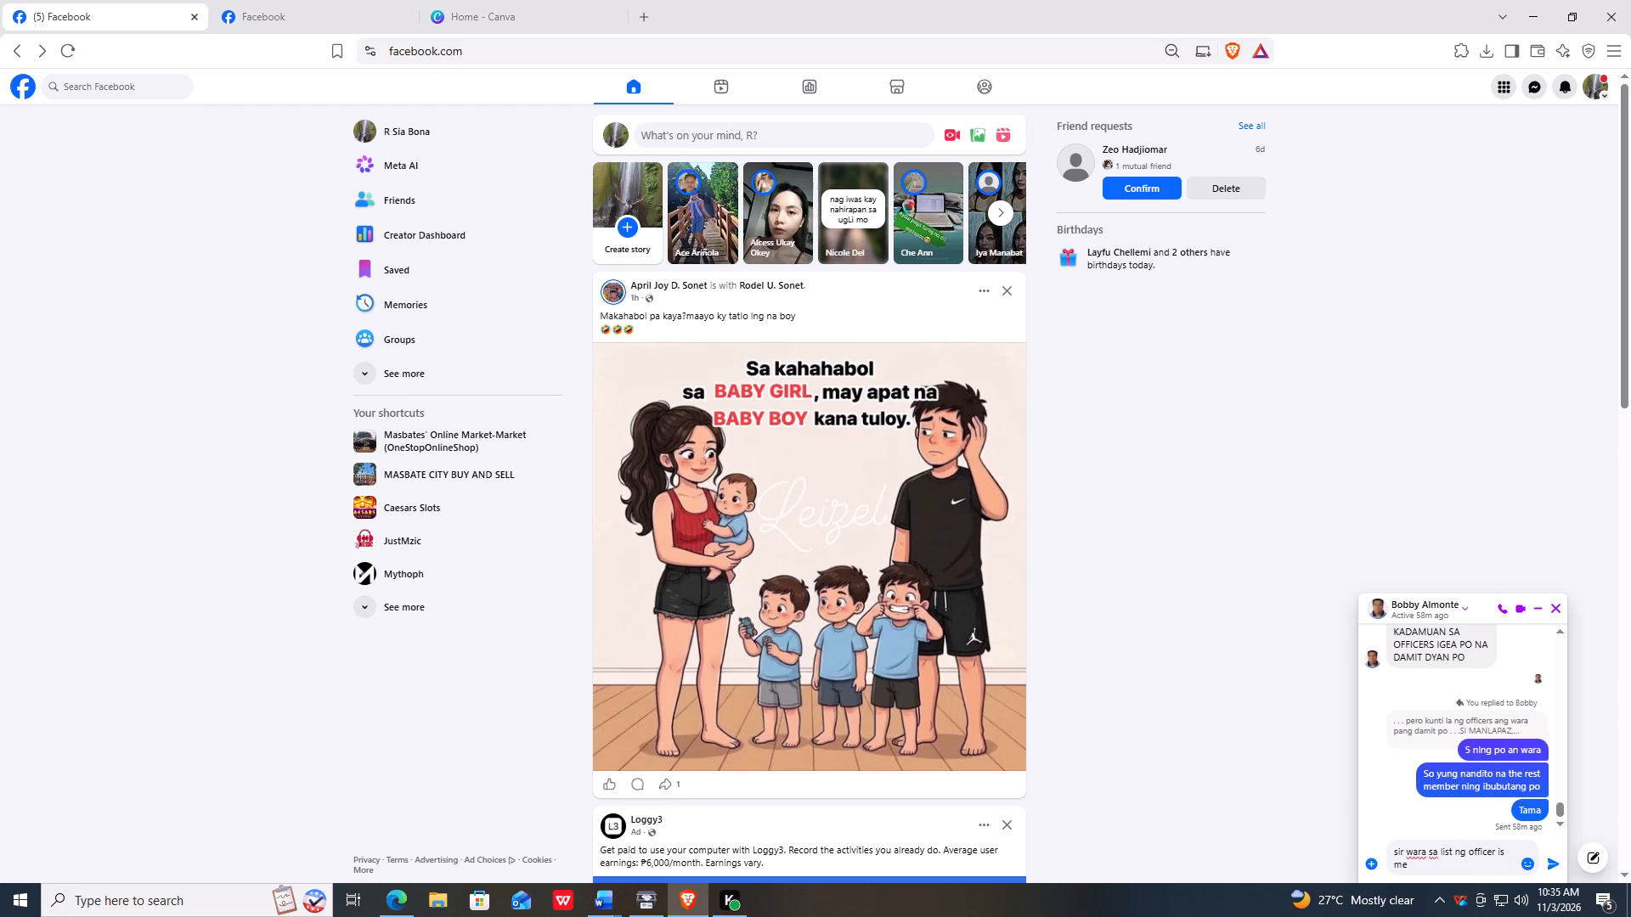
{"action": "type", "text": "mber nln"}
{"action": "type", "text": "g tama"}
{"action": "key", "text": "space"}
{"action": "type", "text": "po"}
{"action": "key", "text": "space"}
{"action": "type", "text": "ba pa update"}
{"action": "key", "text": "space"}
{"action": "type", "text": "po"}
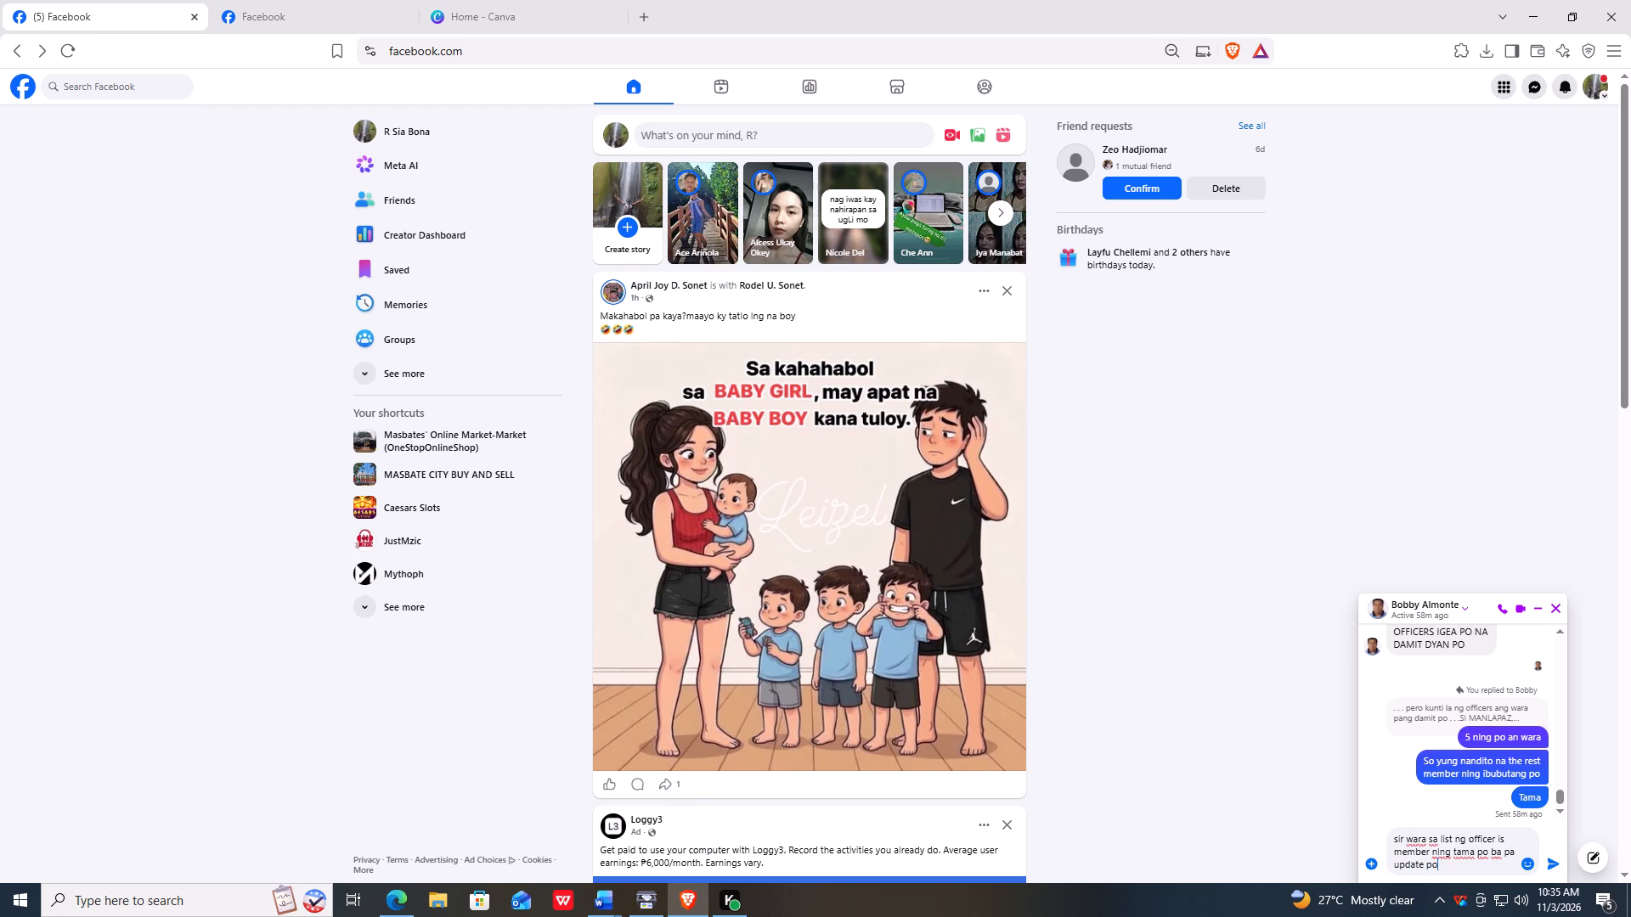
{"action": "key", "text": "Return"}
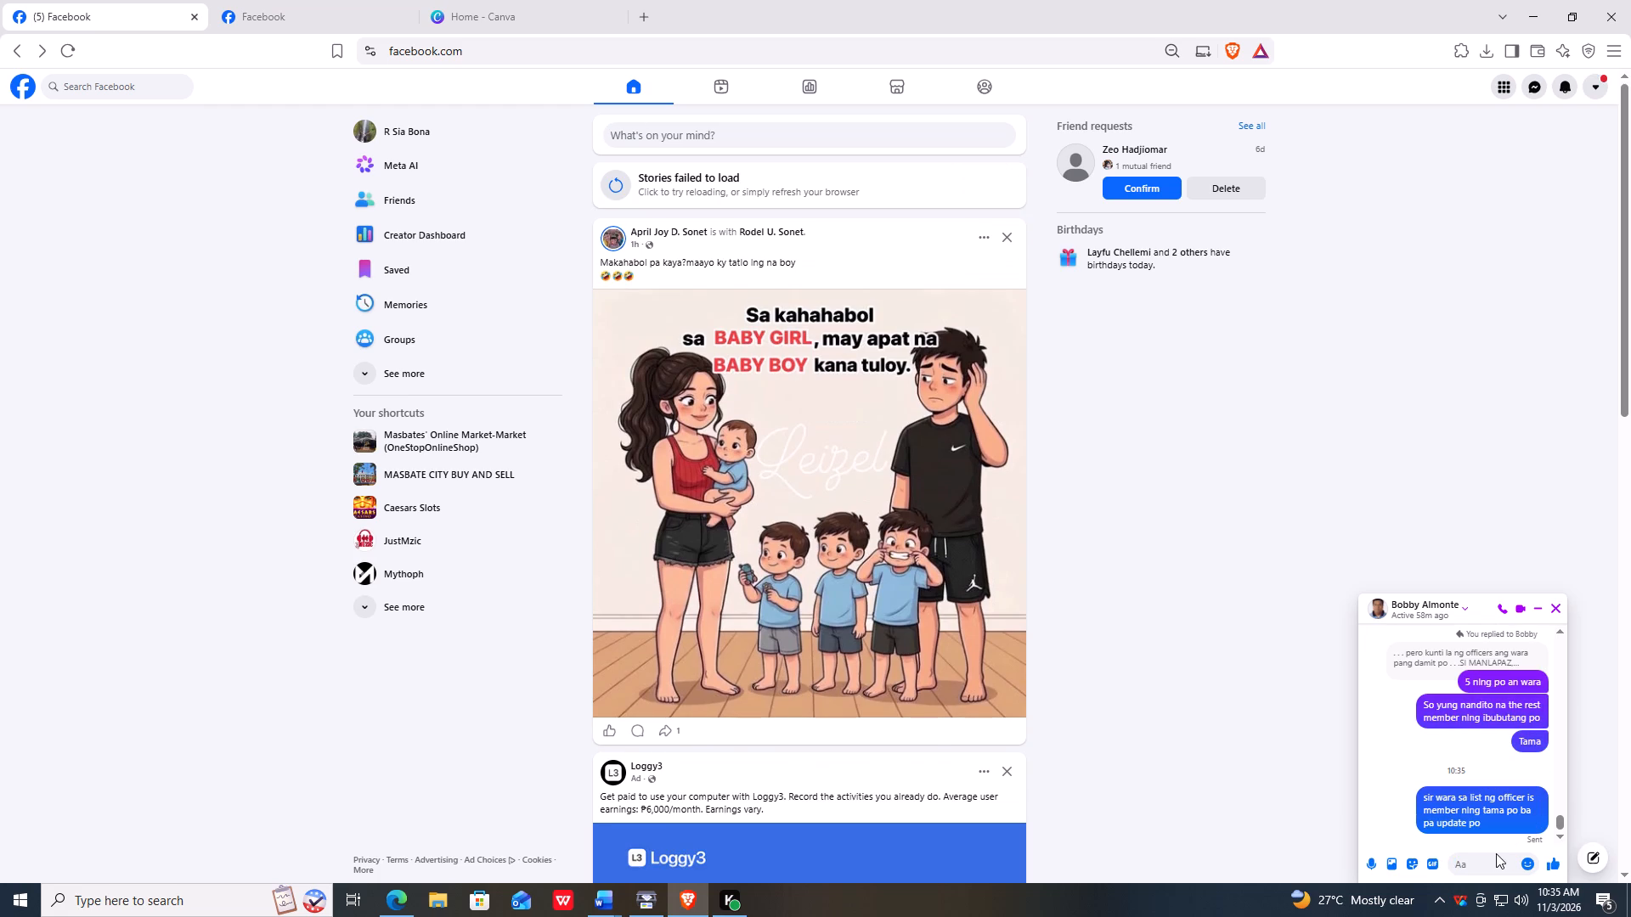